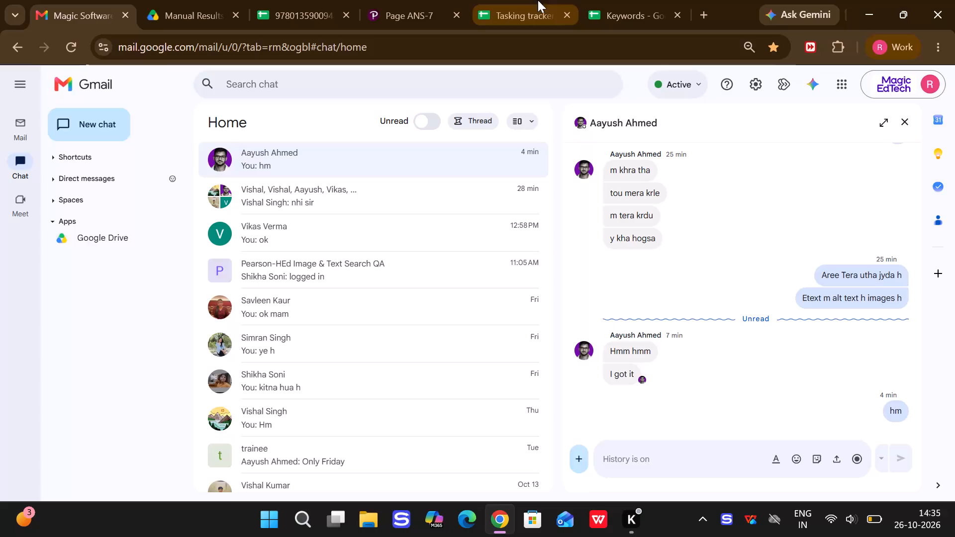
Switch to the Pearson eTextbook, search the book for "Gender expression" and examine the matching page.
left_click(407, 4)
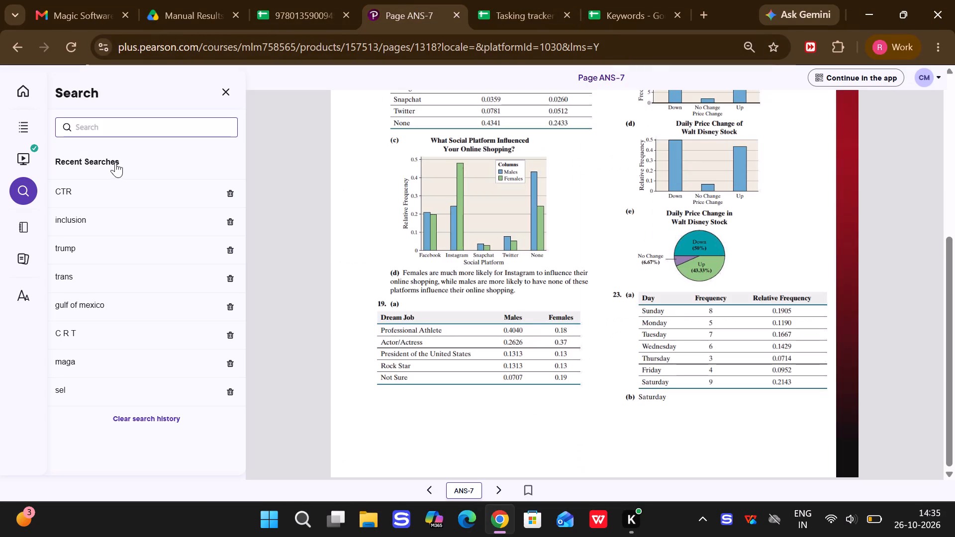
key("super+v")
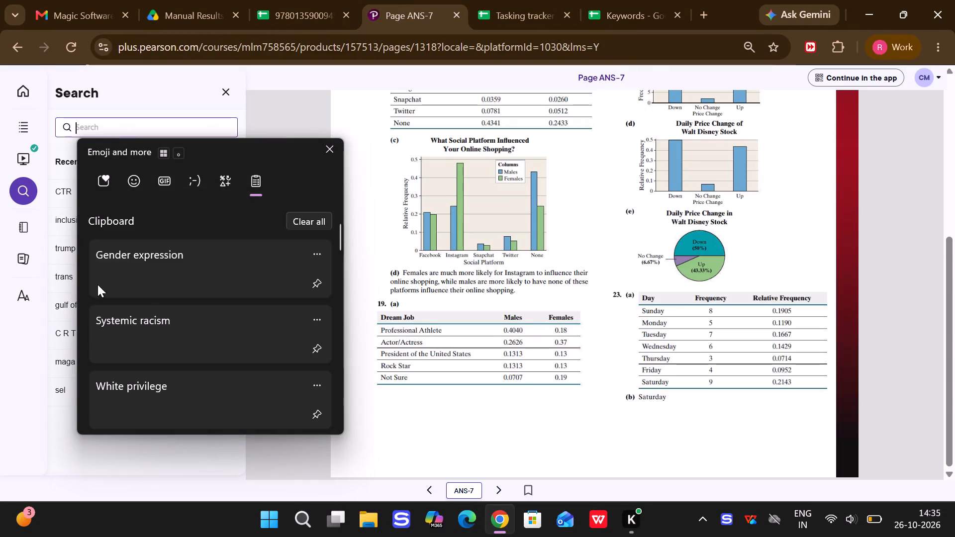
left_click(162, 290)
key("ctrl+v")
key("Return")
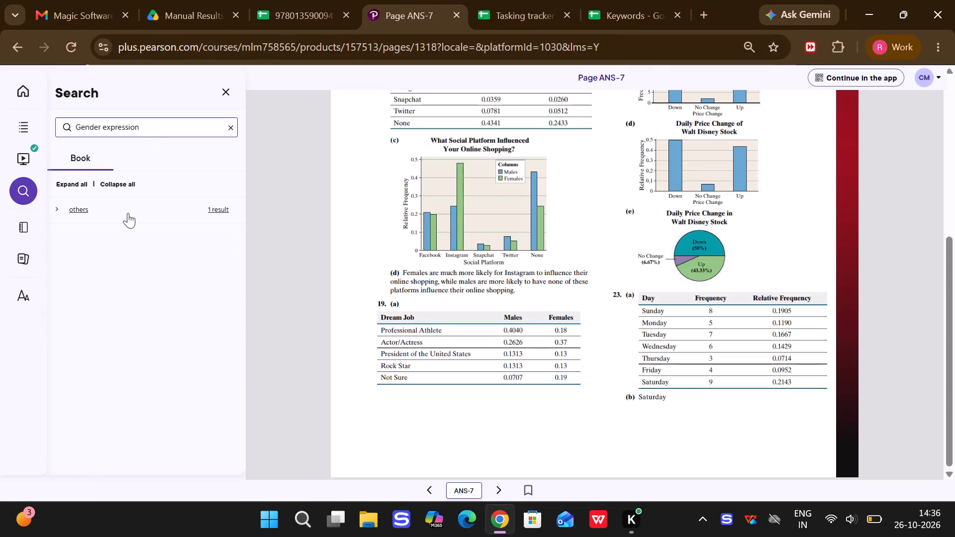
left_click(128, 213)
left_click(149, 242)
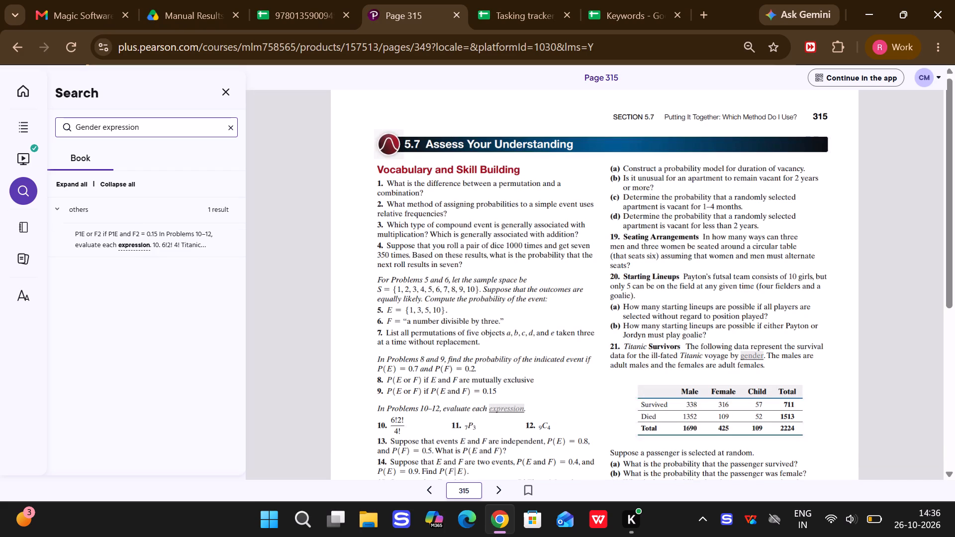
scroll(581, 332, "down", 2)
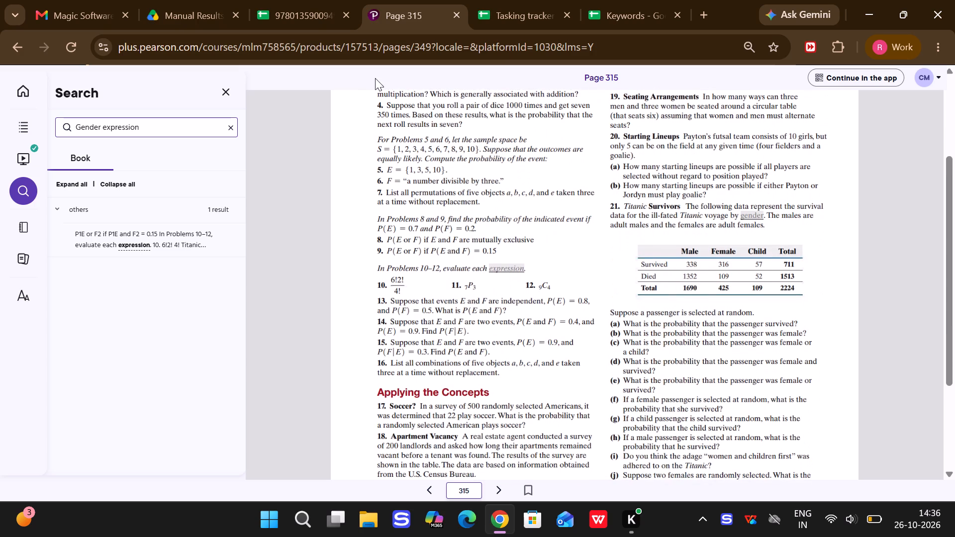
Search the book for "Systemic racism" in place of the previous term.
left_click_drag(163, 127, 43, 132)
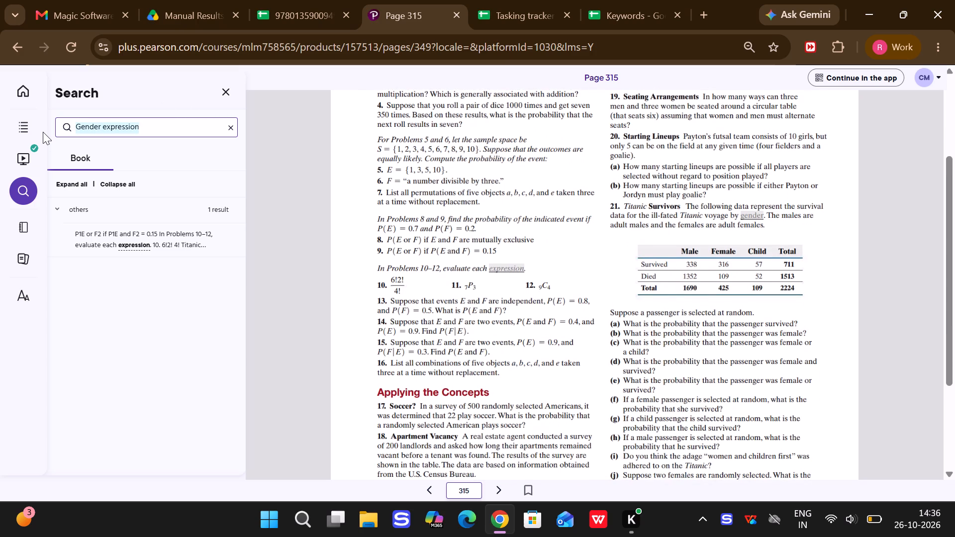
key("super+v")
left_click(162, 332)
key("ctrl+v")
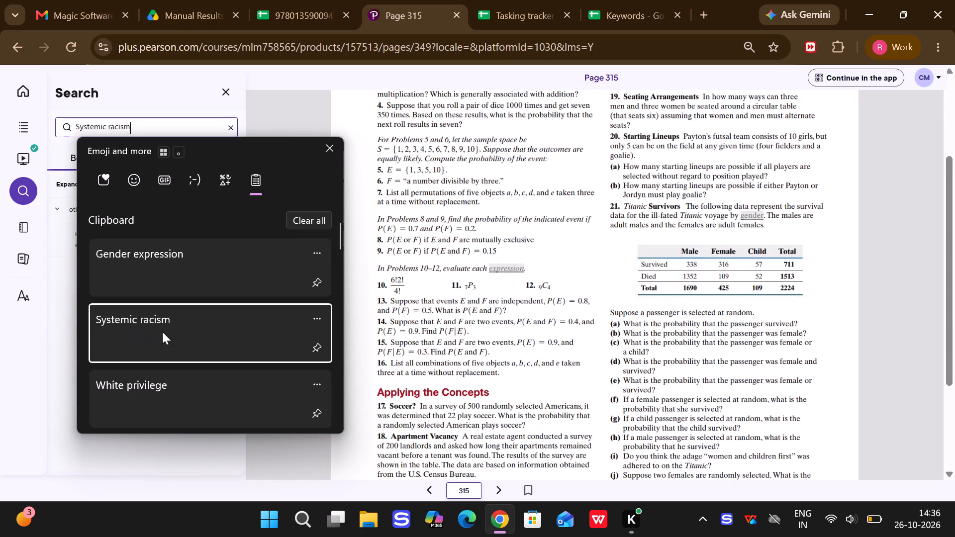
key("Return")
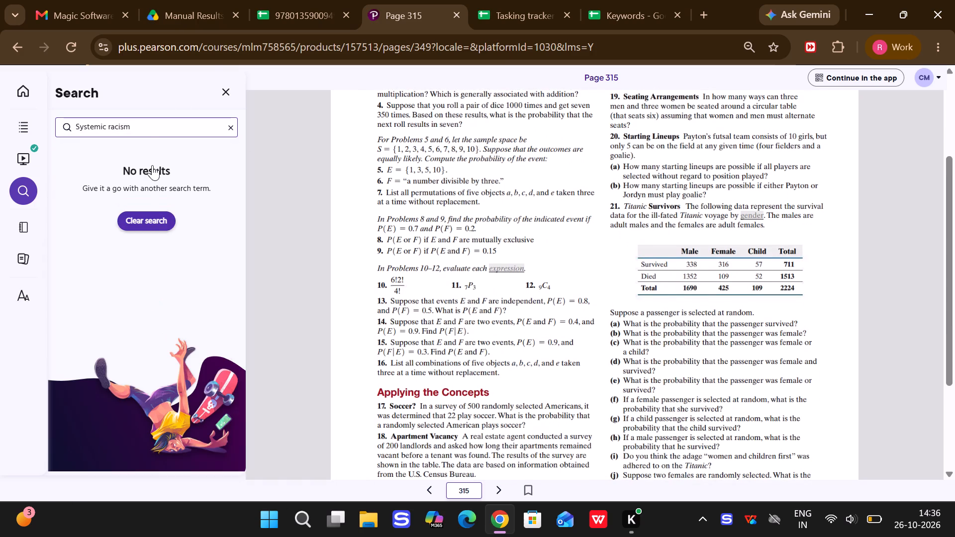
Search the eTextbook for the keyword "White privilege" in place of the existing search term.
left_click_drag(147, 128, 17, 139)
key("super+v")
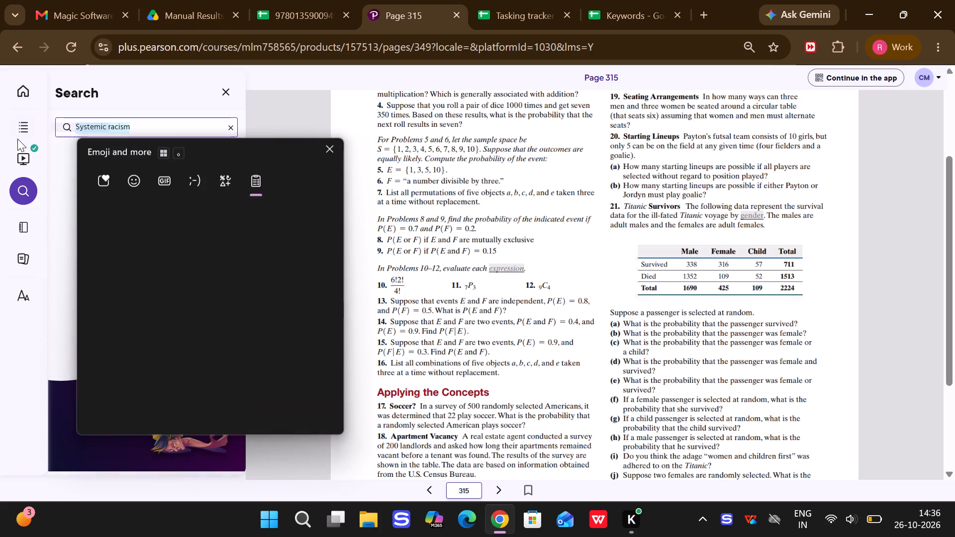
left_click(180, 391)
key("ctrl+Return")
key("ctrl+v")
key("ctrl+v")
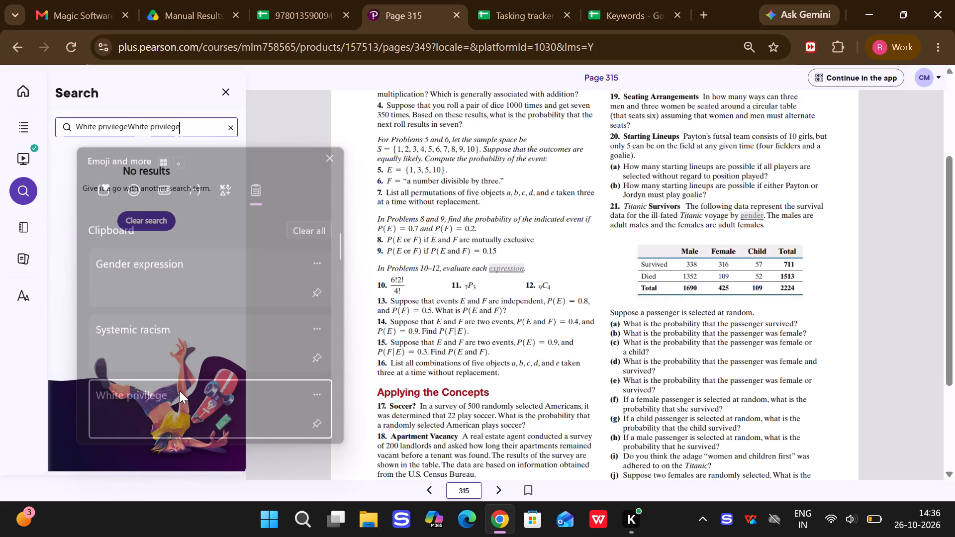
key("BackSpace")
key("BackSpace")
key("BackSpace")
key("BackSpace")
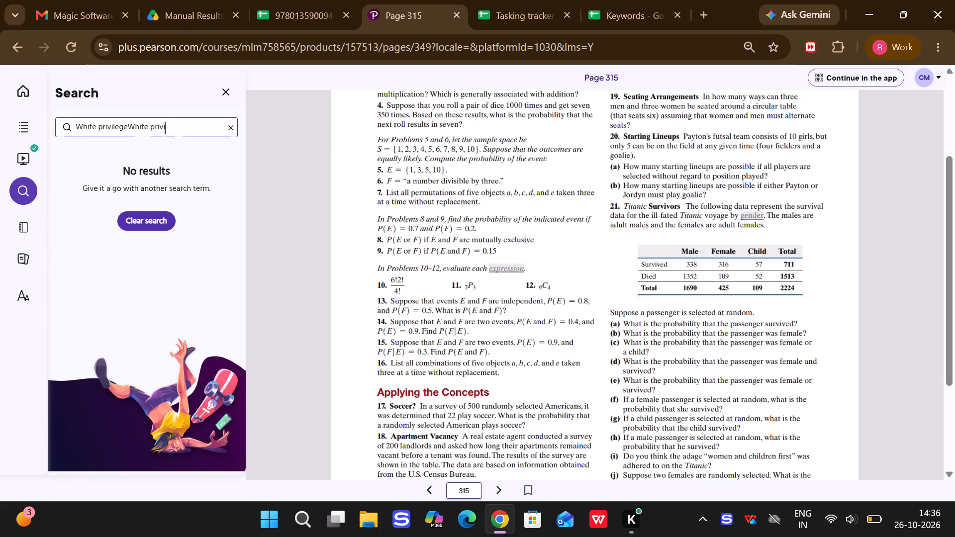
key("BackSpace")
key("BackSpace")
key("BackSpace")
key("BackSpace")
key("BackSpace")
key("BackSpace")
key("BackSpace")
key("BackSpace")
key("BackSpace")
key("BackSpace")
key("BackSpace")
key("backslash")
key("Return")
key("BackSpace")
key("Return")
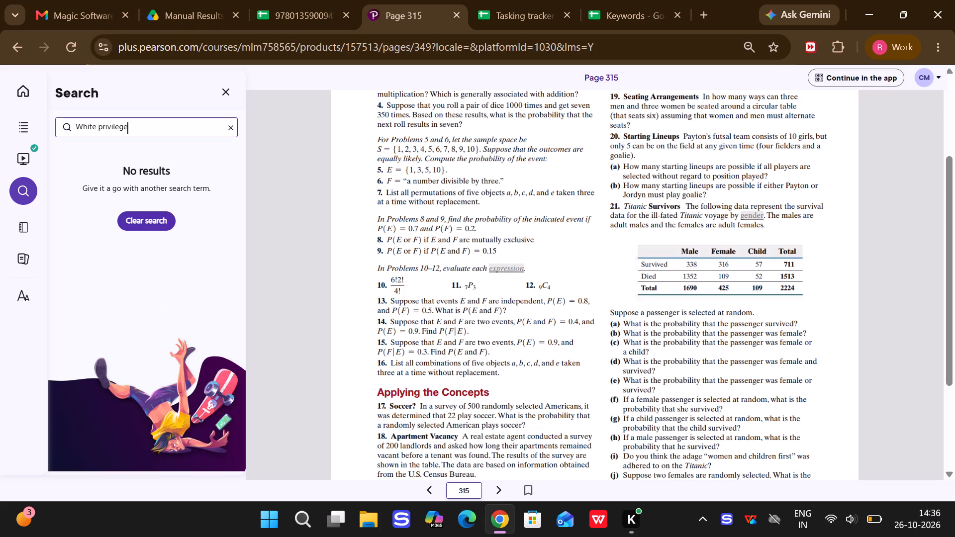
Replace the search term with "White supremacy" from the clipboard history and search the eTextbook for it.
key("BackSpace")
key("BackSpace")
key("BackSpace")
key("BackSpace")
key("BackSpace")
key("BackSpace")
key("BackSpace")
key("BackSpace")
key("BackSpace")
key("BackSpace")
key("BackSpace")
key("BackSpace")
key("BackSpace")
key("BackSpace")
key("BackSpace")
key("BackSpace")
key("BackSpace")
key("BackSpace")
key("BackSpace")
key("BackSpace")
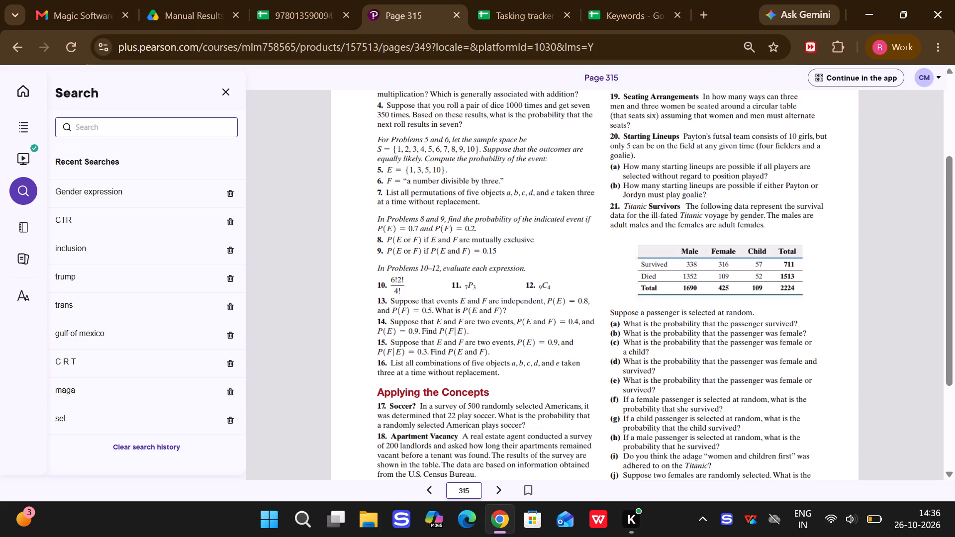
key("super+v")
scroll(217, 350, "down", 1)
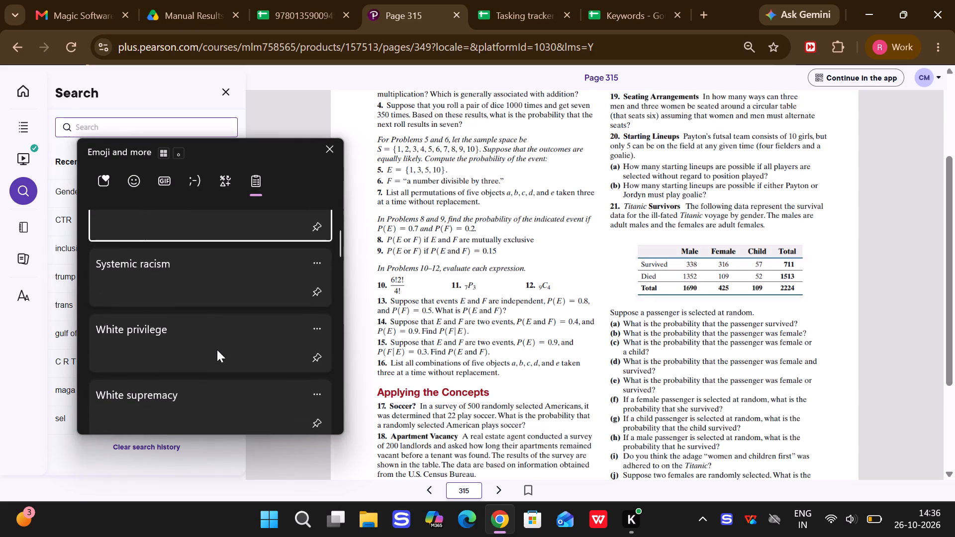
left_click(160, 392)
key("ctrl+v")
key("Return")
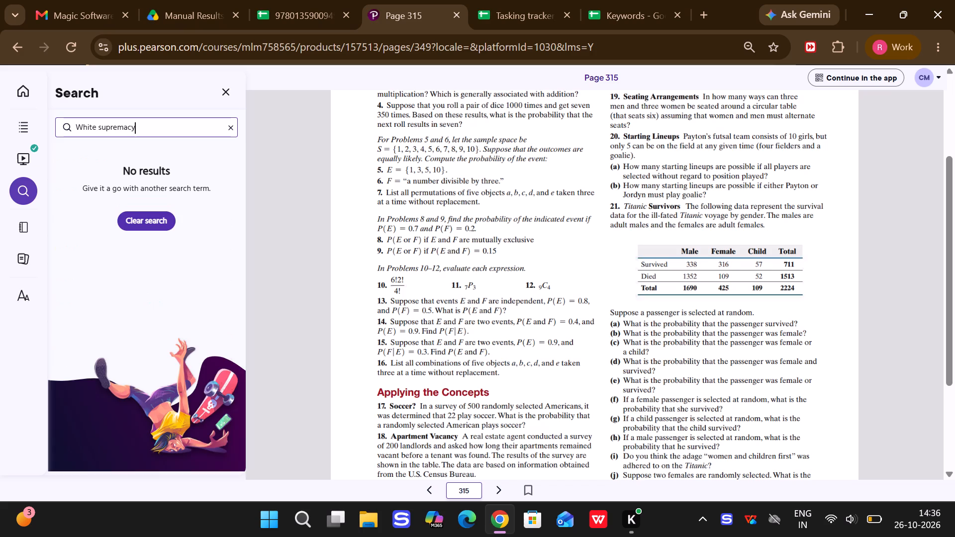
Replace the search term with "Critical Race Theory" from the clipboard history and search the eTextbook for it.
key("BackSpace")
key("BackSpace")
key("BackSpace")
key("BackSpace")
key("BackSpace")
key("BackSpace")
key("BackSpace")
key("BackSpace")
key("BackSpace")
key("BackSpace")
key("BackSpace")
key("BackSpace")
key("BackSpace")
key("BackSpace")
key("BackSpace")
key("BackSpace")
key("BackSpace")
key("BackSpace")
key("BackSpace")
key("BackSpace")
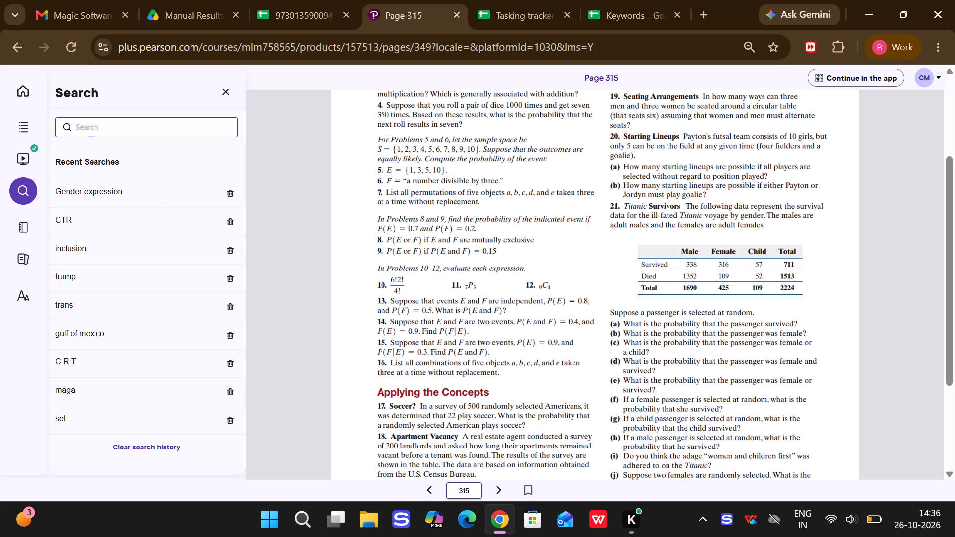
key("super+v")
scroll(209, 390, "down", 1)
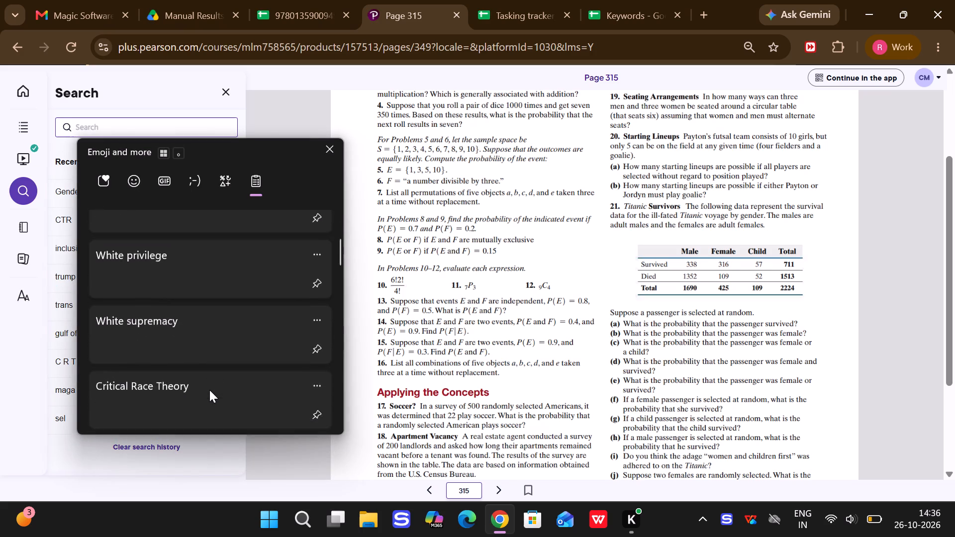
scroll(209, 390, "down", 1)
left_click(185, 359)
key("ctrl+v")
key("Return")
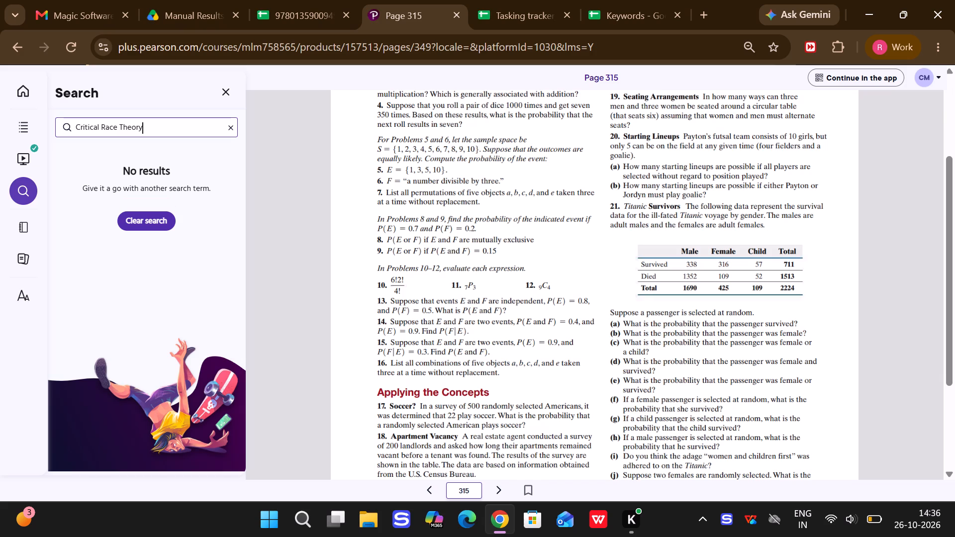
Replace the search term with "Anti-racism" from the clipboard history and search the eTextbook for it.
type("\\]")
key("BackSpace")
key("BackSpace")
key("BackSpace")
key("BackSpace")
key("BackSpace")
key("BackSpace")
key("BackSpace")
key("BackSpace")
key("BackSpace")
key("BackSpace")
key("BackSpace")
key("BackSpace")
key("BackSpace")
key("BackSpace")
key("BackSpace")
key("BackSpace")
key("BackSpace")
key("BackSpace")
key("BackSpace")
key("BackSpace")
key("super+v")
scroll(211, 350, "down", 1)
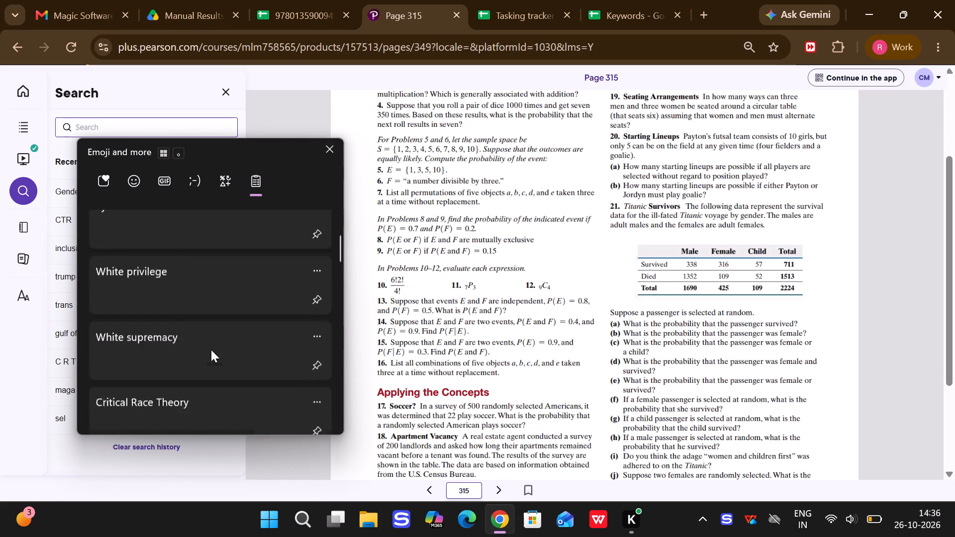
scroll(211, 350, "down", 2)
left_click(141, 350)
key("ctrl+v")
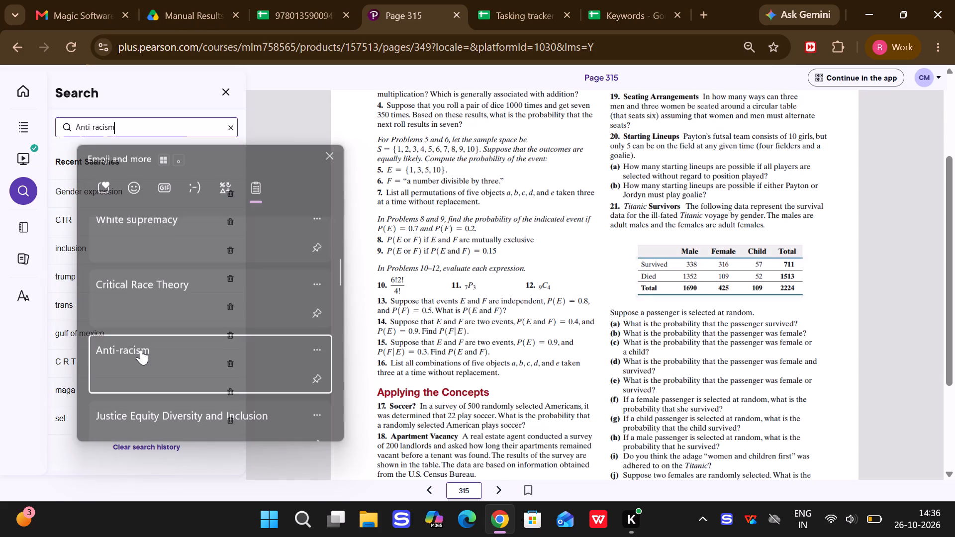
key("Return")
Replace the search term with "Justice Equity Diversity and Inclusion" from the clipboard history and search the eTextbook for it.
left_click_drag(146, 128, 18, 126)
key("super+v")
scroll(181, 279, "down", 1)
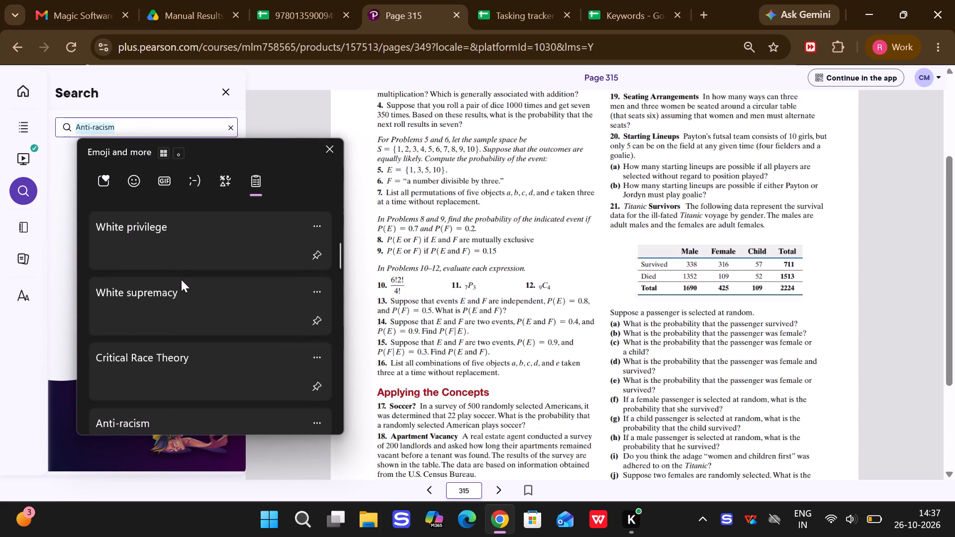
scroll(181, 279, "down", 3)
left_click(186, 303)
key("ctrl+v")
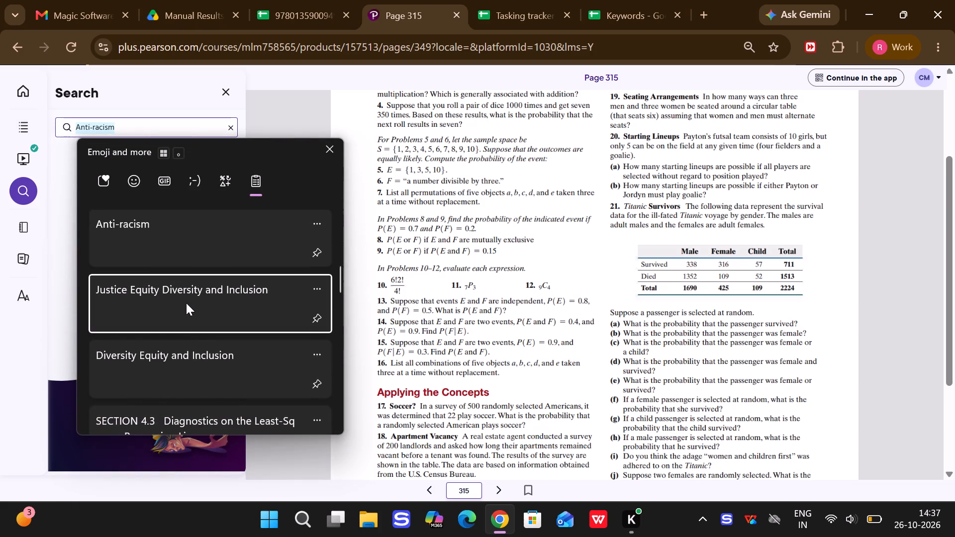
key("Return")
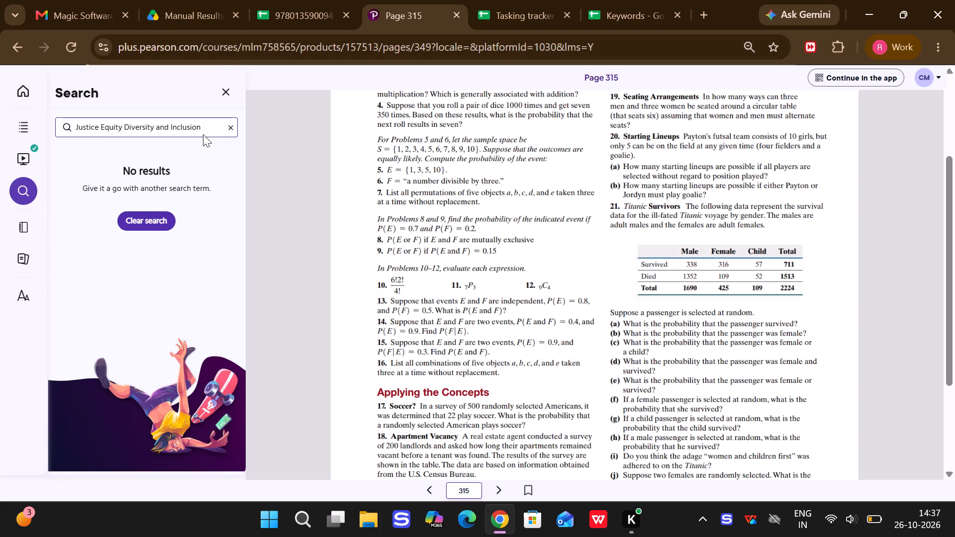
Replace the search term with "Diversity Equity and Inclusion" from the clipboard history and search the eTextbook for it.
left_click_drag(205, 121, 0, 149)
key("BackSpace")
key("BackSpace")
key("BackSpace")
key("BackSpace")
key("BackSpace")
key("BackSpace")
key("BackSpace")
key("BackSpace")
key("BackSpace")
key("BackSpace")
key("BackSpace")
key("BackSpace")
key("BackSpace")
key("BackSpace")
key("BackSpace")
key("BackSpace")
key("BackSpace")
key("BackSpace")
key("BackSpace")
key("BackSpace")
key("BackSpace")
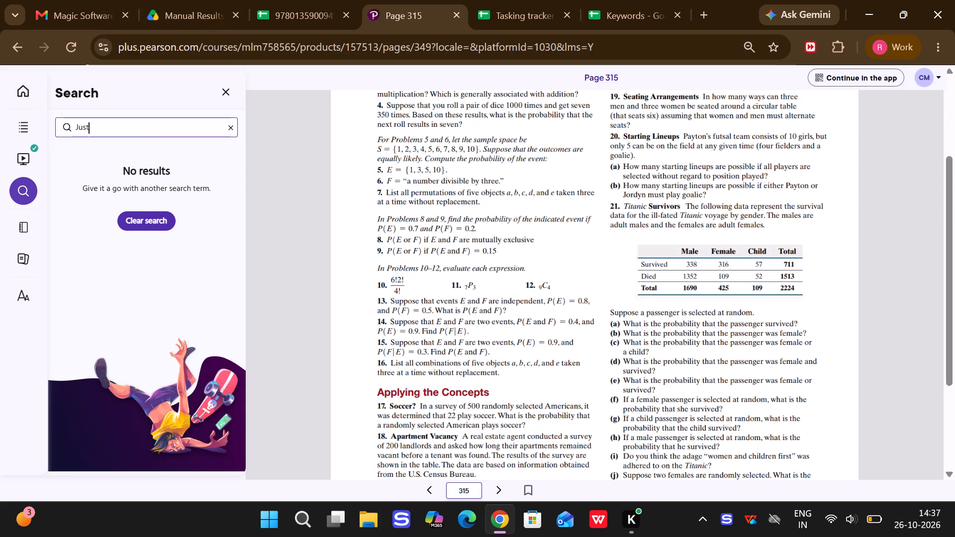
key("super+v")
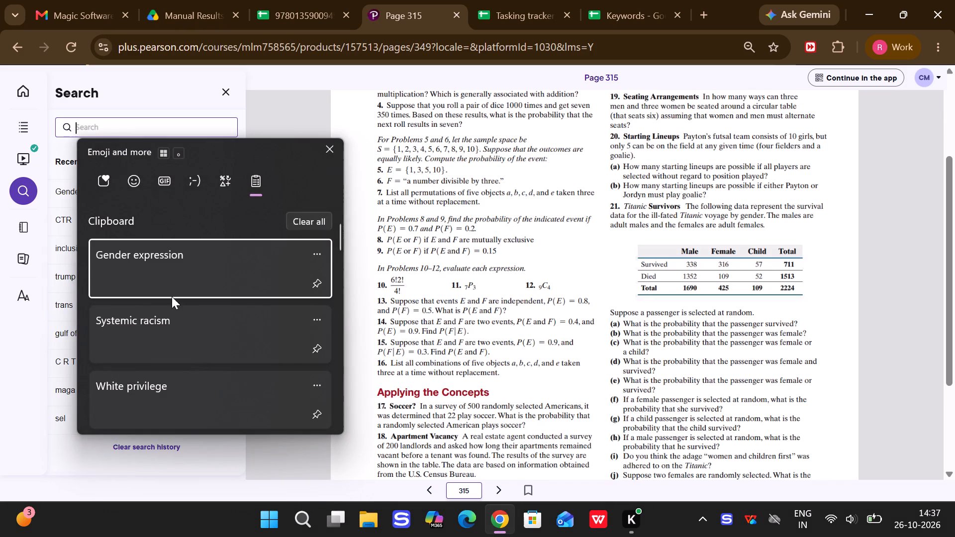
scroll(184, 343, "down", 2)
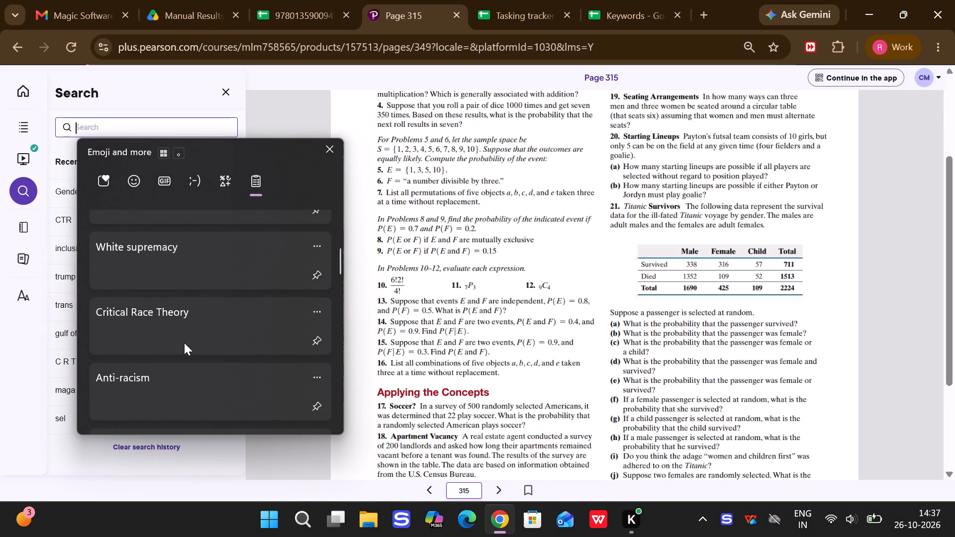
scroll(184, 343, "down", 3)
scroll(184, 343, "up", 1)
left_click(191, 321)
key("ctrl+v")
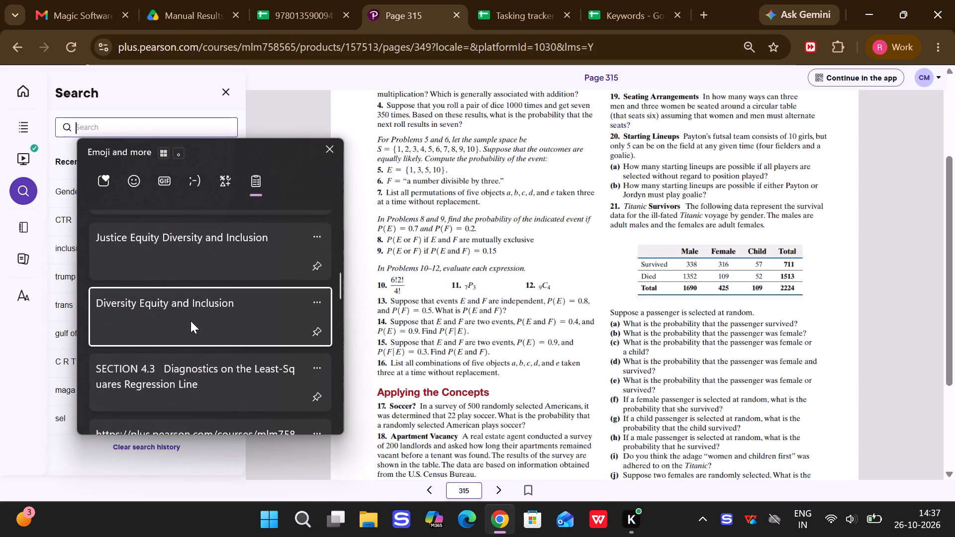
key("Return")
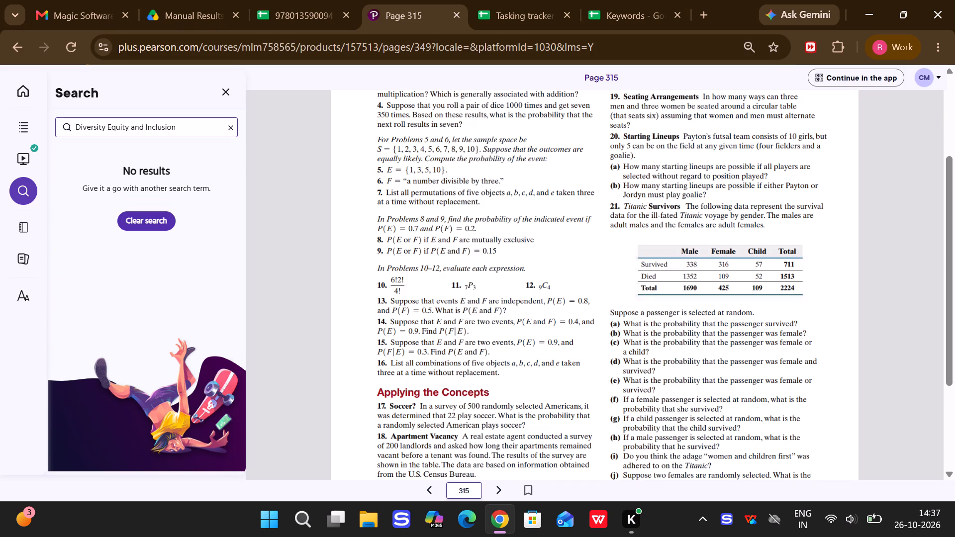
Clear the "Diversity Equity and Inclusion" search term from the eTextbook search and bring up the clipboard history.
key("BackSpace")
key("BackSpace")
key("BackSpace")
key("BackSpace")
key("BackSpace")
key("BackSpace")
key("BackSpace")
key("BackSpace")
key("BackSpace")
key("BackSpace")
key("BackSpace")
key("BackSpace")
key("BackSpace")
key("BackSpace")
key("BackSpace")
key("BackSpace")
key("BackSpace")
key("BackSpace")
key("BackSpace")
key("BackSpace")
key("super+v")
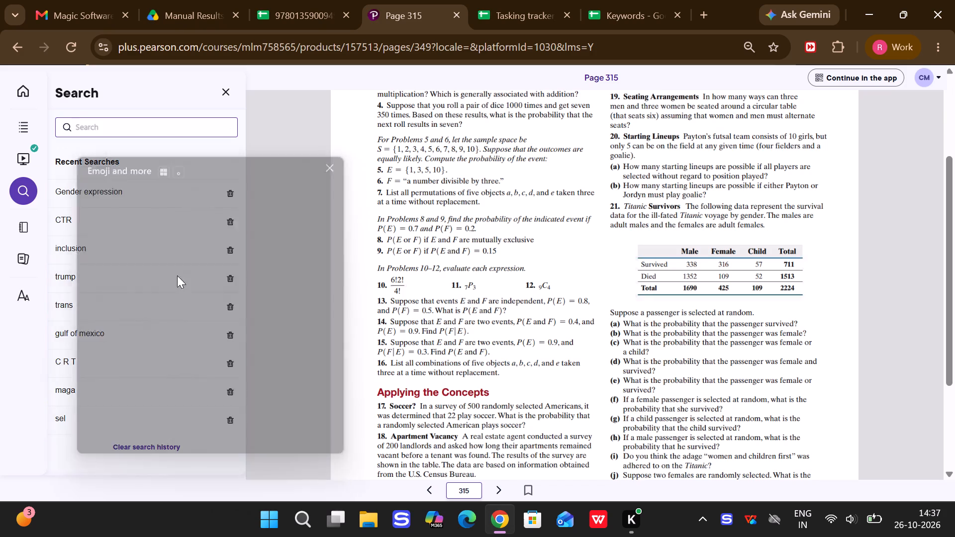
From the Keywords spreadsheet, copy "Election integrity", "Oppression narratives", "Equity-based grading" and "Culturally responsive teaching" one by one to the clipboard history.
left_click(536, 13)
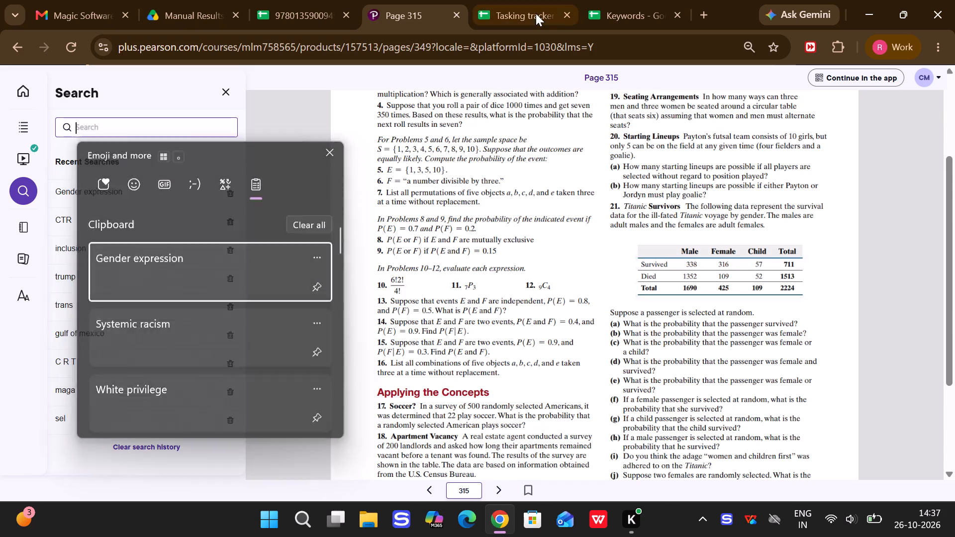
left_click(617, 10)
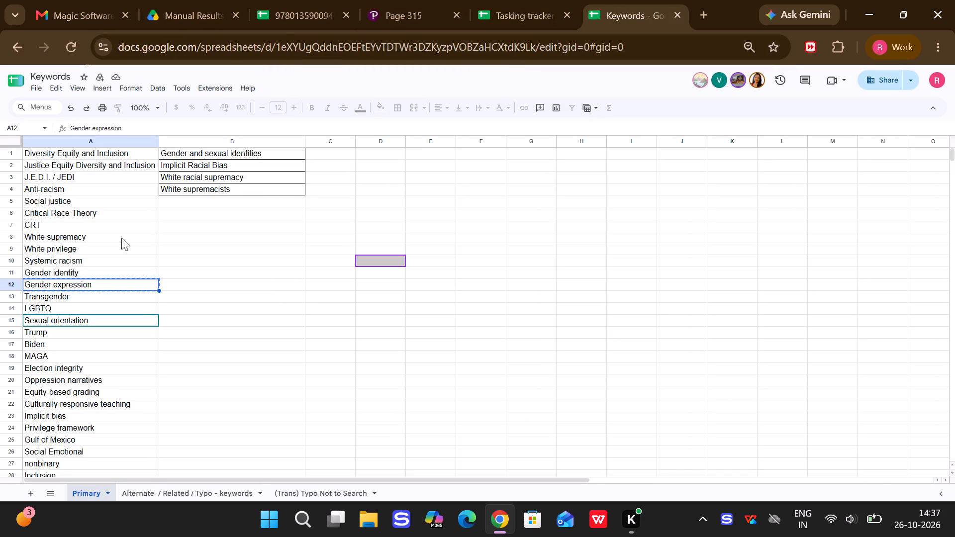
left_click(86, 296)
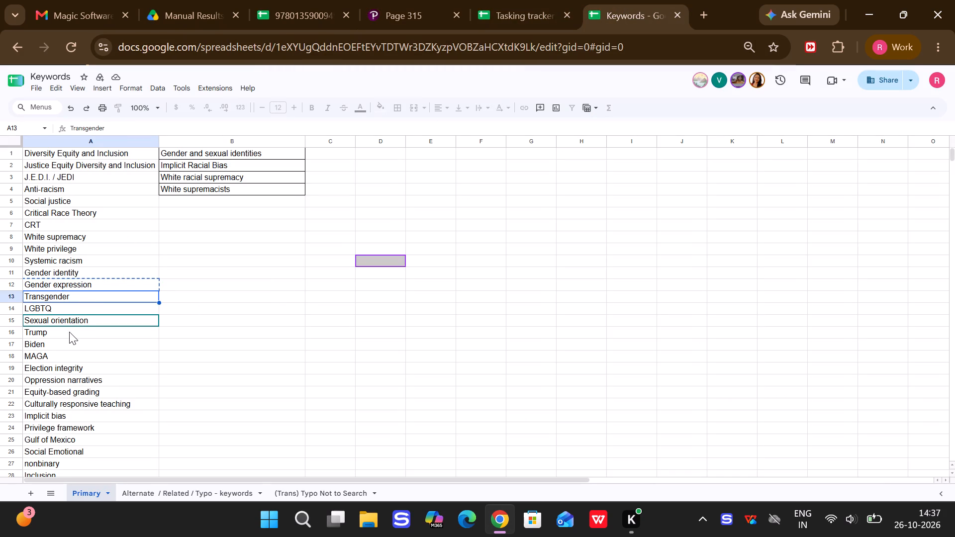
left_click(66, 353)
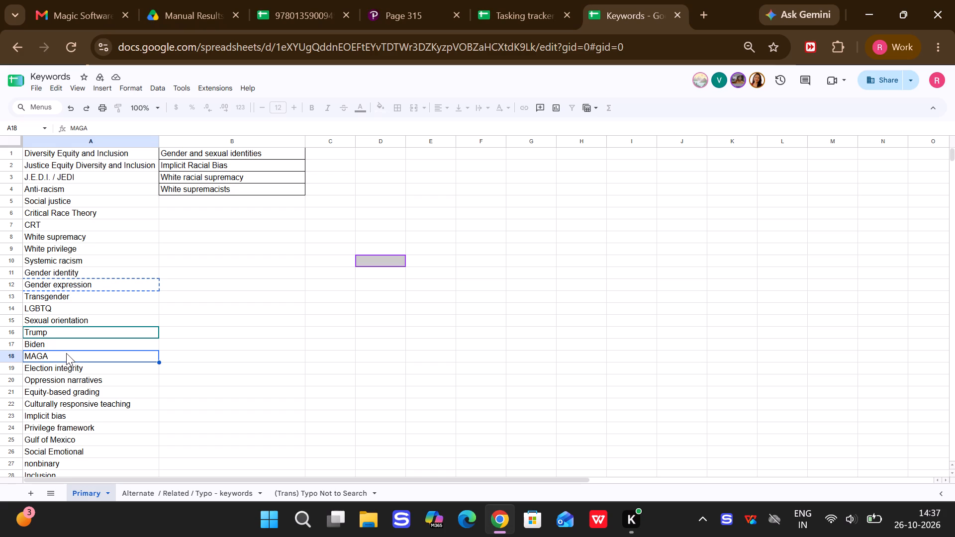
left_click(78, 366)
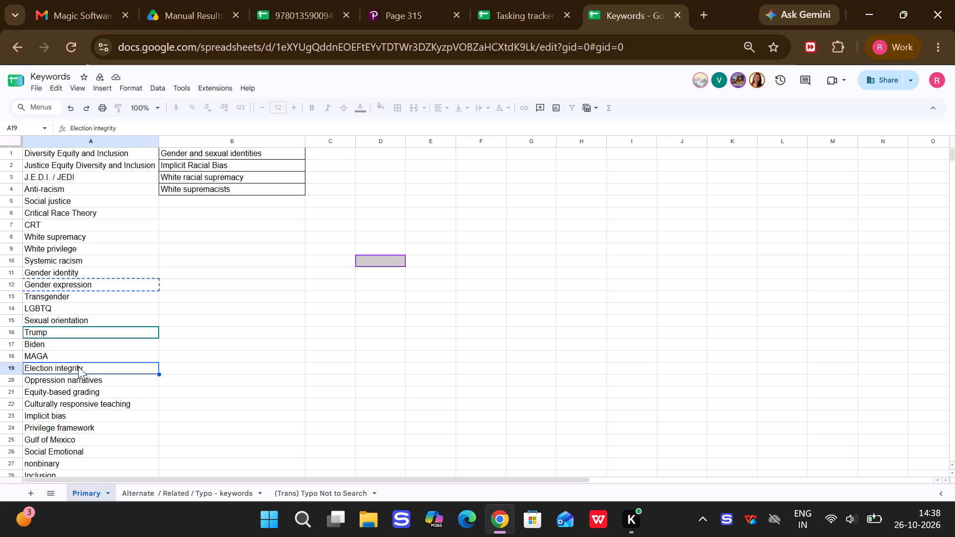
key("ctrl+c")
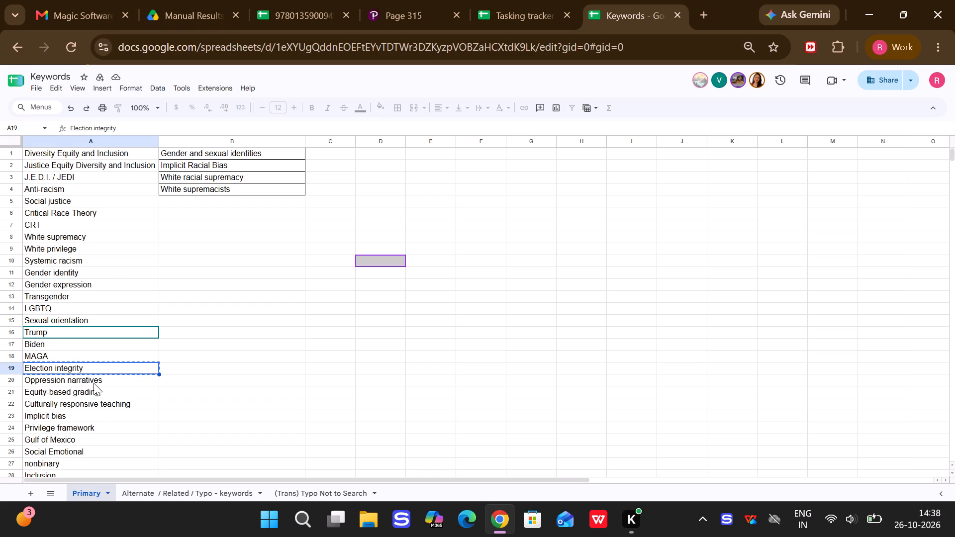
left_click(95, 384)
key("ctrl+c")
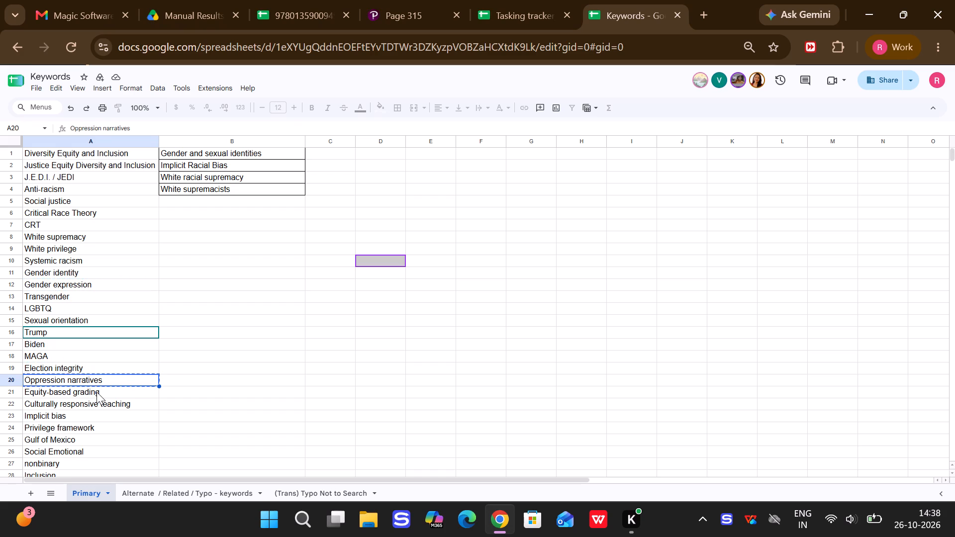
left_click(96, 392)
key("ctrl+c")
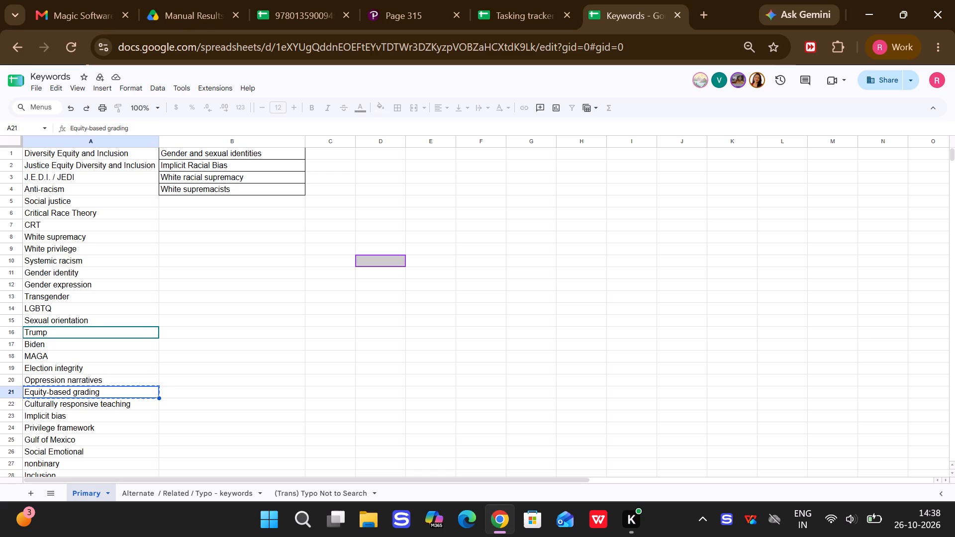
left_click(108, 405)
key("ctrl+c")
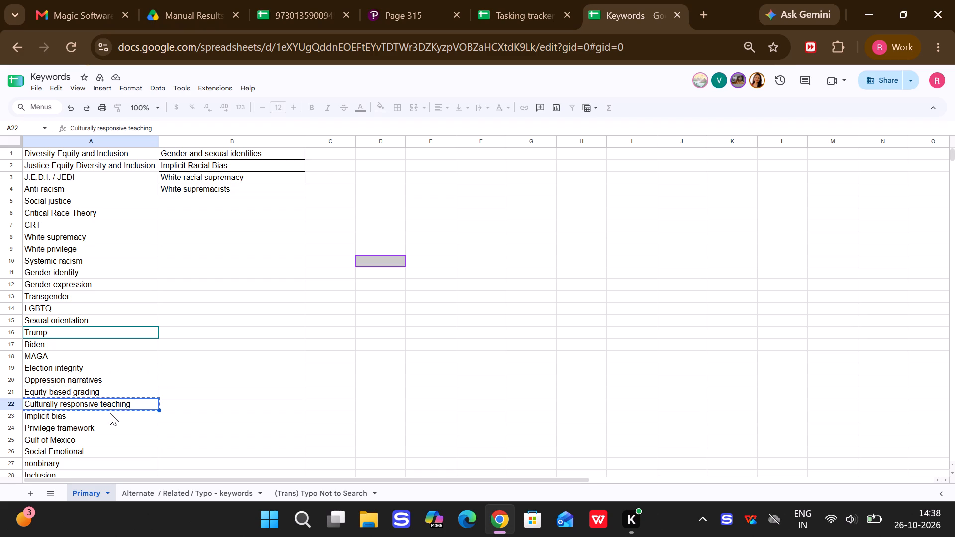
Copy the keywords "Implicit bias", "Privilege framework", "Gulf of Mexico", "Social Emotional" and "nonbinary" one by one to the clipboard history.
left_click(111, 417)
key("ctrl+c")
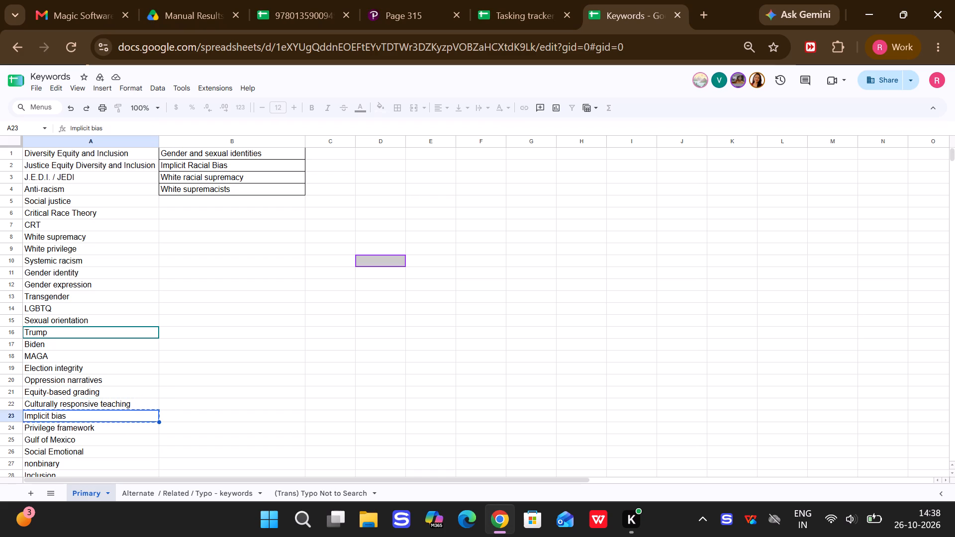
left_click(121, 429)
key("ctrl+c")
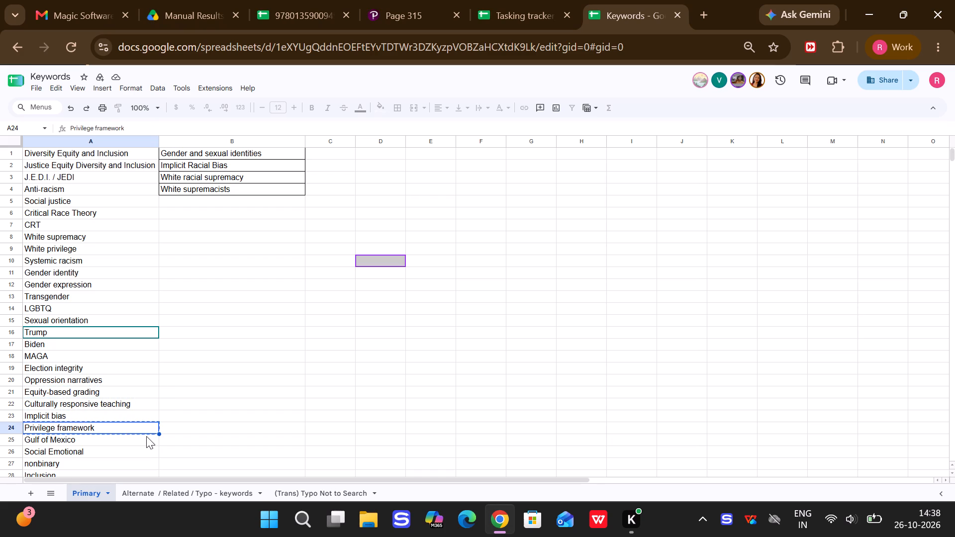
left_click(143, 439)
key("ctrl+c")
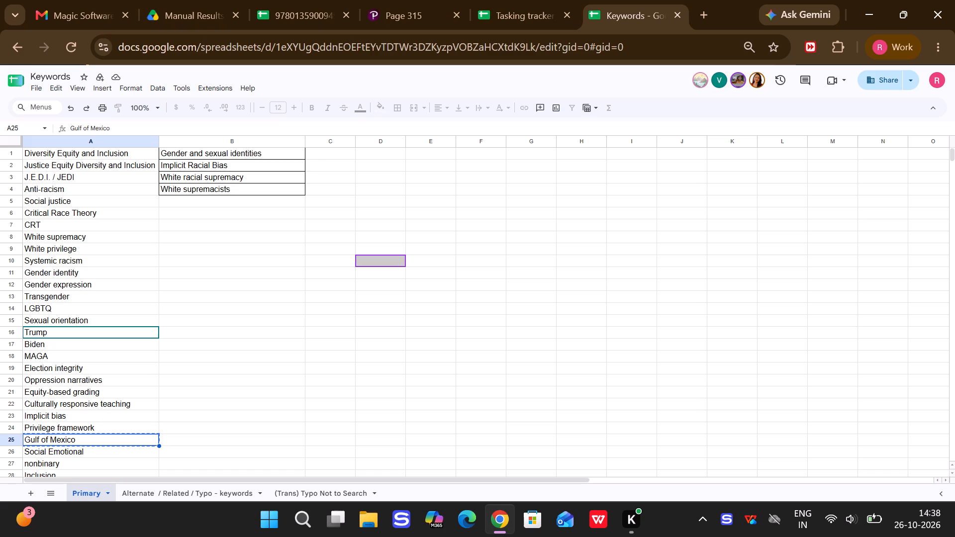
left_click(108, 454)
key("ctrl+c")
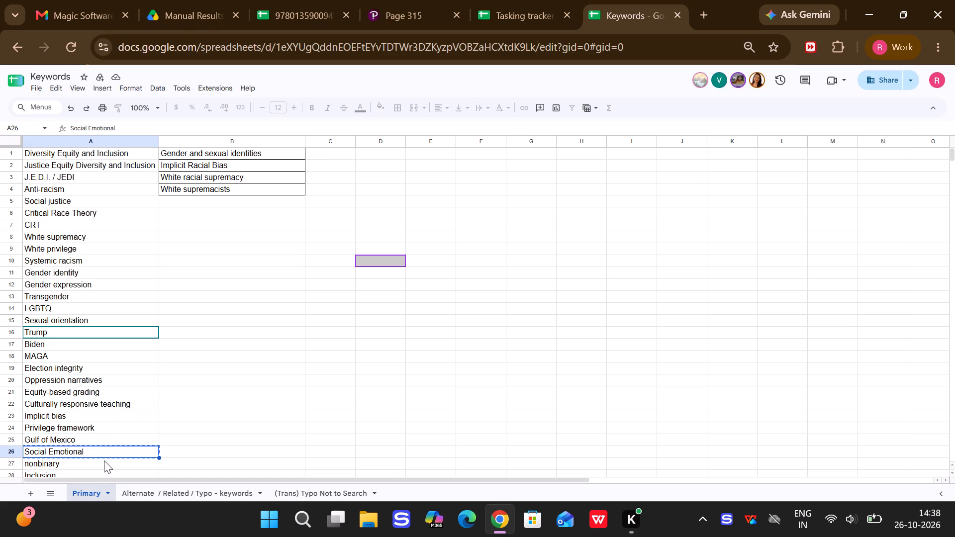
left_click(105, 464)
key("ctrl+c")
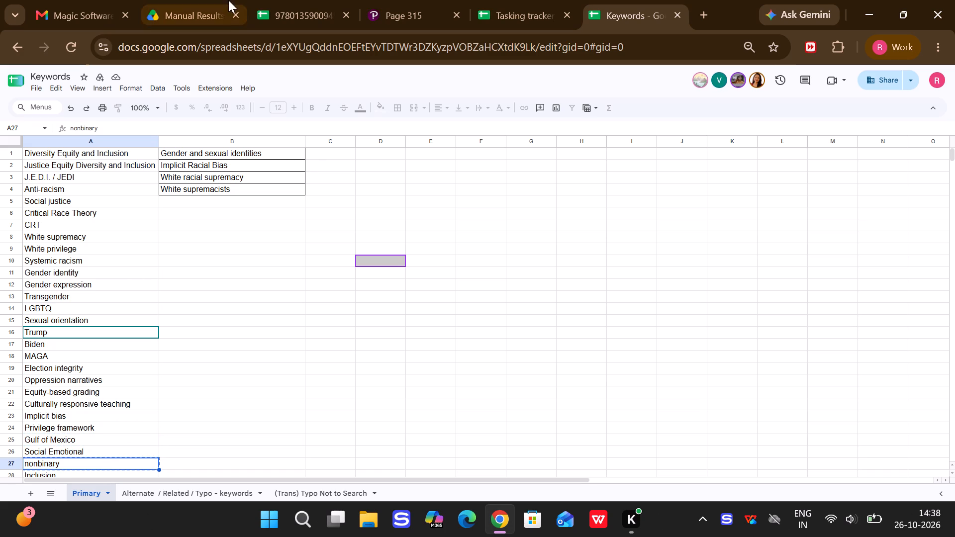
Return to the Pearson eTextbook and search it for "nonbinary" from the clipboard history.
left_click(393, 8)
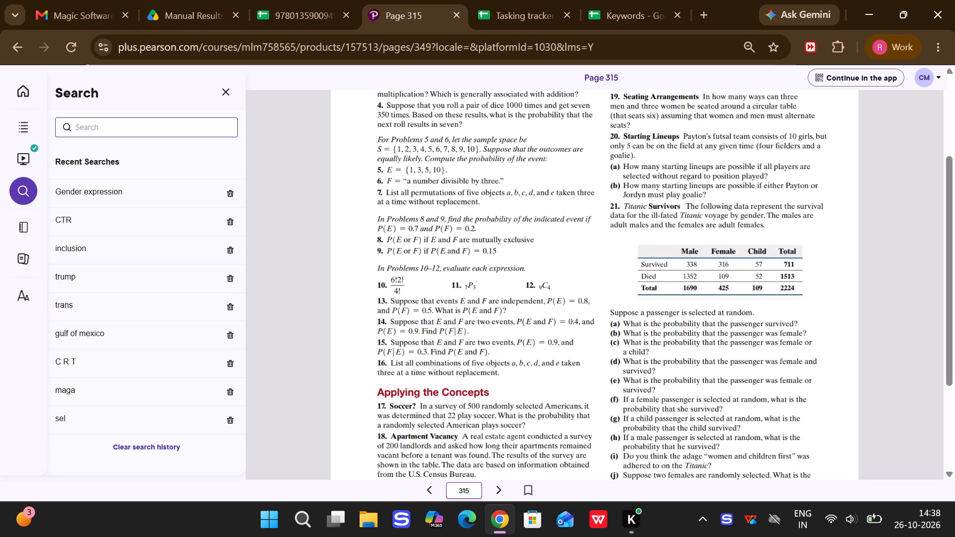
key("super+v")
left_click(172, 267)
key("ctrl+v")
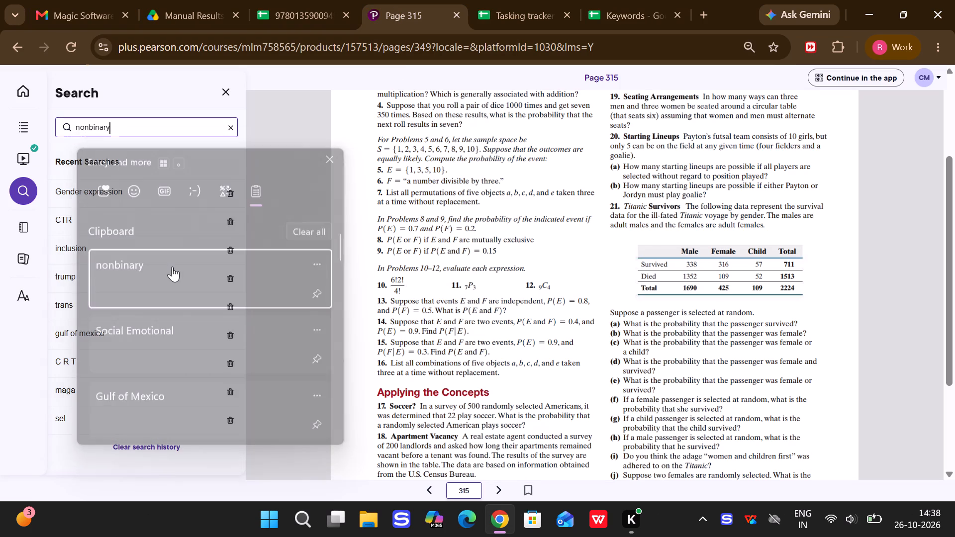
key("Return")
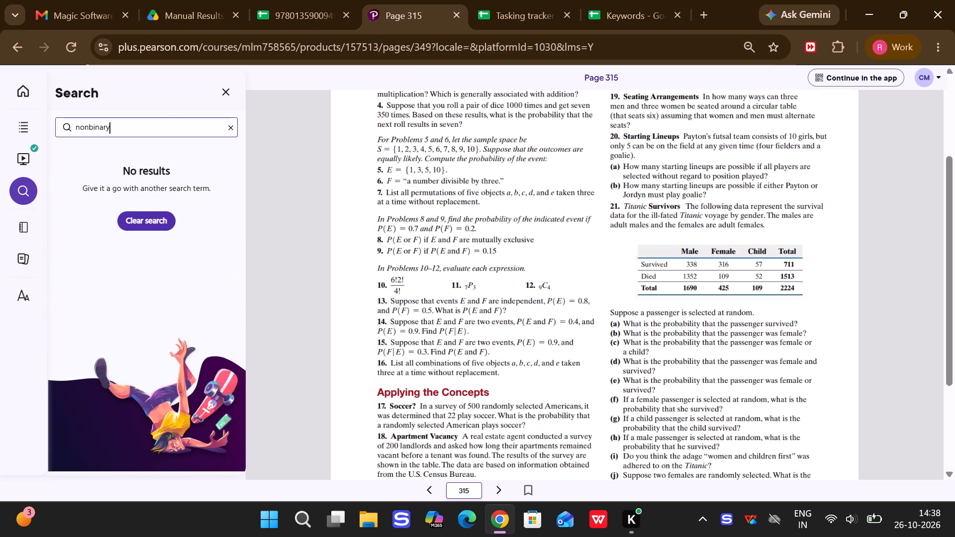
Replace the search term with "Social Emotional" from the clipboard history and search the eTextbook for it.
left_click_drag(154, 123, 61, 126)
key("super+v")
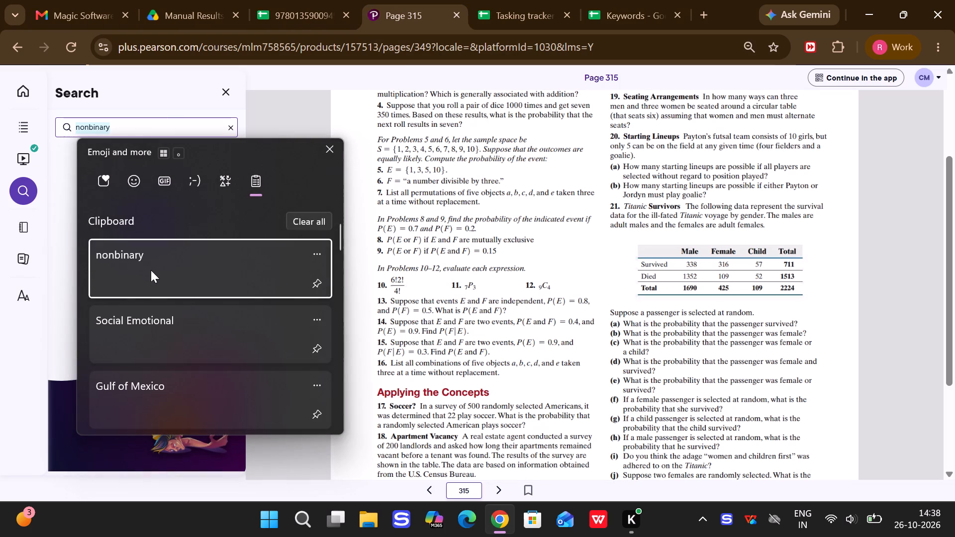
left_click(194, 338)
key("ctrl+v")
key("Return")
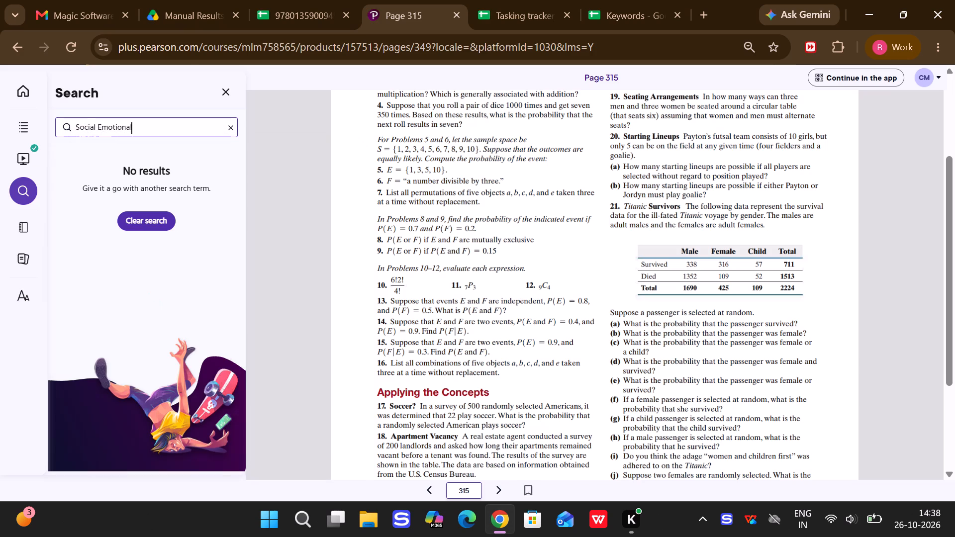
Replace the search term with "Gulf of Mexico" from the clipboard history and search the eTextbook for it.
left_click_drag(144, 131, 55, 142)
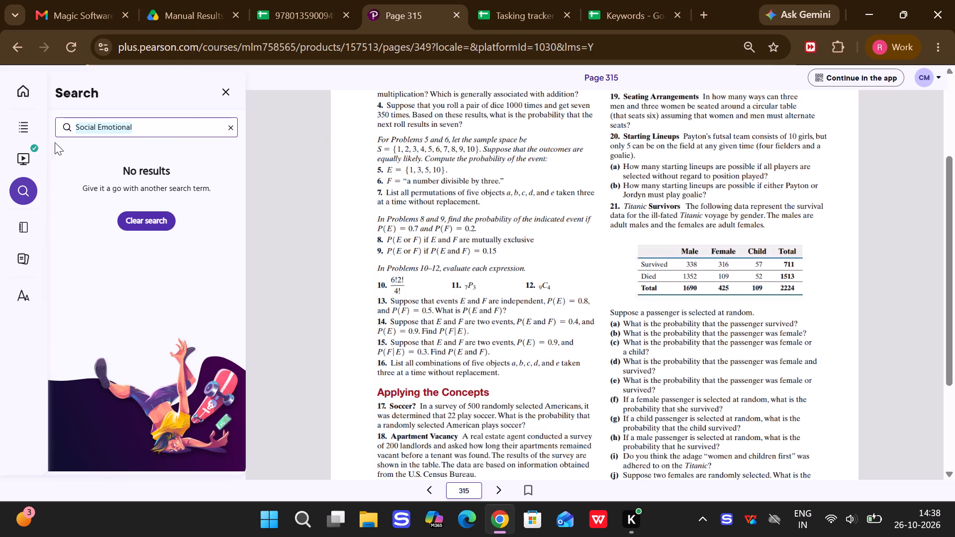
left_click_drag(55, 142, 49, 142)
key("super+v")
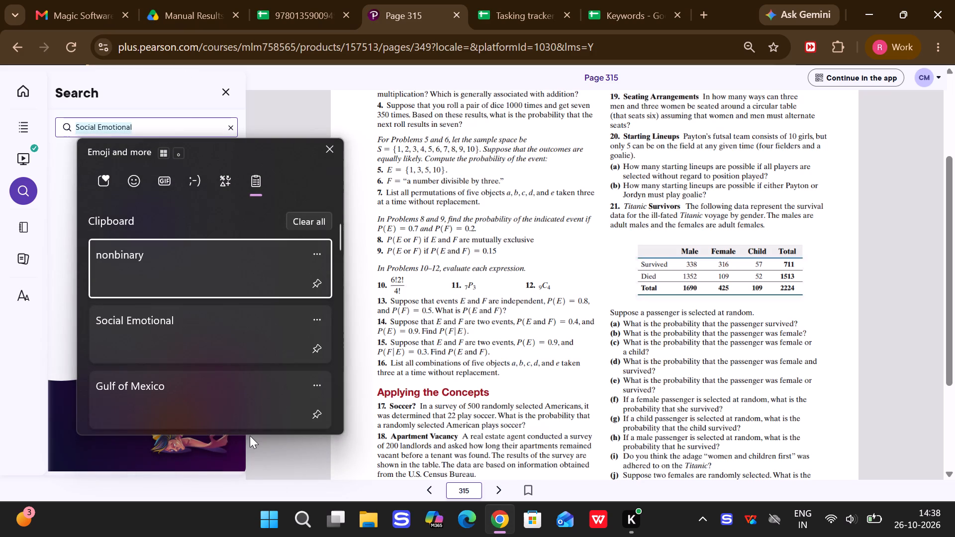
left_click(250, 436)
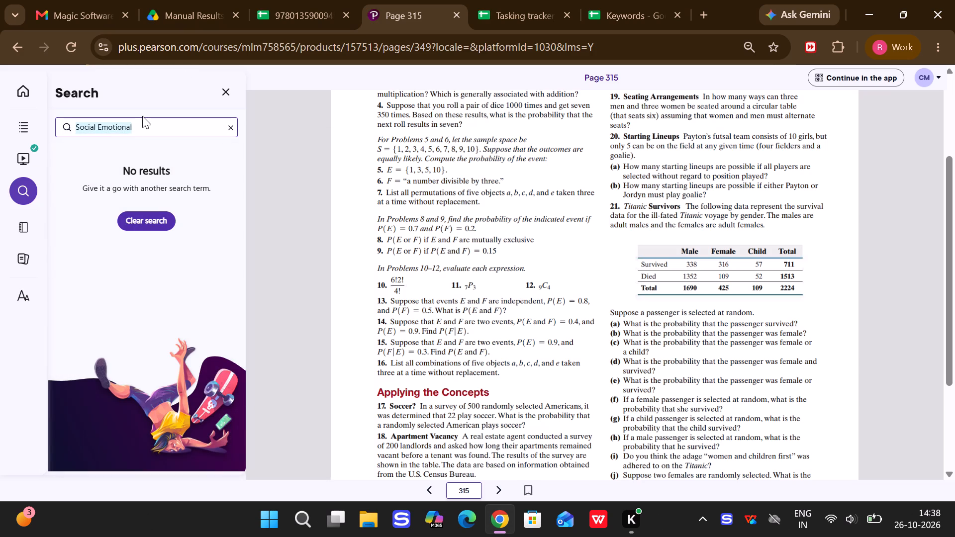
key("super+v")
left_click(195, 396)
key("ctrl+v")
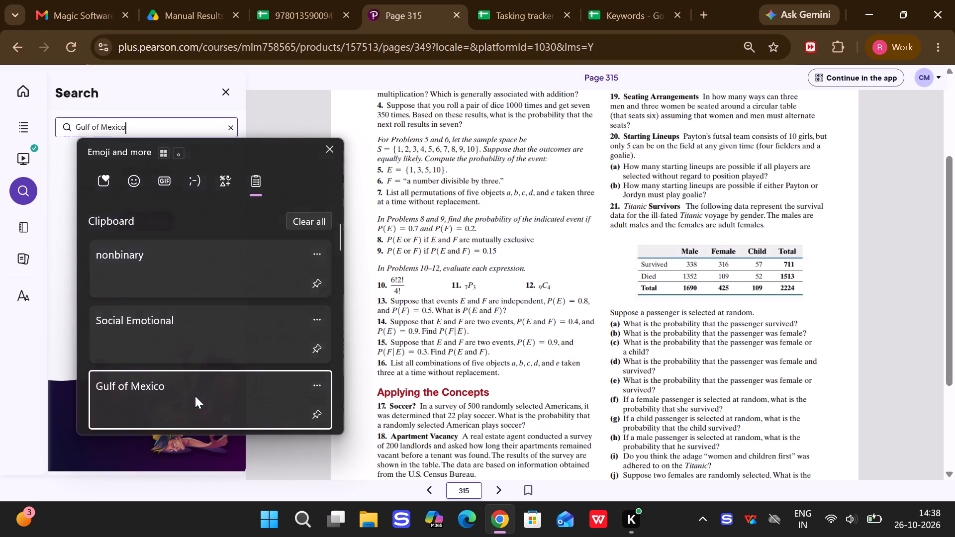
key("Return")
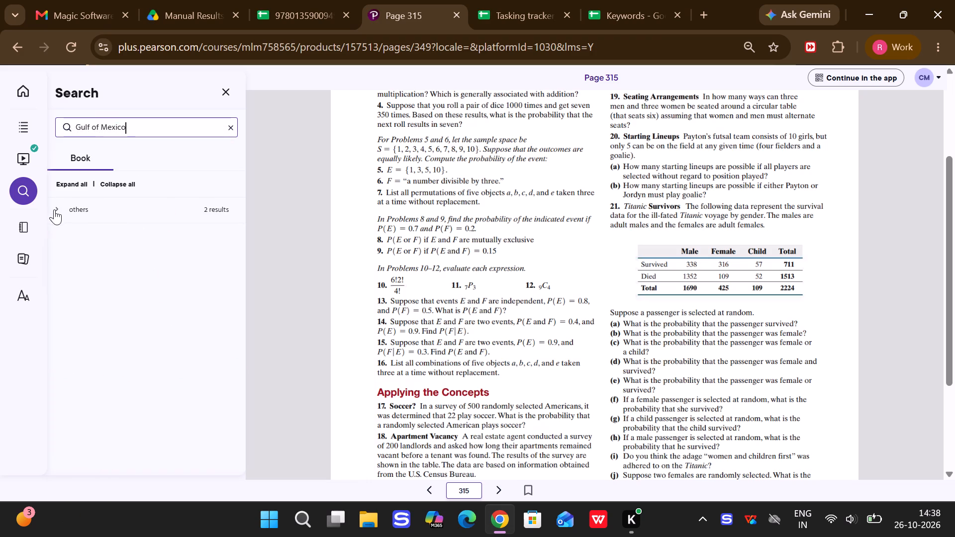
Expand the search results, open the Deepwater Horizon oil explosion match and examine the highlighted phrase on its page.
left_click(56, 207)
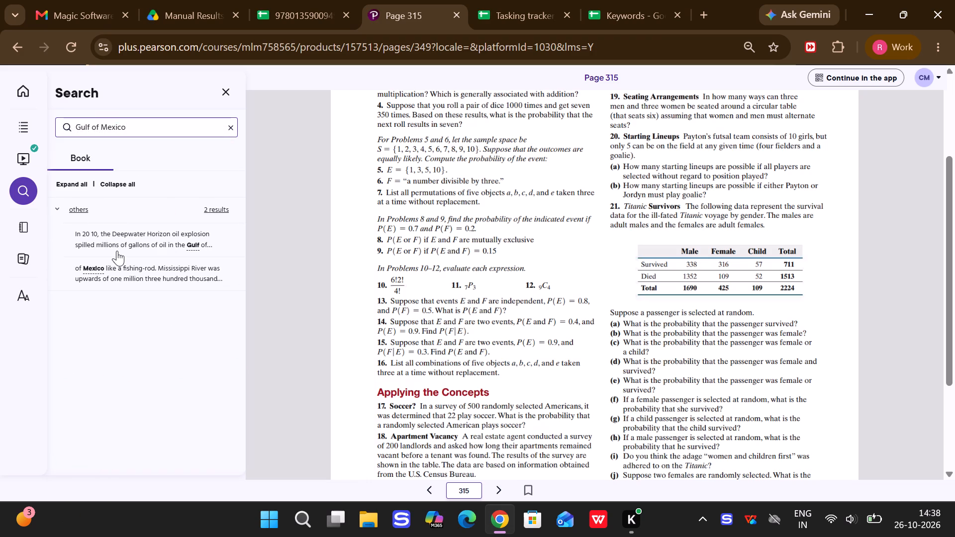
left_click(117, 251)
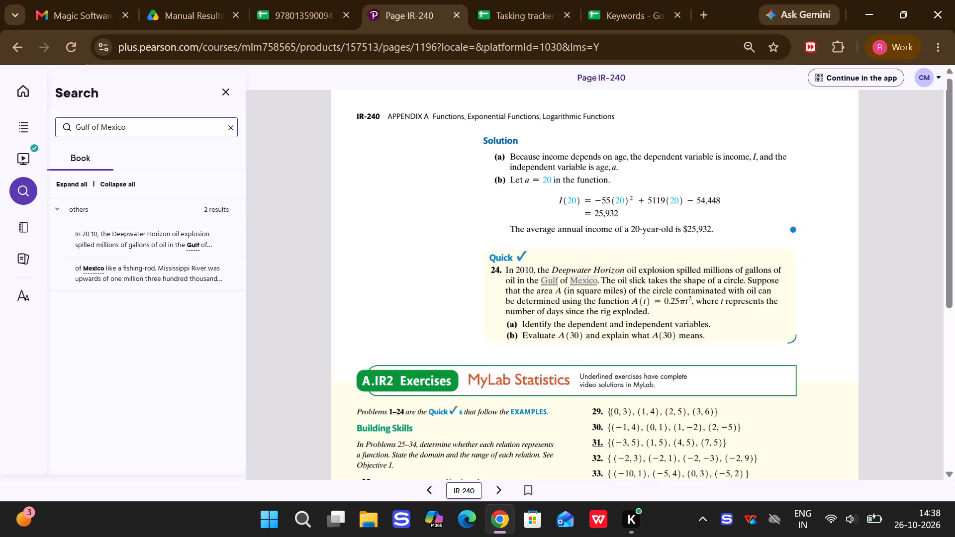
scroll(615, 275, "down", 2)
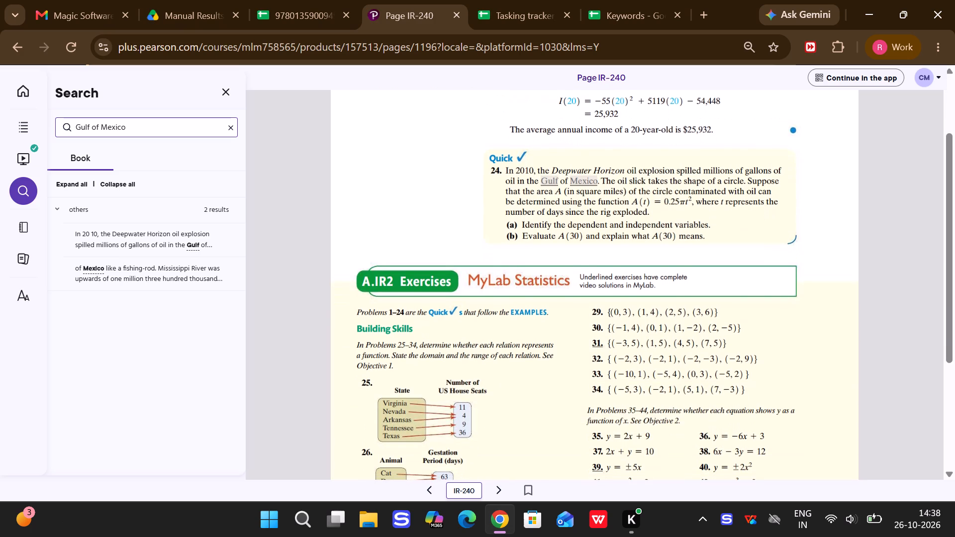
scroll(615, 275, "up", 1)
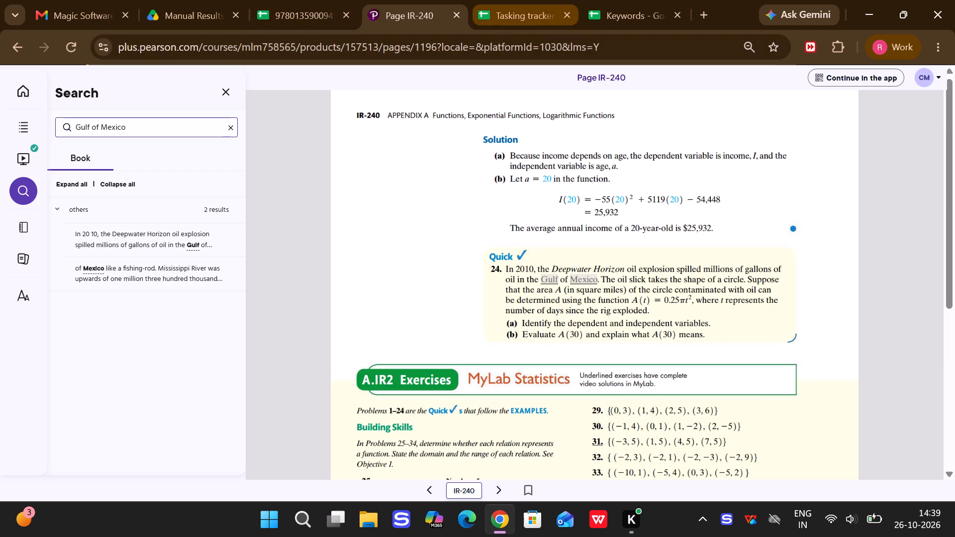
In row 13 of the Sullivan Statistics results spreadsheet, enter the keyword "Gulf of Mexico" with 1 instance.
left_click(292, 16)
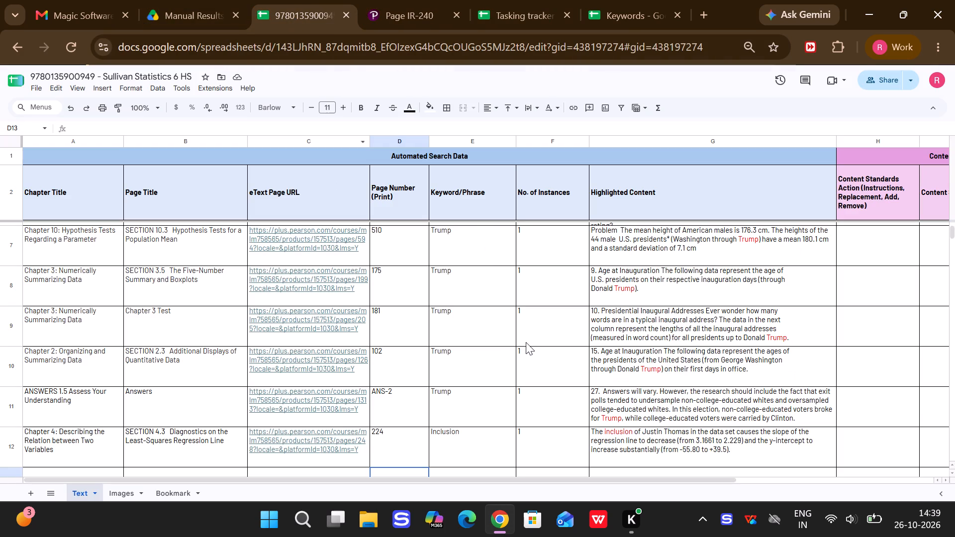
scroll(473, 247, "up", 4)
scroll(473, 247, "down", 1)
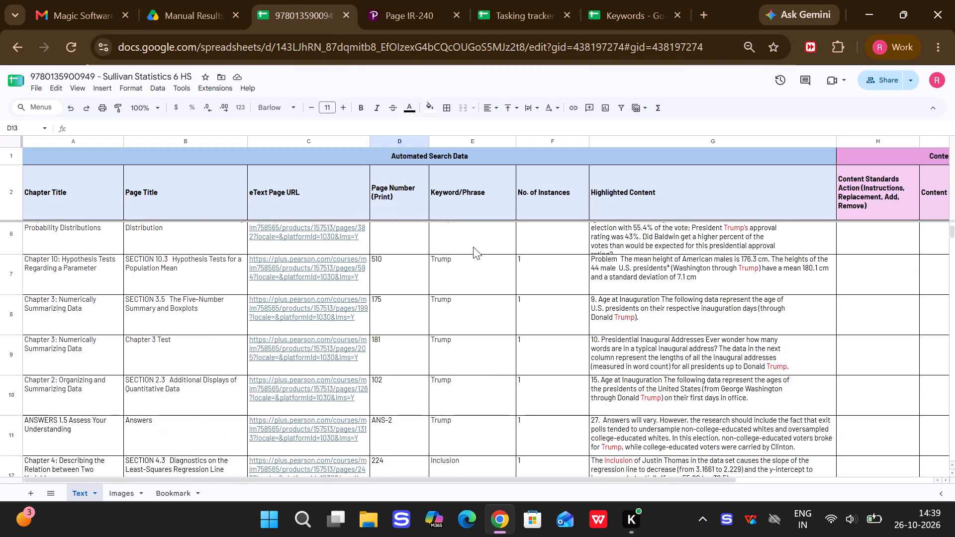
scroll(473, 247, "down", 2)
left_click(470, 362)
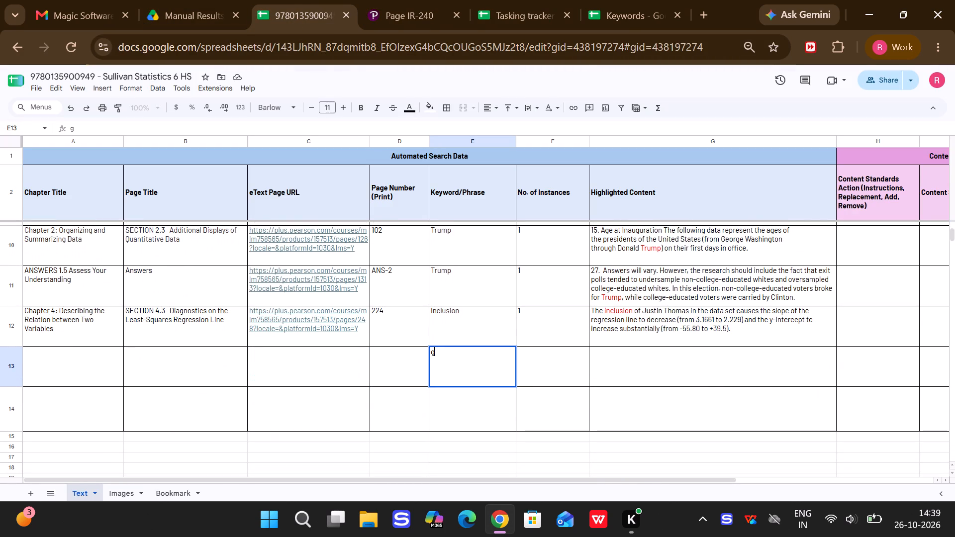
key("BackSpace")
key("BackSpace")
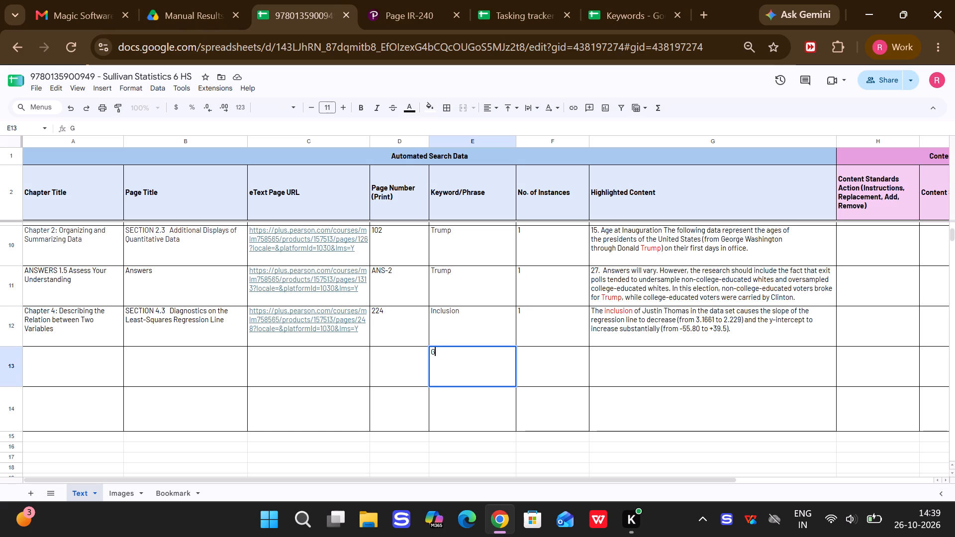
type("f of")
key("space")
type("exico")
left_click(565, 354)
key("1")
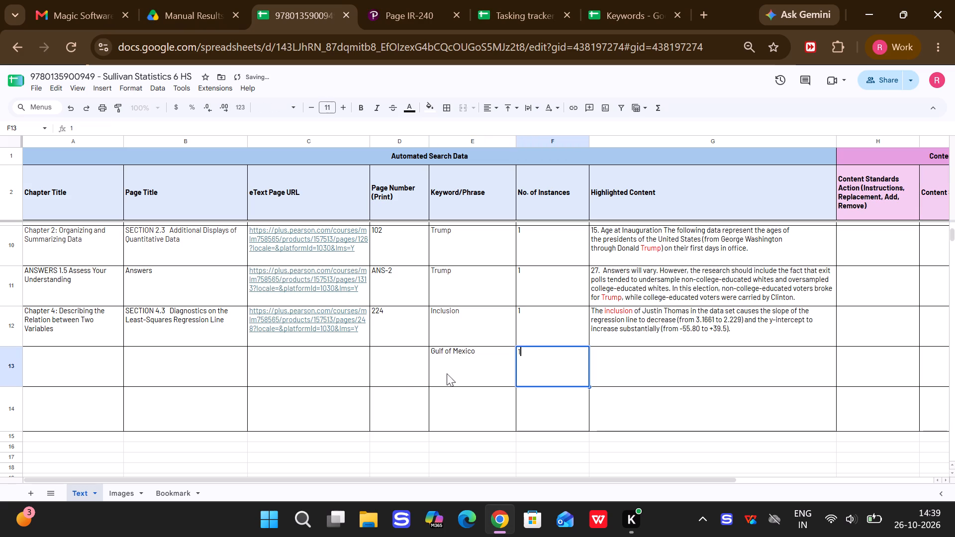
Fill the "Gulf of Mexico" keyword down into row 14 and set that row's number of instances to 1.
left_click(462, 374)
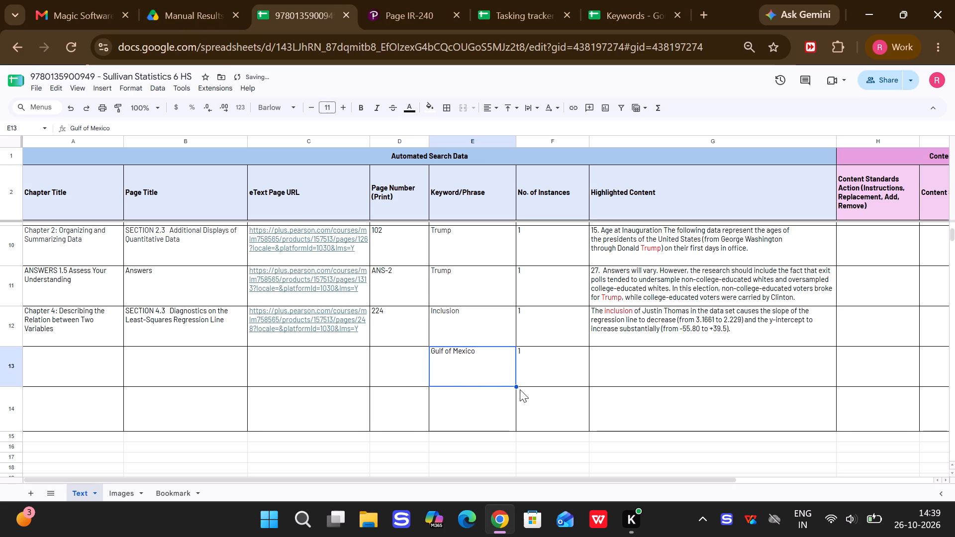
left_click(518, 386)
left_click_drag(517, 387, 513, 414)
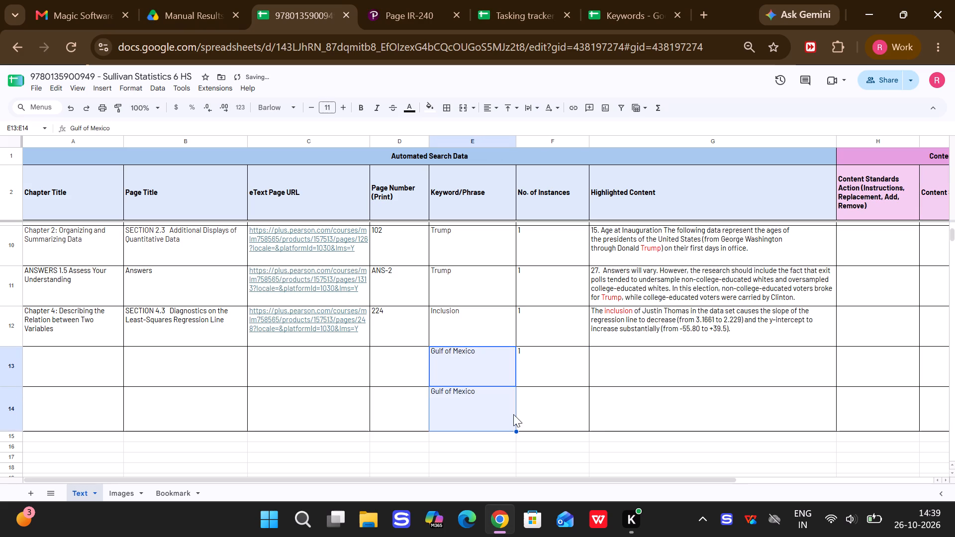
left_click(569, 399)
key("1")
Copy the exercise 24 passage about the Deepwater Horizon oil explosion from page IR-240 of the Pearson eTextbook.
left_click(647, 377)
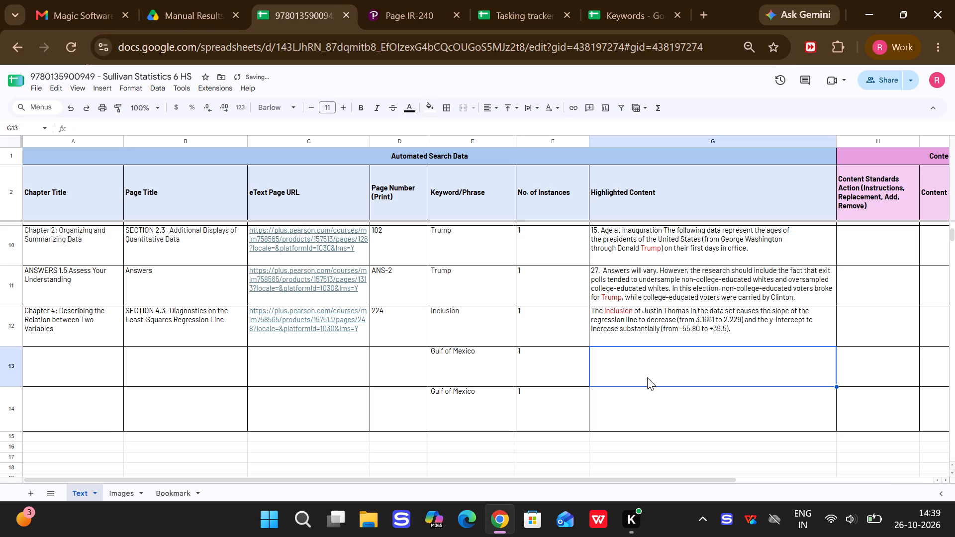
left_click(417, 13)
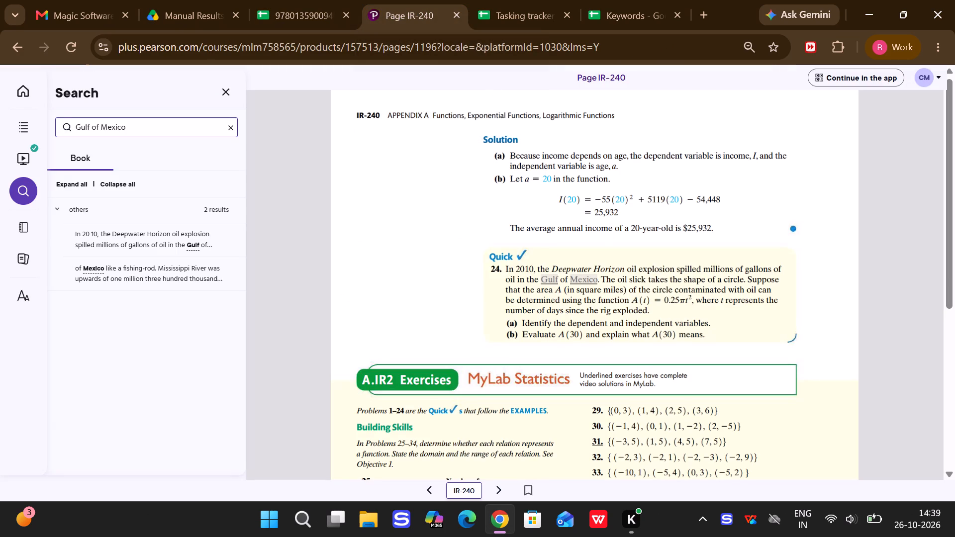
left_click_drag(490, 267, 660, 296)
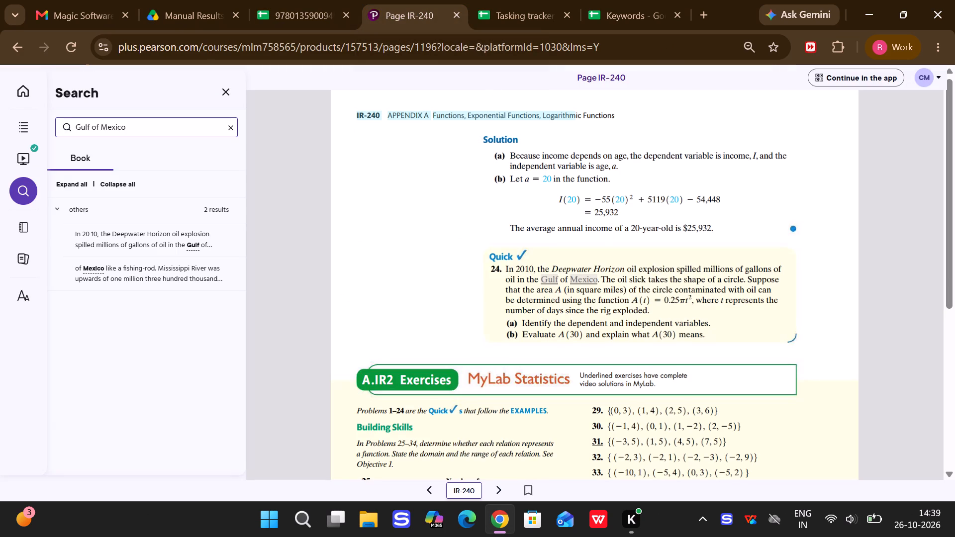
left_click_drag(660, 296, 629, 309)
left_click_drag(629, 309, 657, 309)
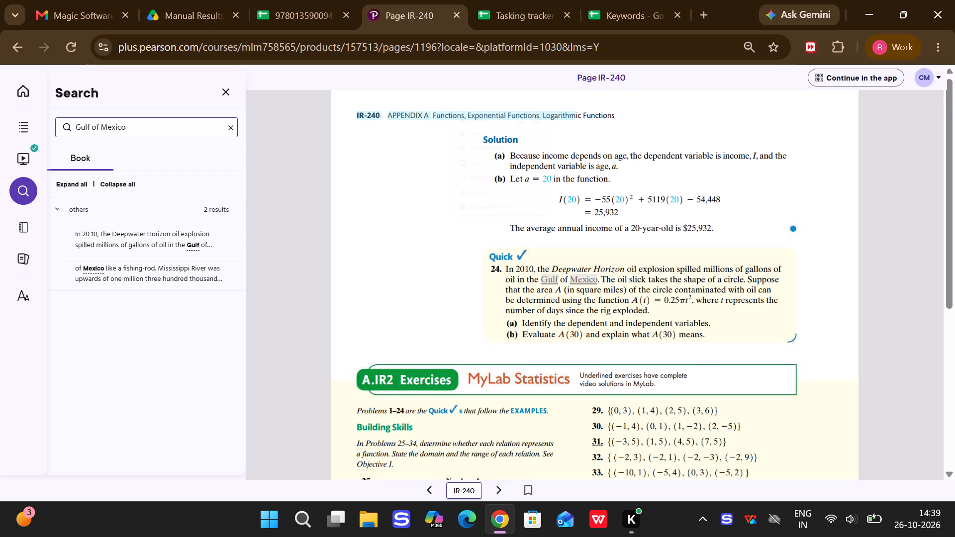
left_click_drag(657, 309, 583, 298)
left_click(677, 274)
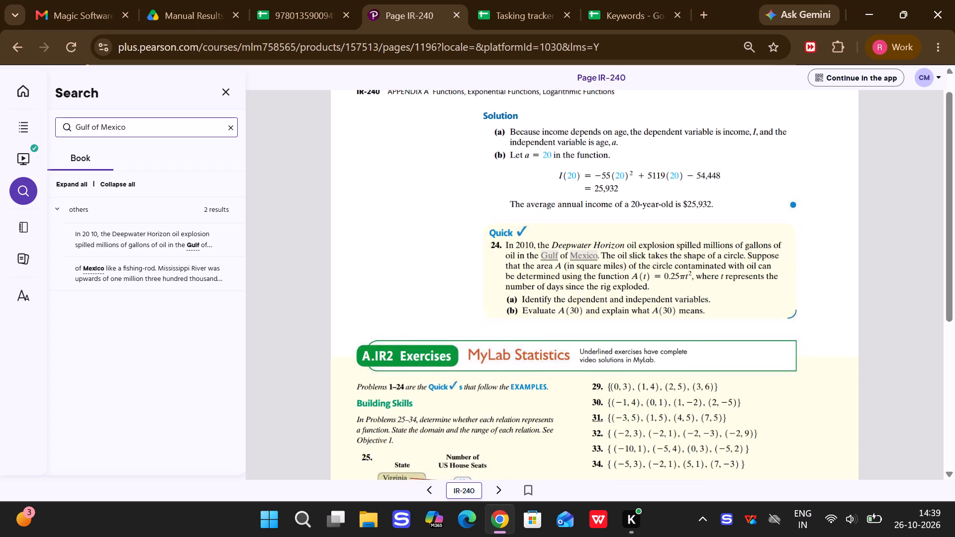
left_click_drag(484, 237, 504, 243)
left_click_drag(504, 243, 485, 243)
left_click_drag(485, 243, 655, 289)
left_click_drag(655, 289, 654, 286)
left_click_drag(654, 286, 654, 304)
left_click_drag(654, 304, 649, 285)
left_click(649, 285)
left_click_drag(649, 285, 505, 243)
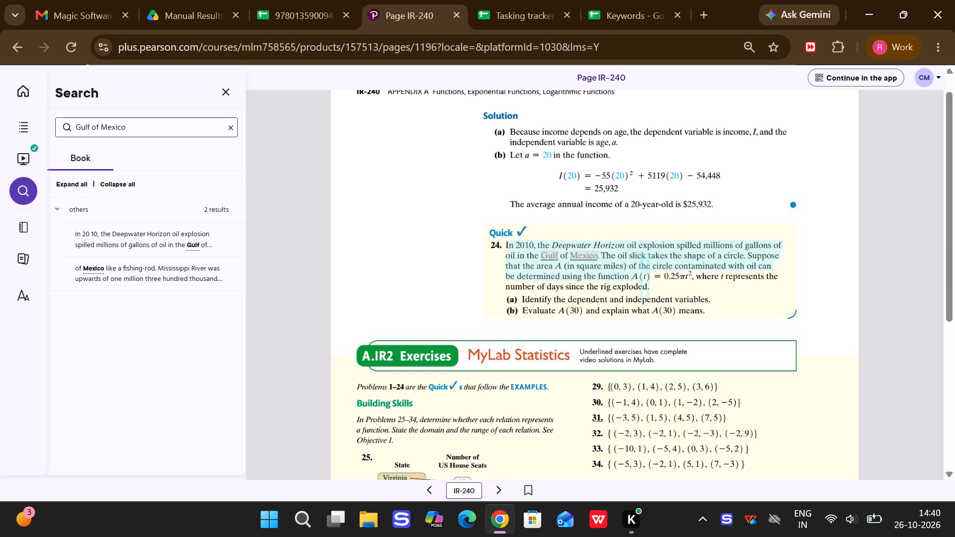
left_click_drag(505, 243, 483, 243)
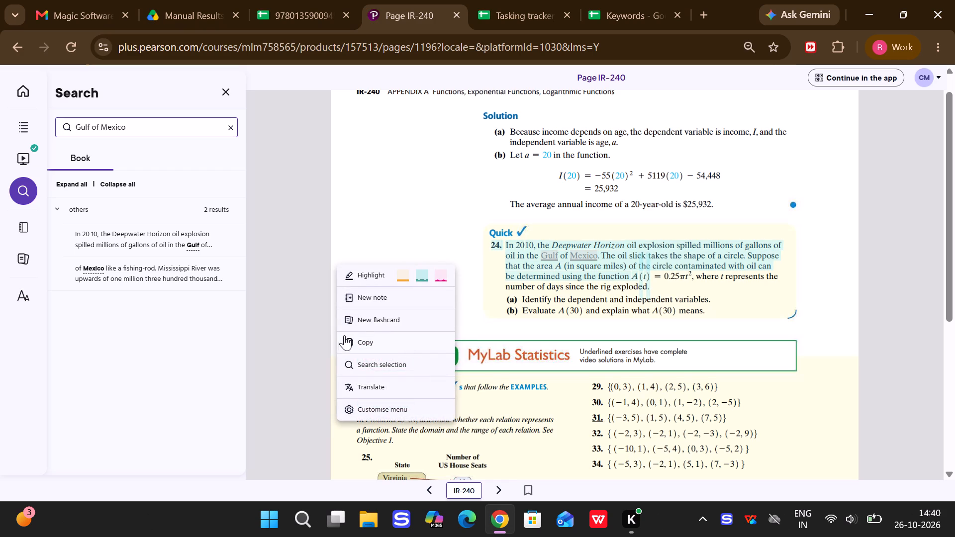
left_click(349, 342)
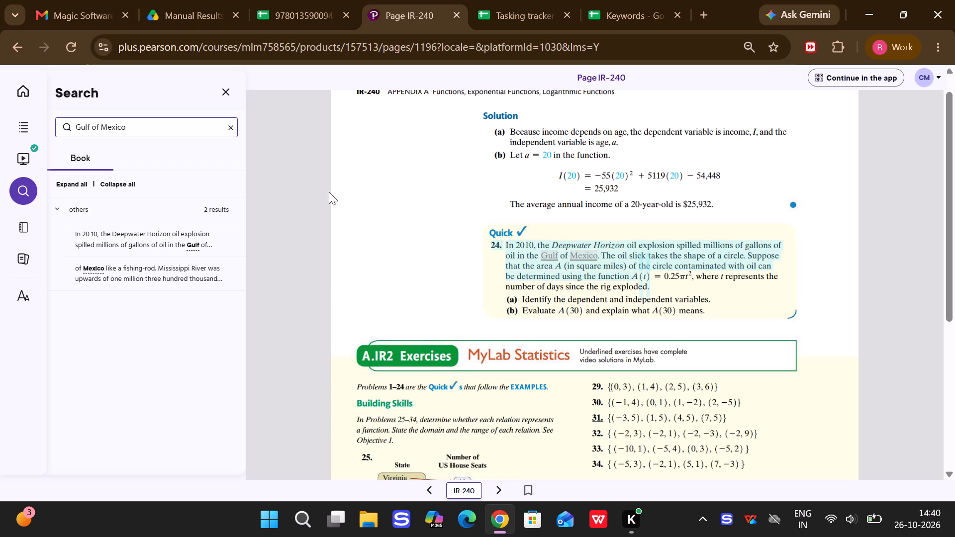
Paste the copied passage into row 13's Highlighted Content in the results spreadsheet and colour its "Gulf of Mexico" text red.
left_click(305, 12)
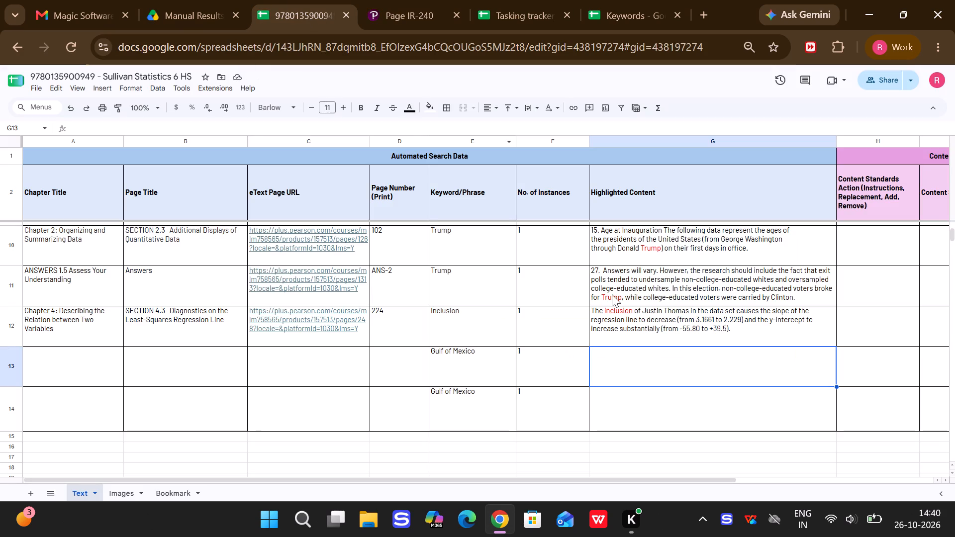
double_click(662, 358)
key("ctrl+v")
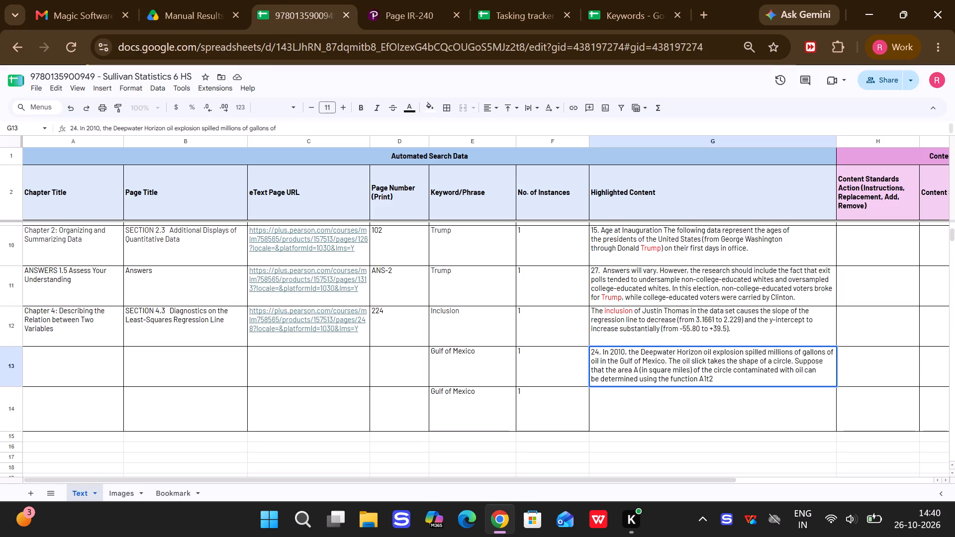
left_click_drag(619, 360, 661, 362)
left_click_drag(661, 362, 664, 360)
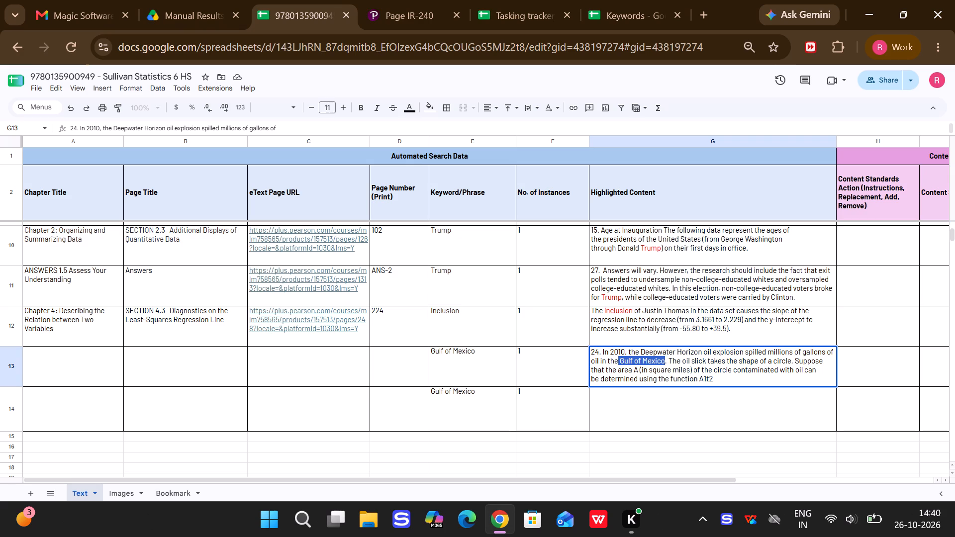
left_click_drag(664, 360, 663, 359)
left_click(407, 105)
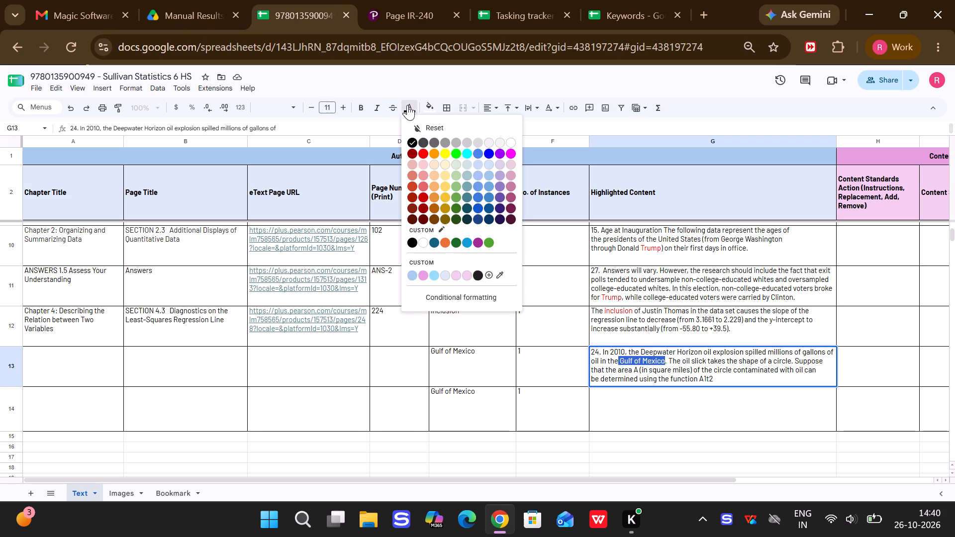
left_click(425, 151)
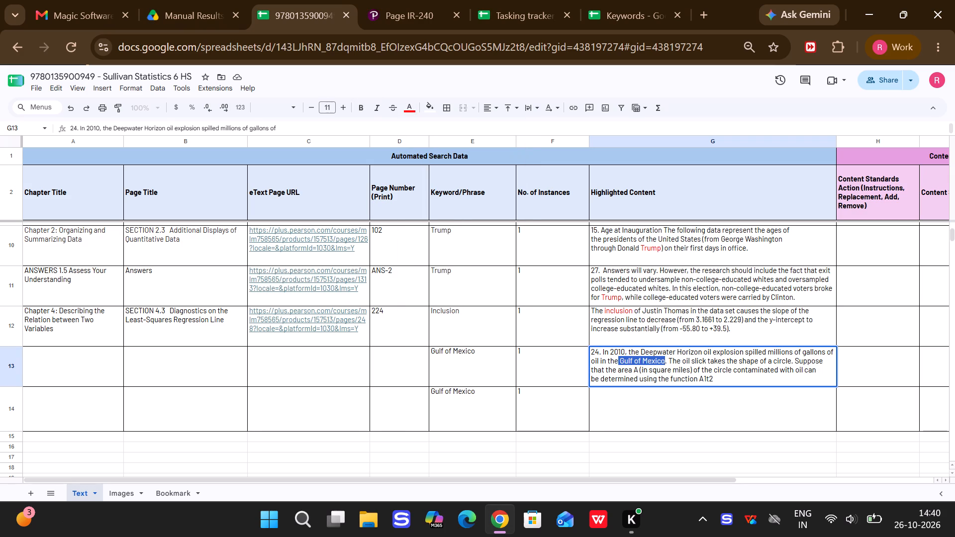
left_click(707, 427)
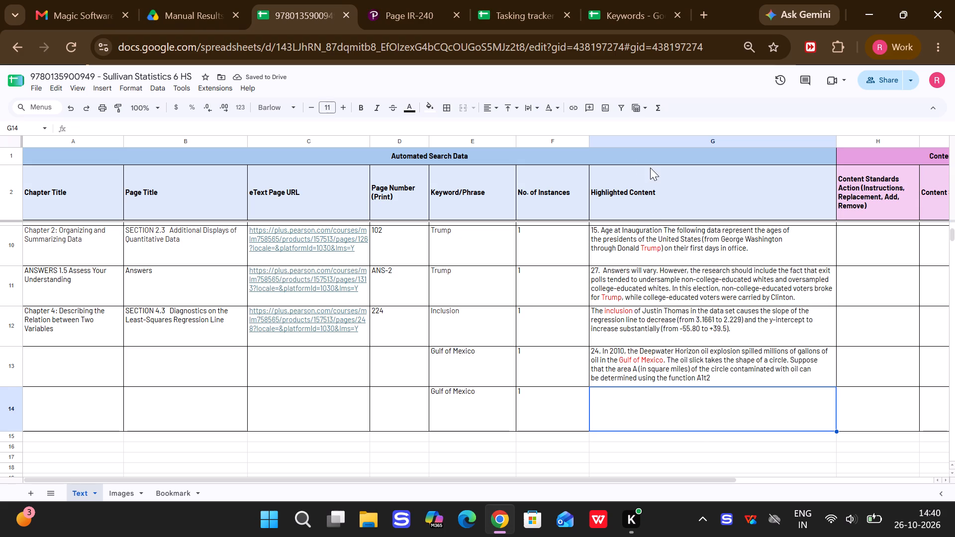
Copy the web address of eTextbook page IR-240 and paste it into row 13's eText Page URL in the results spreadsheet.
left_click(414, 13)
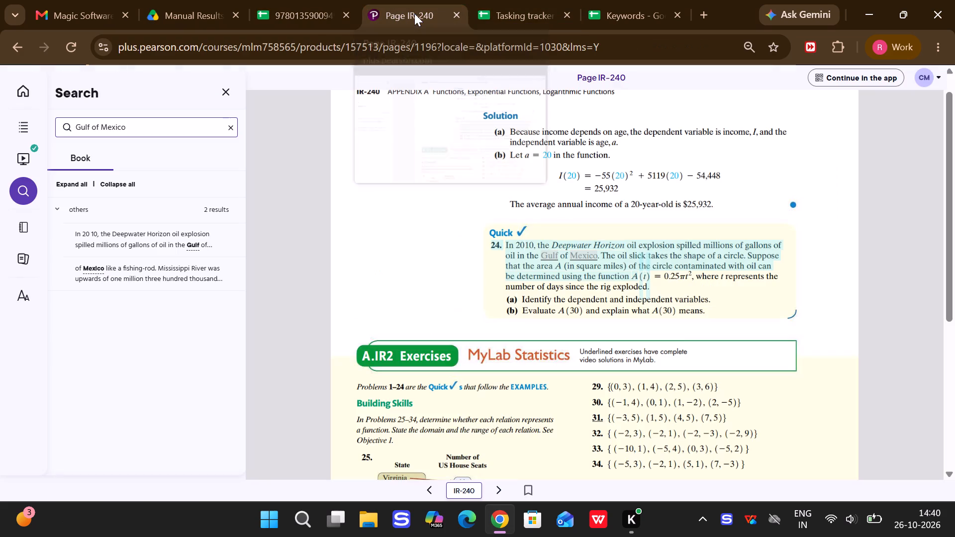
scroll(452, 178, "up", 1)
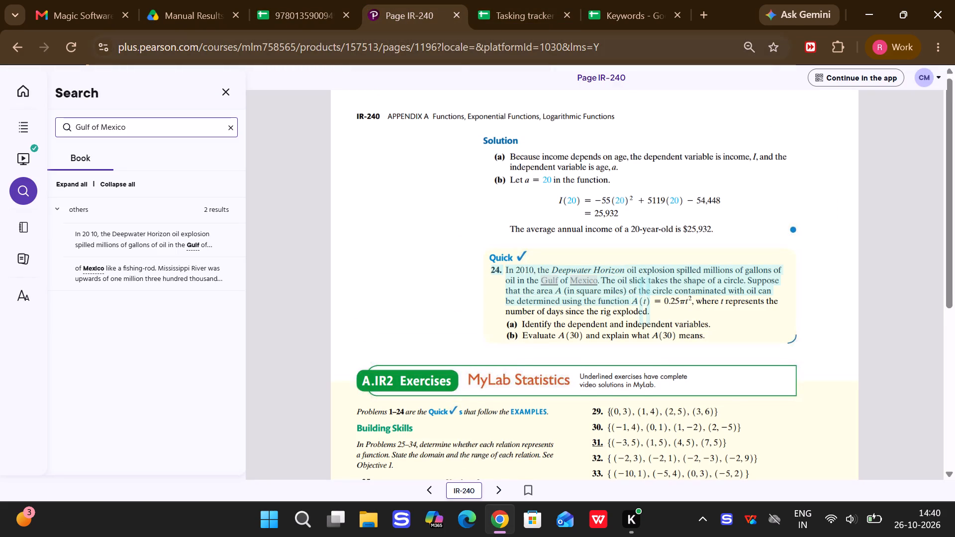
left_click(455, 45)
key("ctrl+c")
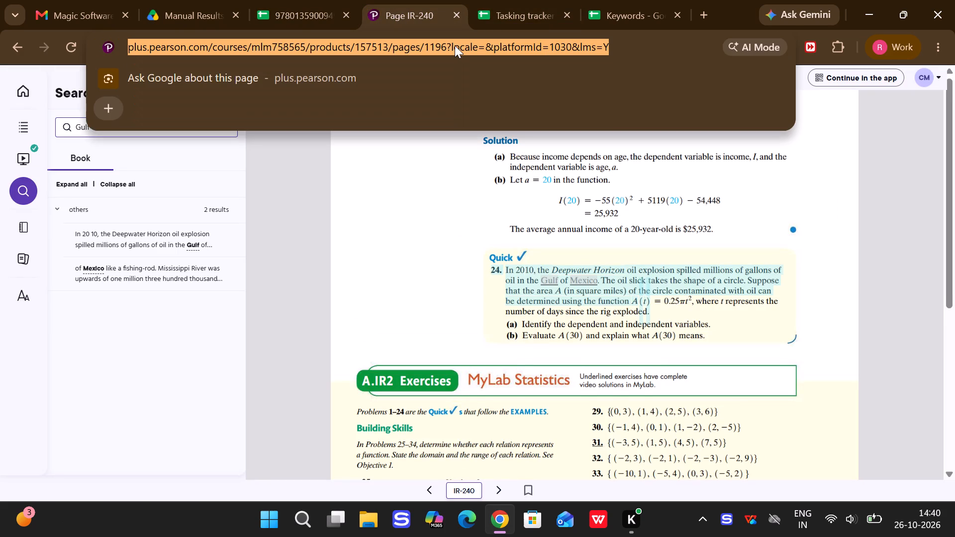
left_click(284, 8)
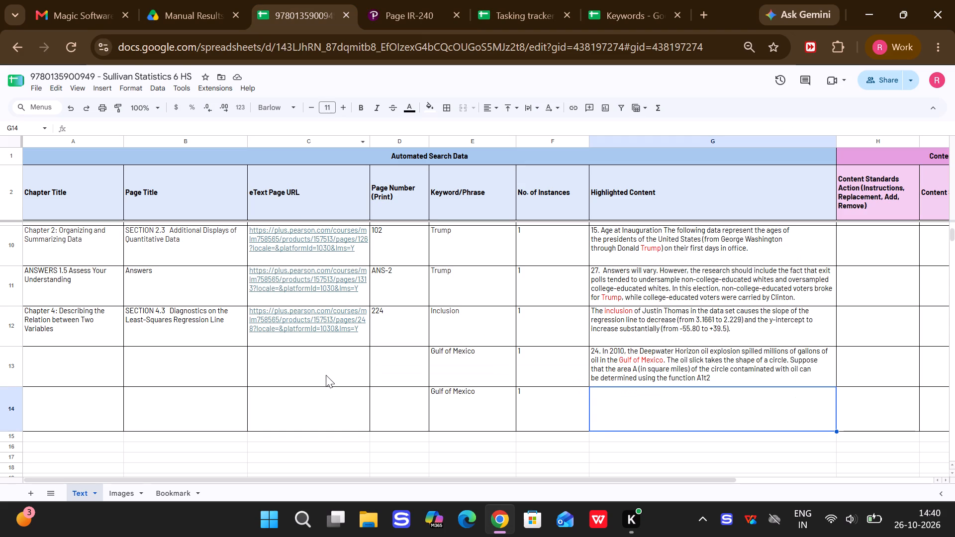
double_click(322, 367)
key("ctrl+v")
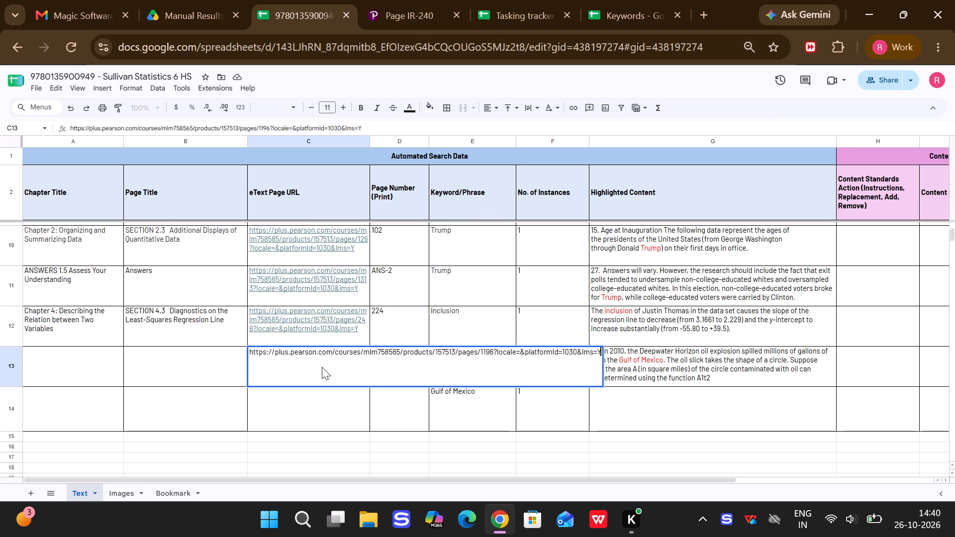
left_click(180, 376)
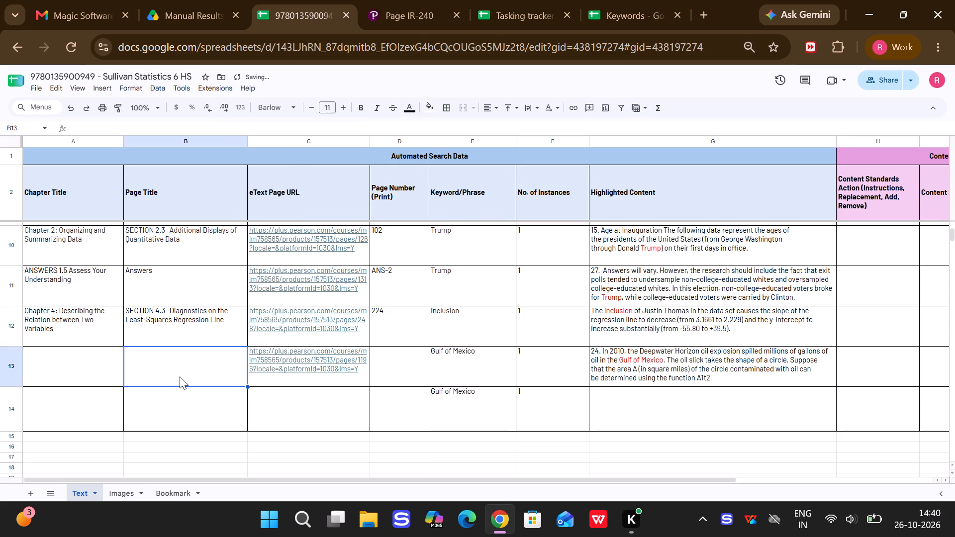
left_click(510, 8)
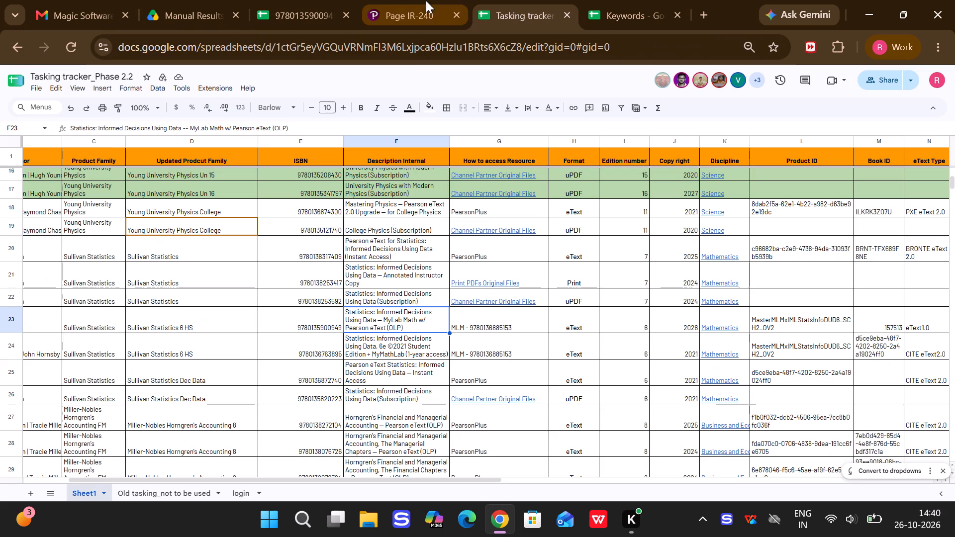
Enter IR-240 as row 13's Page Number (Print) in the Sullivan Statistics results spreadsheet.
left_click(402, 3)
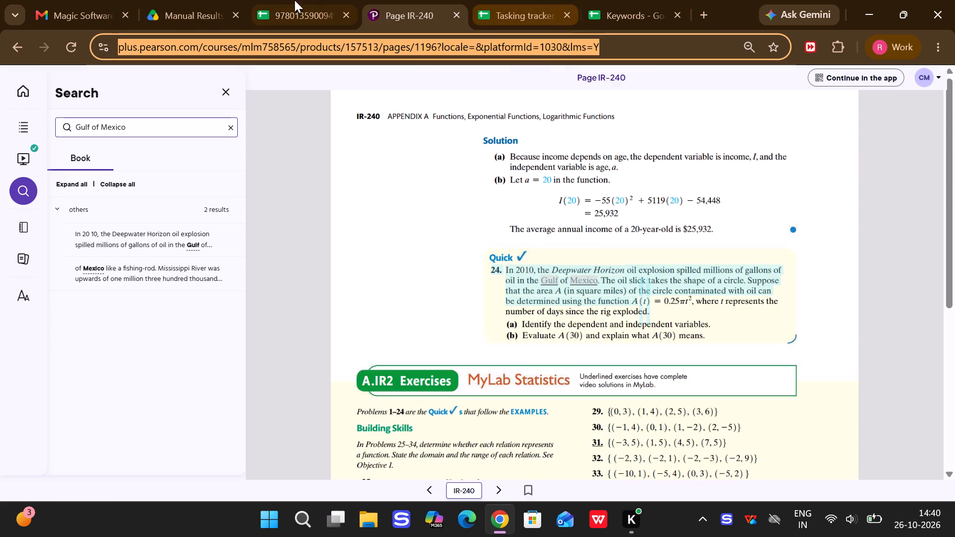
left_click(271, 30)
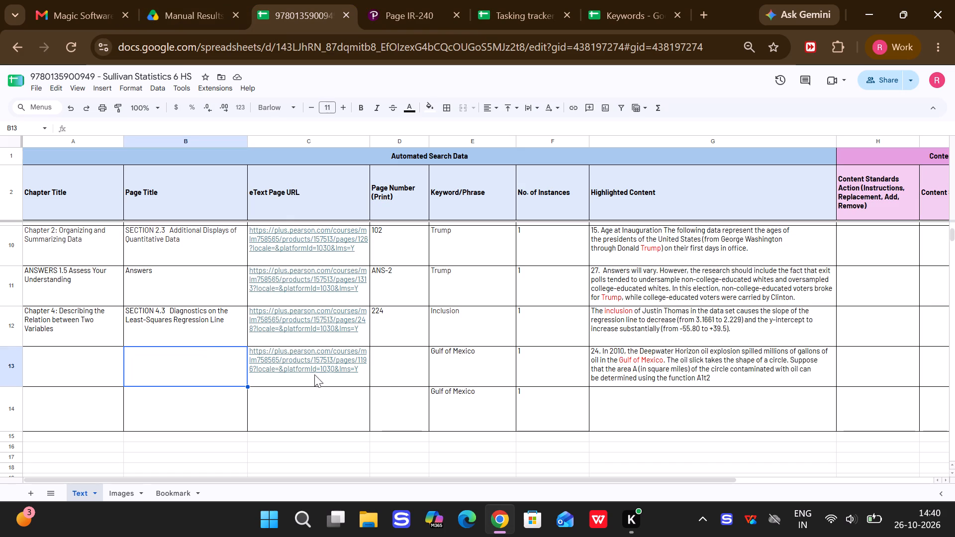
double_click(400, 361)
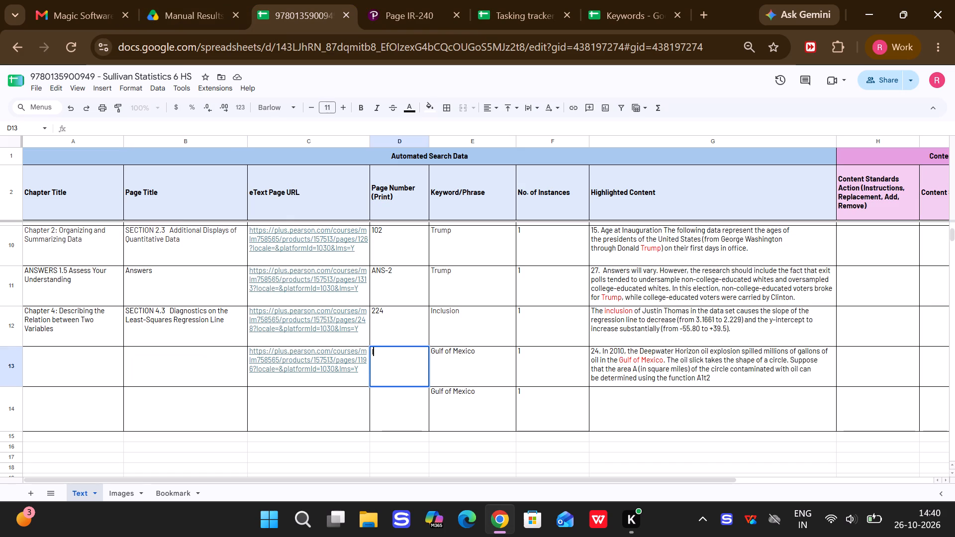
type("240")
left_click(411, 402)
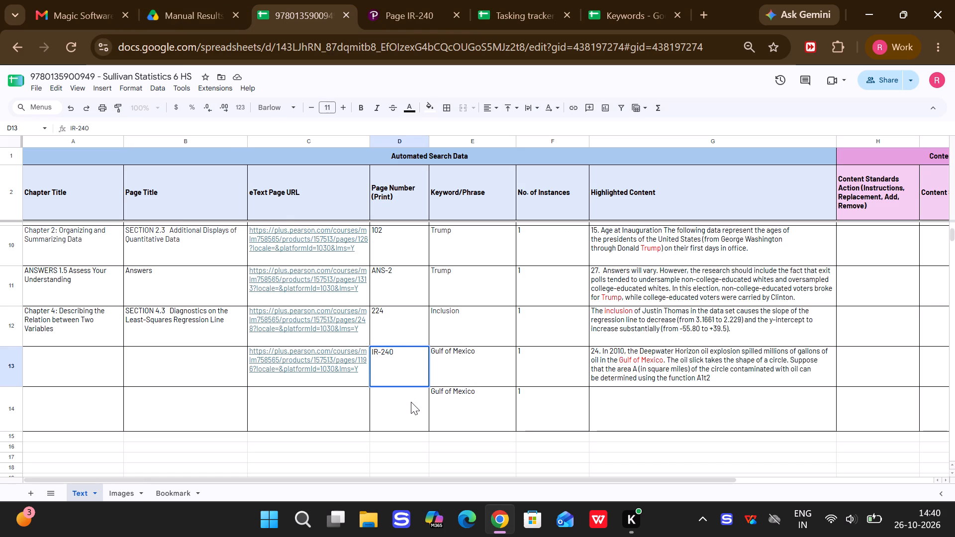
Copy the "APPENDIX A Functions, Exponential Functions, Logarithmic Functions" heading from eTextbook page IR-240 into row 13's Chapter Title, completing its final "s".
left_click(424, 10)
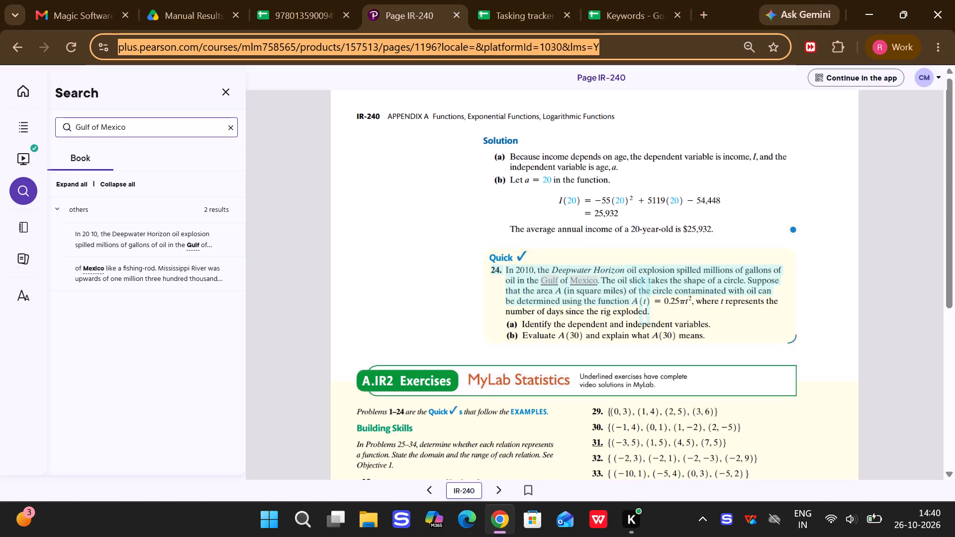
left_click_drag(387, 114, 432, 168)
scroll(432, 168, "up", 1)
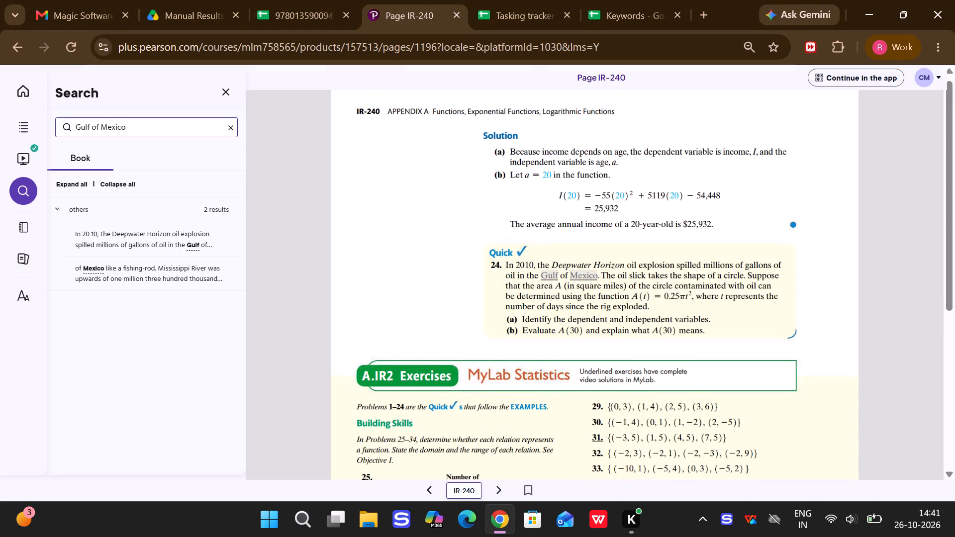
scroll(432, 168, "up", 1)
left_click_drag(388, 114, 475, 114)
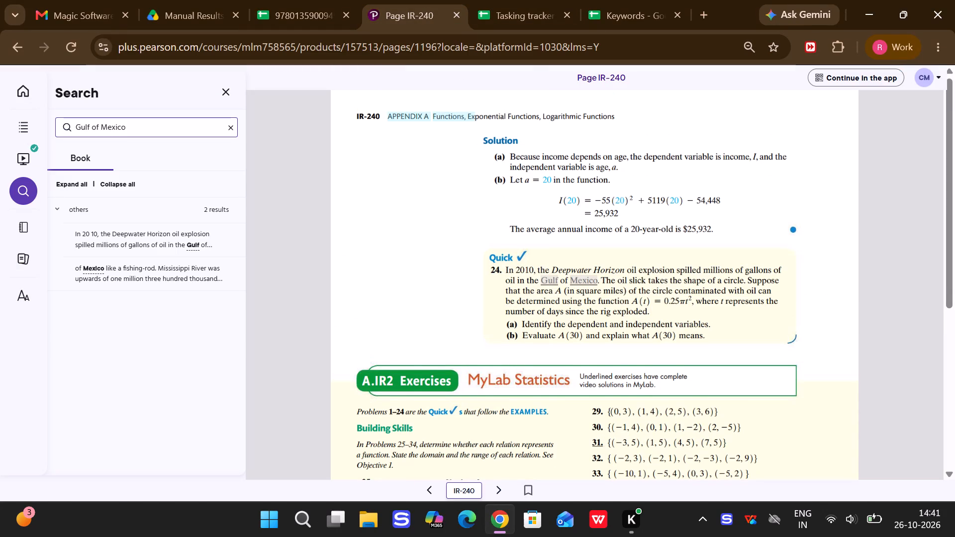
left_click_drag(475, 114, 619, 114)
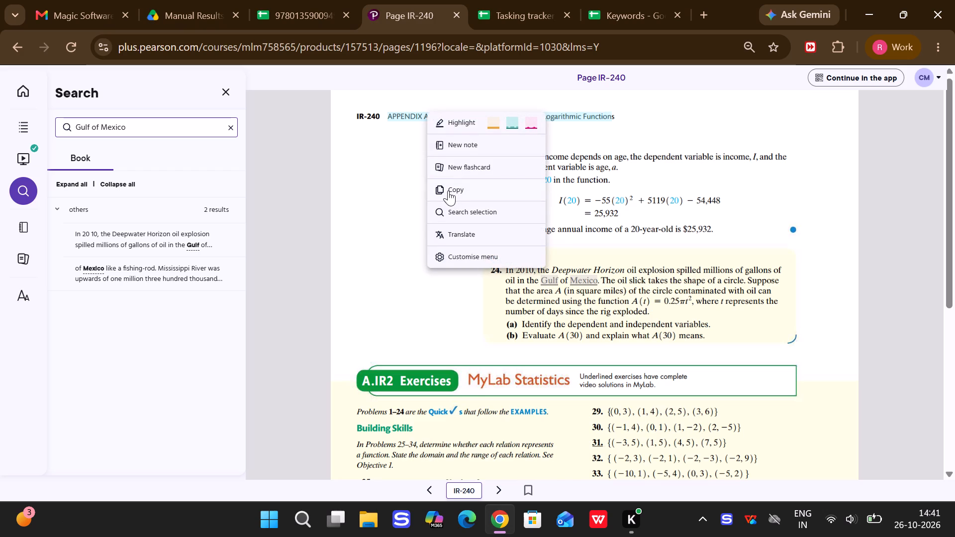
left_click(448, 190)
left_click(288, 6)
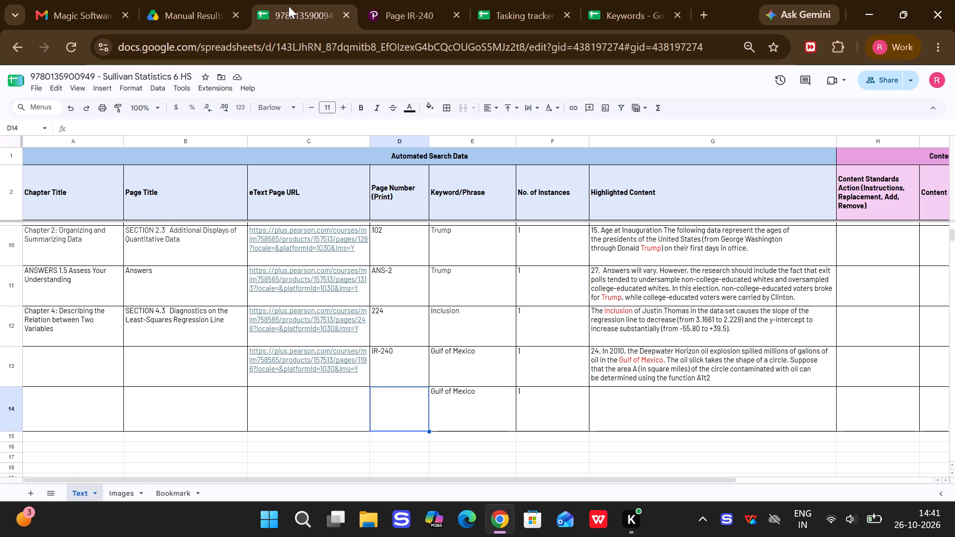
double_click(81, 361)
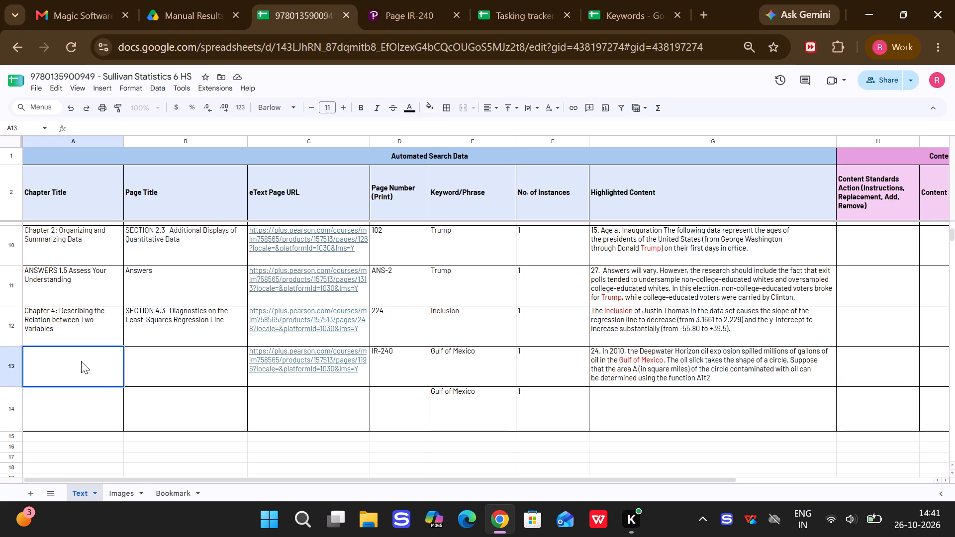
key("ctrl+v")
key("s")
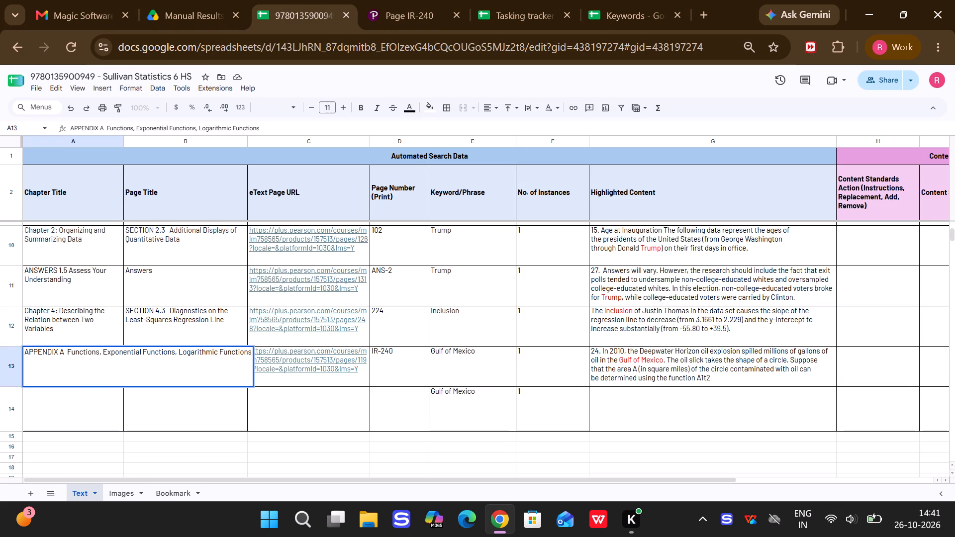
left_click(95, 407)
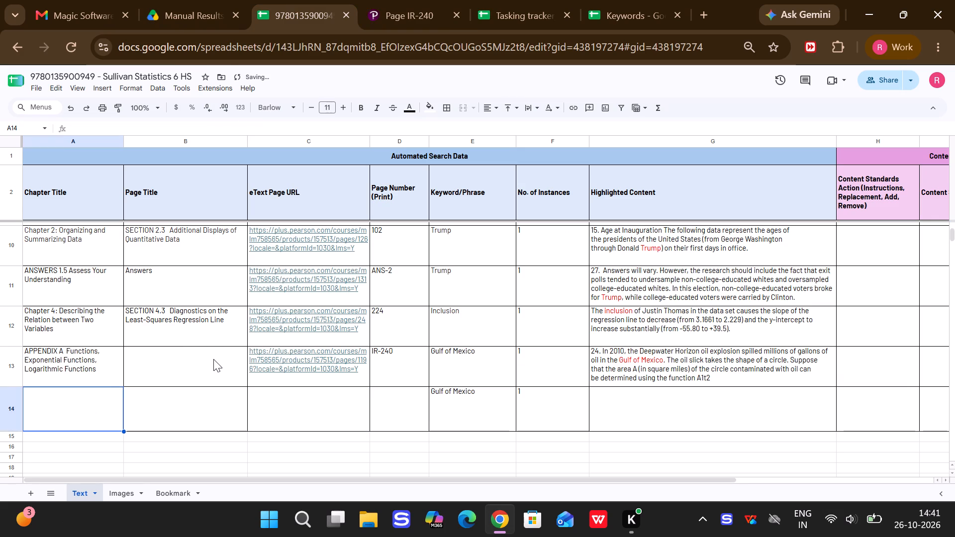
Find the section heading for page IR-240 in the eTextbook and copy "Section A.IR2 An Introduction to Functions" from page IR-239.
left_click(213, 359)
left_click(366, 0)
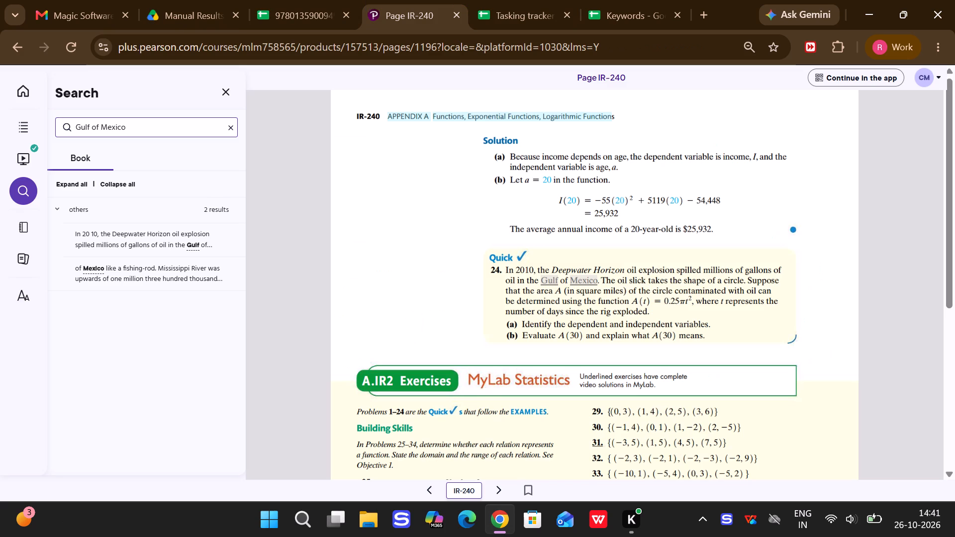
scroll(668, 247, "down", 2)
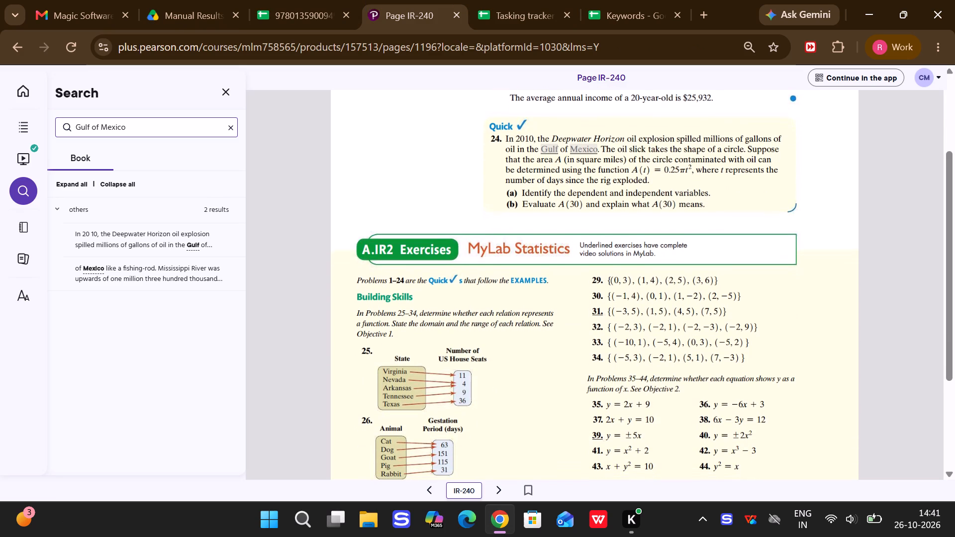
scroll(668, 247, "down", 3)
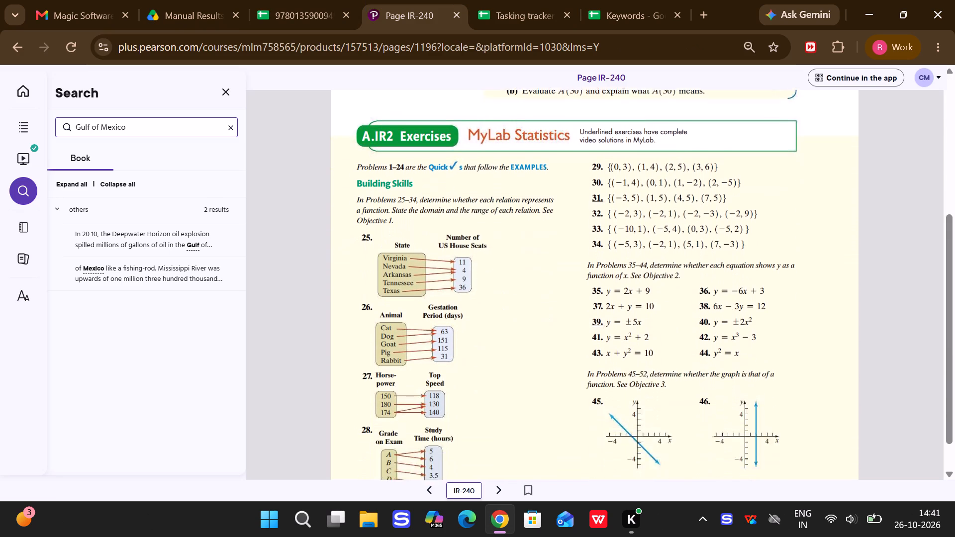
scroll(668, 247, "down", 3)
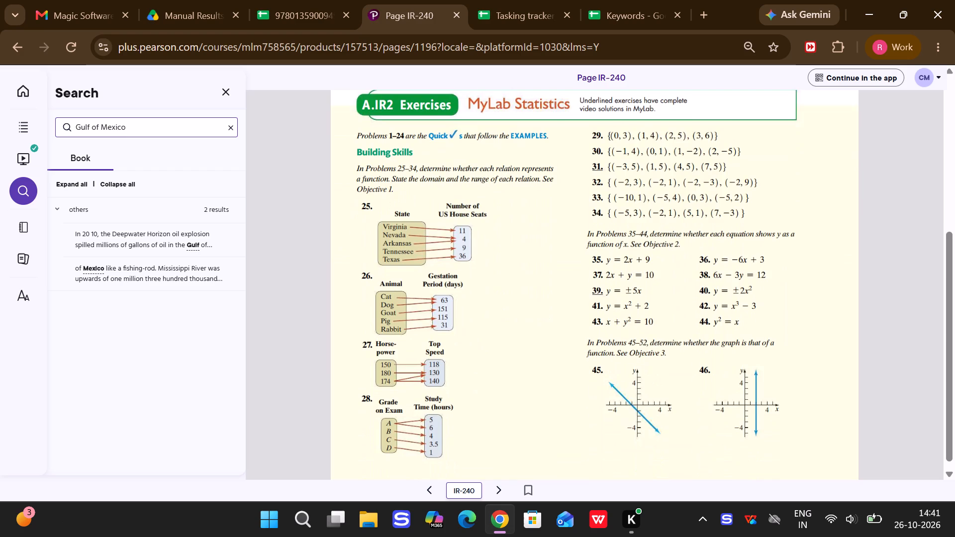
scroll(668, 247, "up", 6)
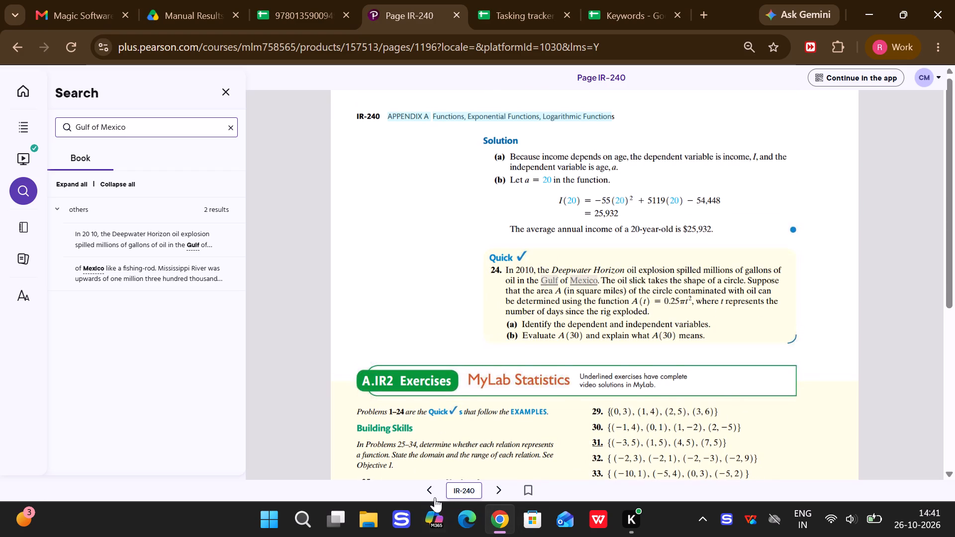
left_click(428, 491)
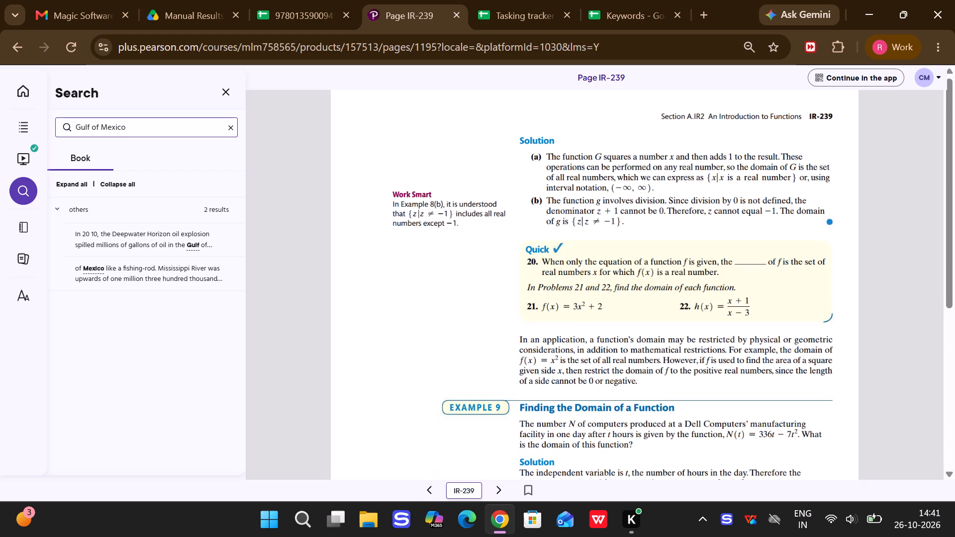
left_click_drag(662, 114, 730, 120)
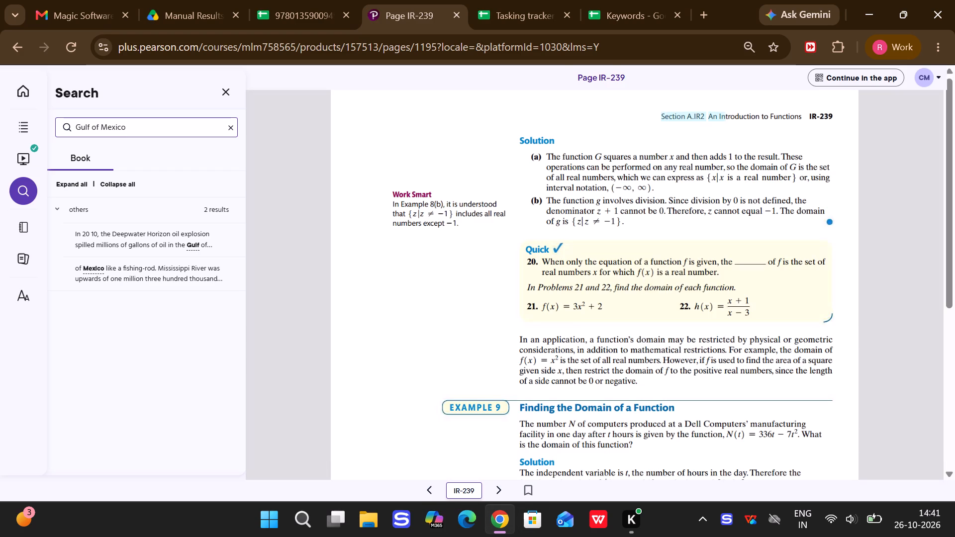
left_click_drag(730, 120, 802, 117)
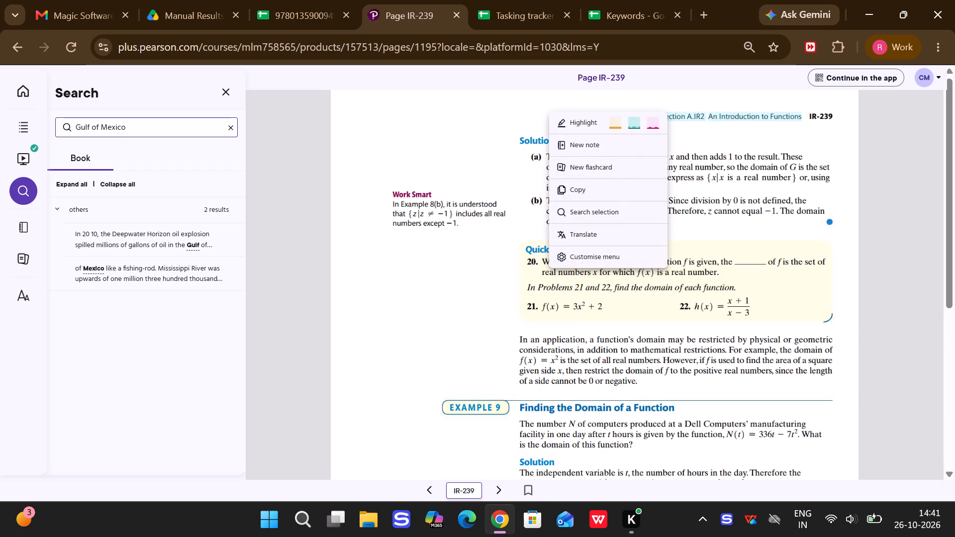
left_click(564, 187)
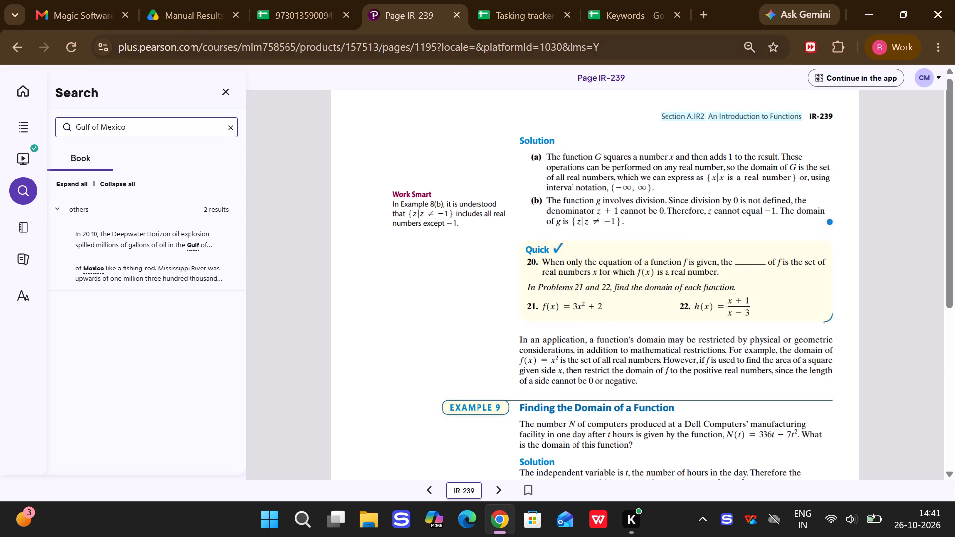
Paste the copied section heading into row 13's Page Title in the results spreadsheet.
left_click(285, 20)
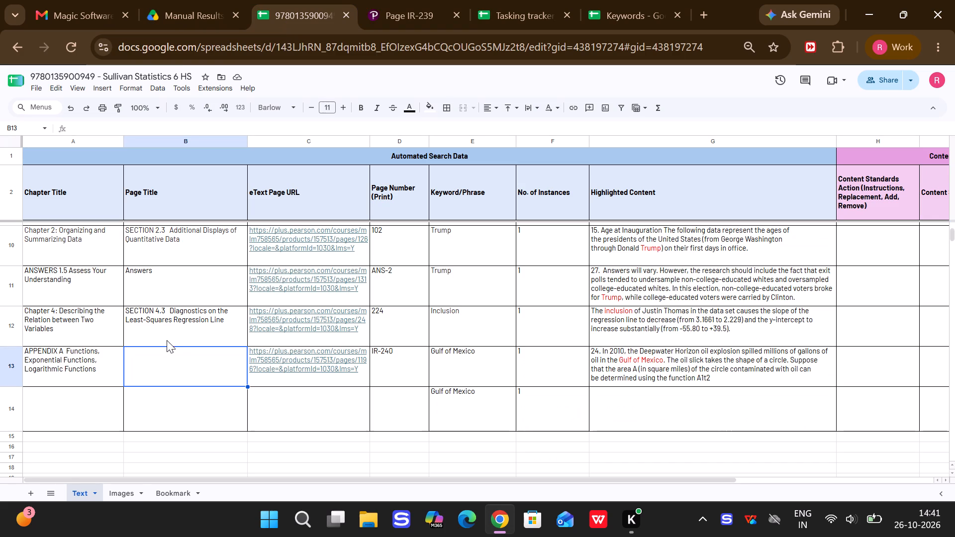
left_click(167, 336)
double_click(168, 359)
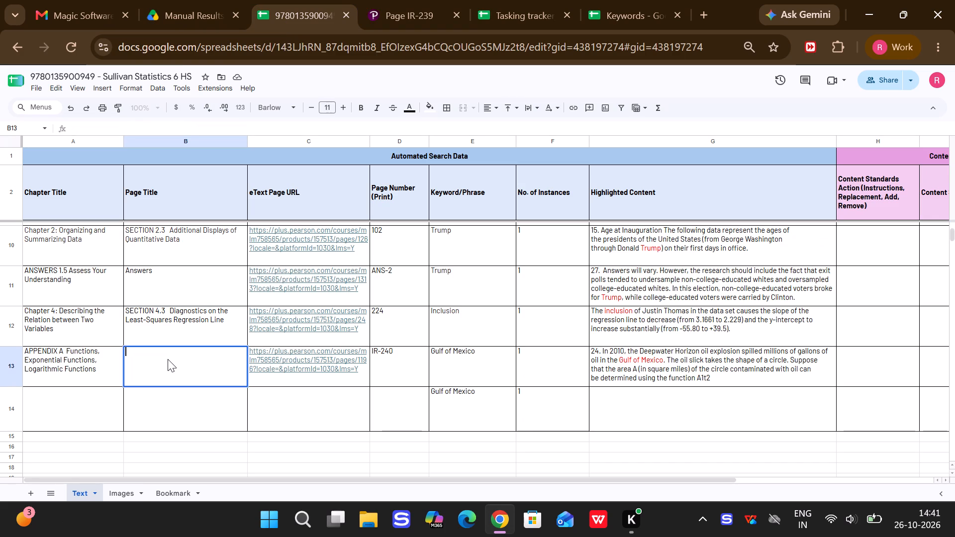
key("ctrl+v")
left_click(51, 411)
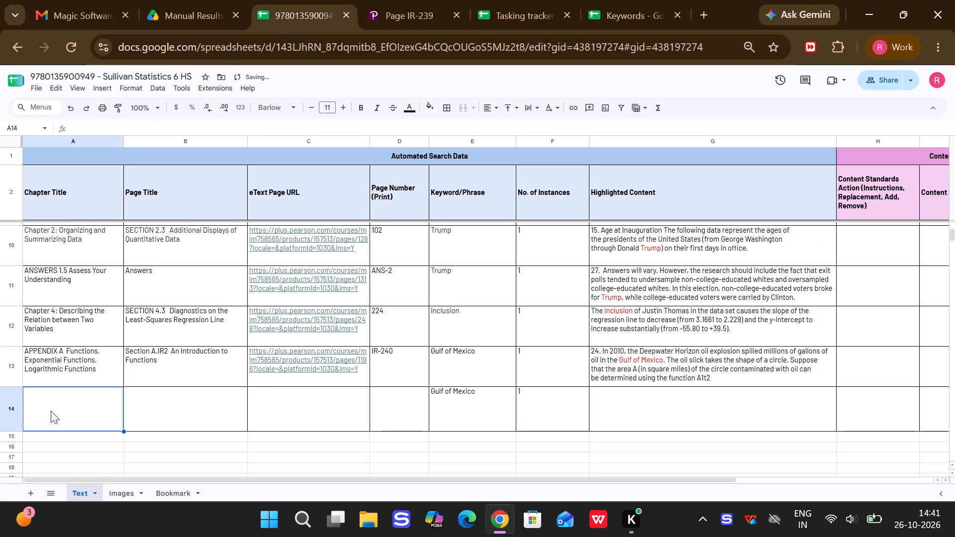
scroll(672, 429, "left", 7)
left_click(874, 338)
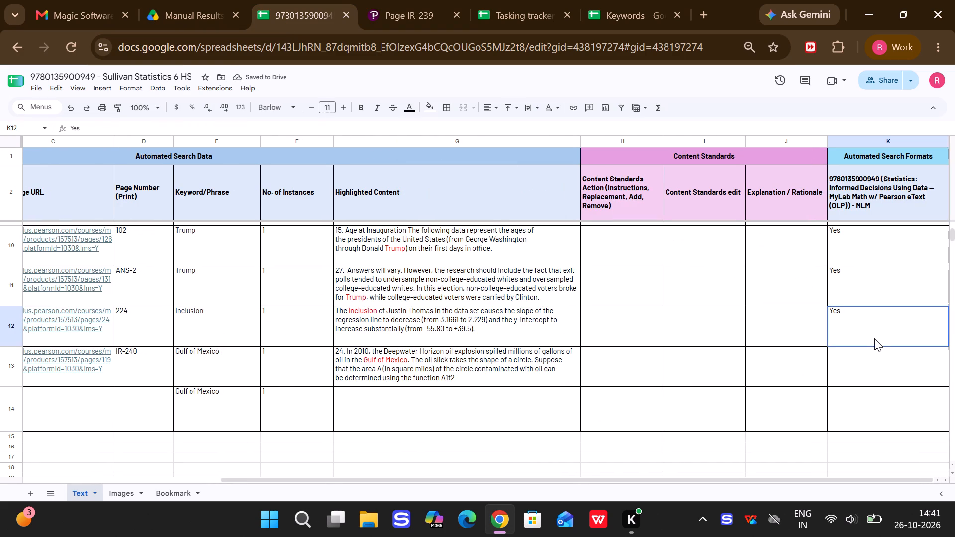
scroll(911, 362, "left", 1)
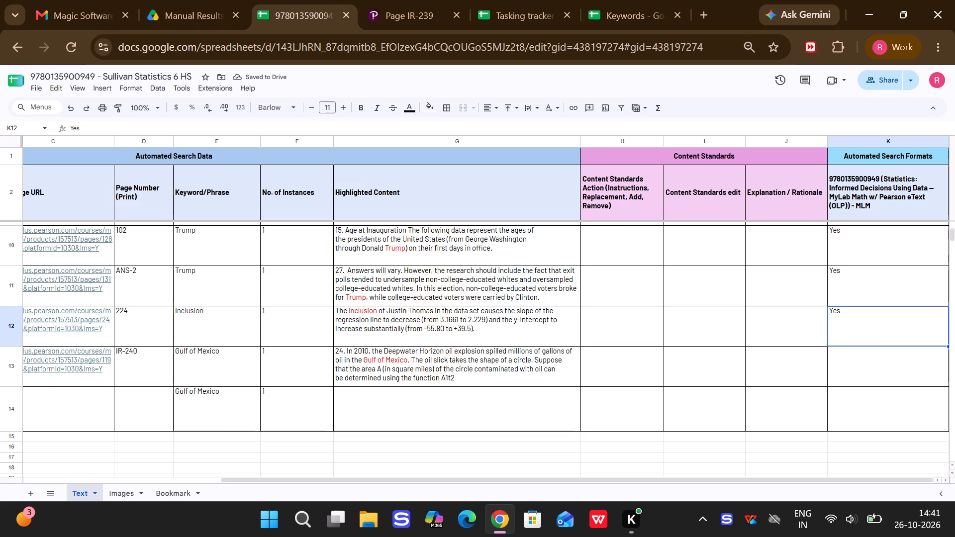
left_click_drag(947, 347, 944, 400)
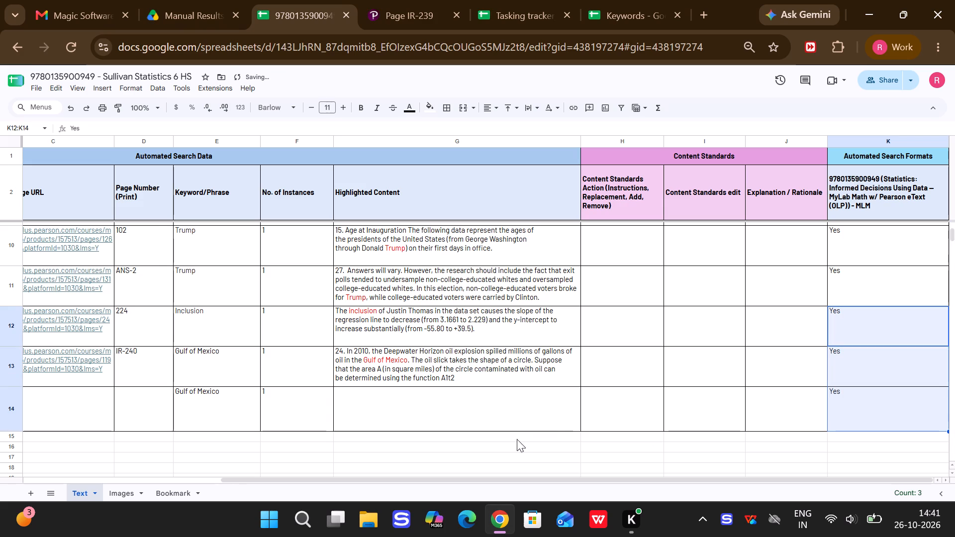
left_click(503, 415)
Open the second "Gulf of Mexico" match in the eTextbook and copy page 215's passage from "the Lower Mississippi River" to "like a fishing-rod.".
left_click(390, 15)
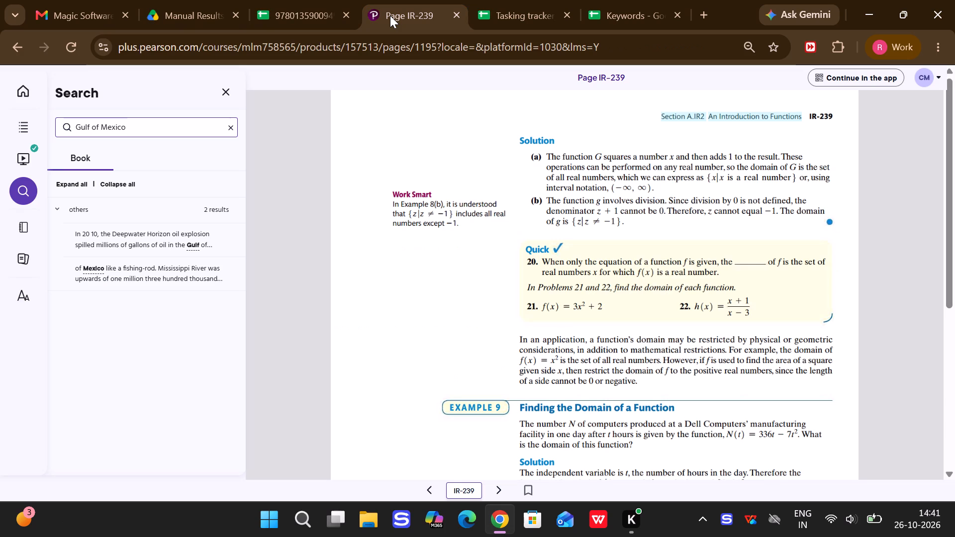
left_click(151, 269)
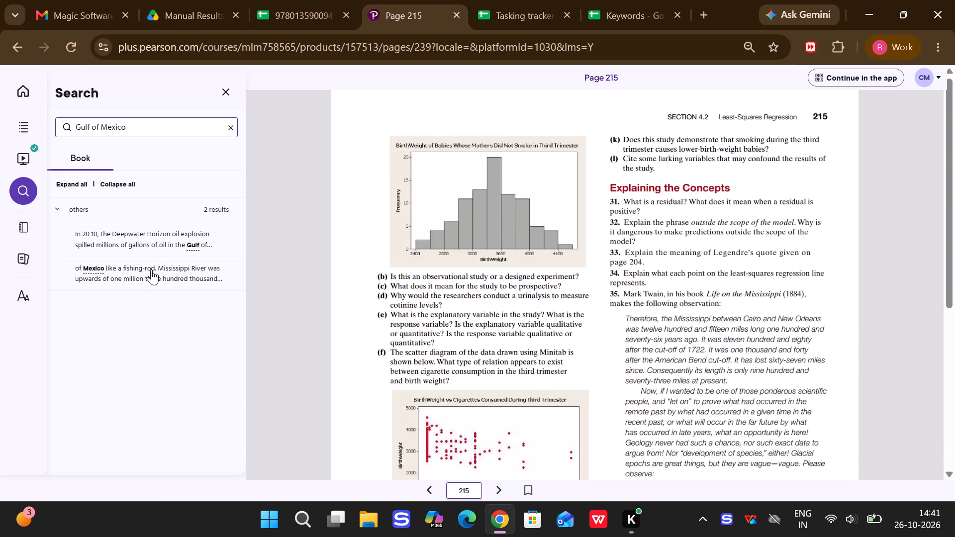
scroll(659, 236, "down", 1)
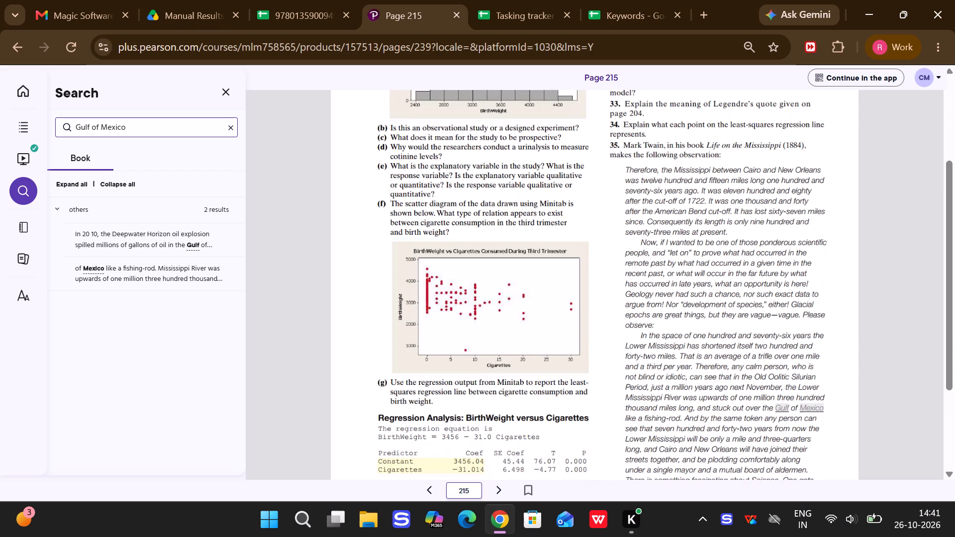
scroll(659, 236, "down", 1)
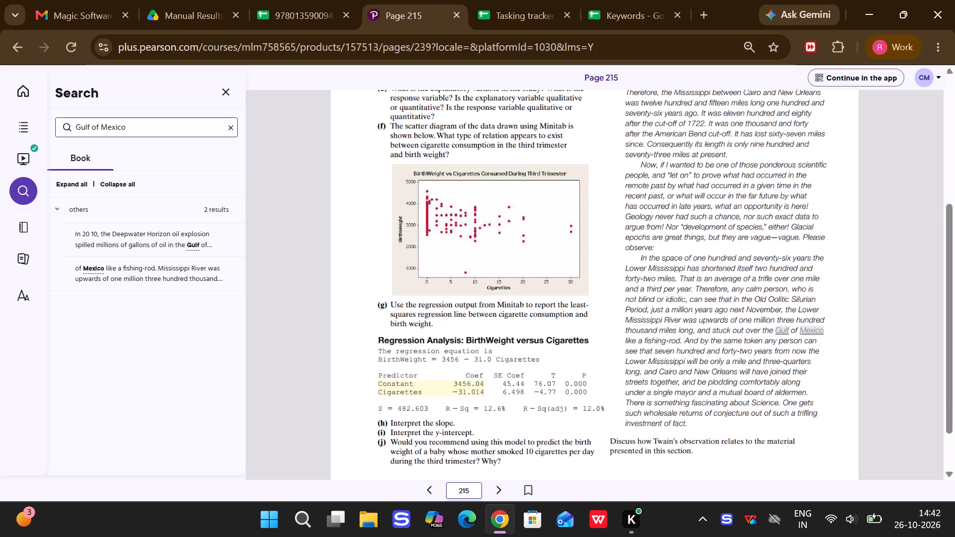
left_click_drag(682, 340, 675, 310)
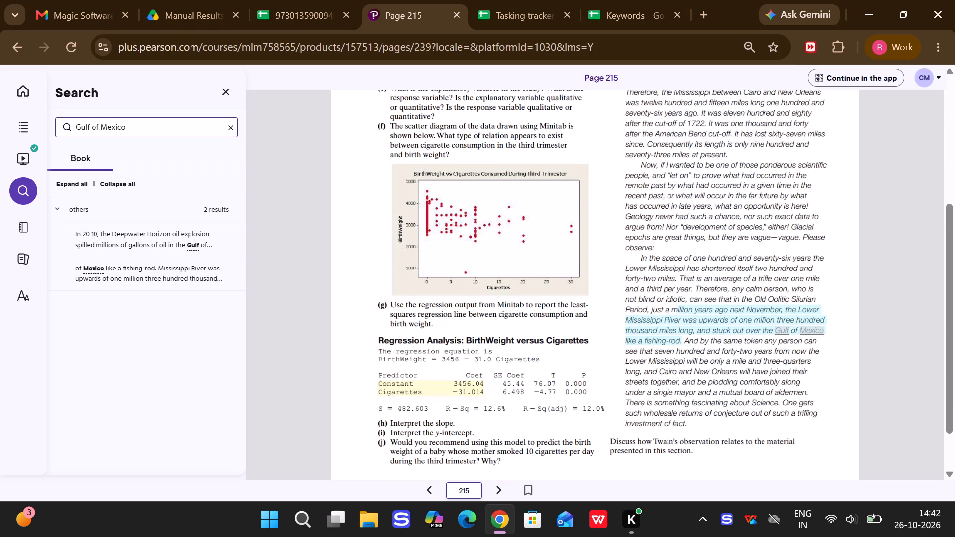
left_click_drag(675, 310, 692, 322)
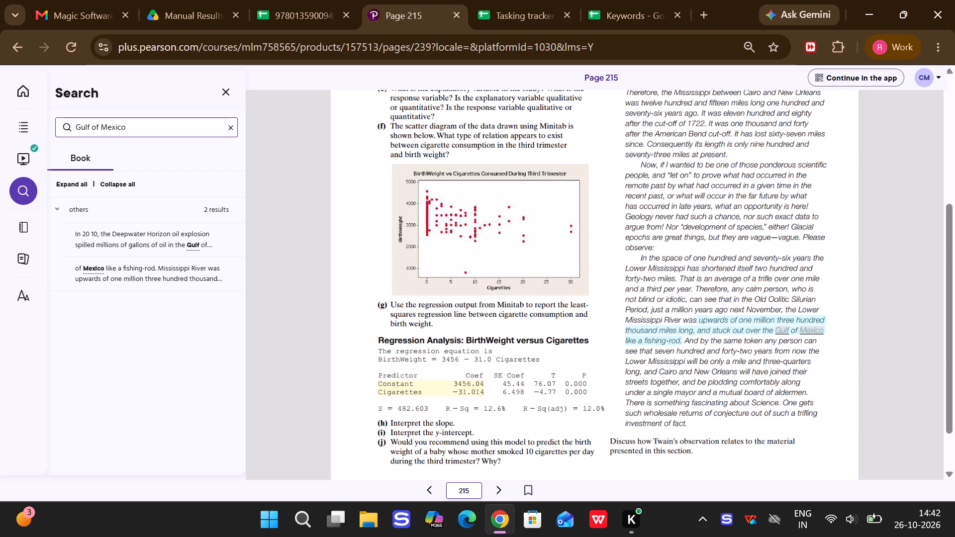
left_click_drag(692, 322, 691, 320)
left_click_drag(691, 320, 786, 305)
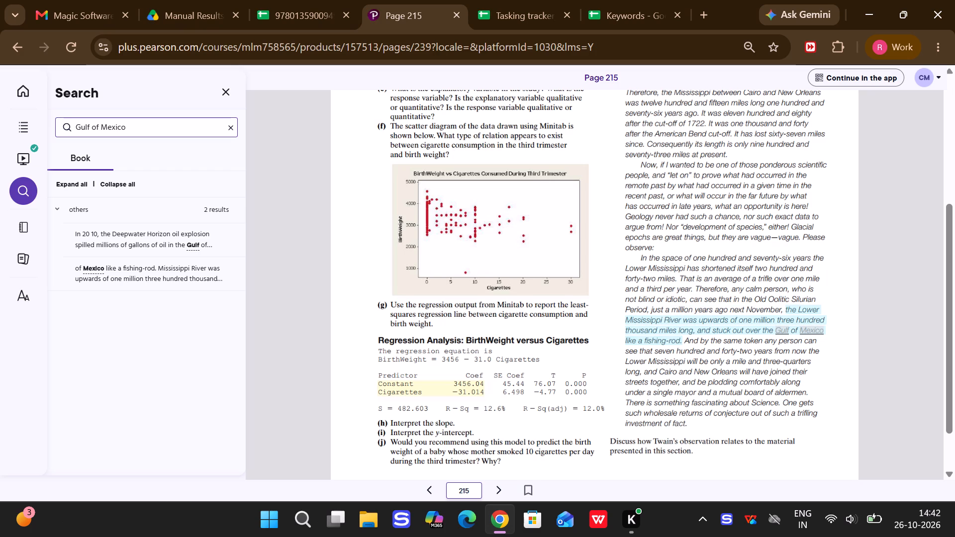
left_click_drag(786, 305, 785, 306)
left_click(556, 421)
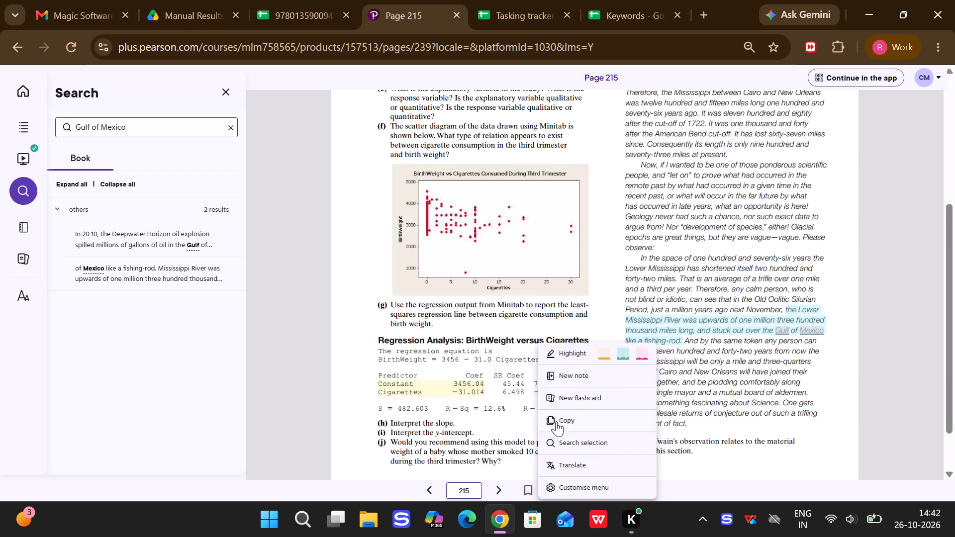
Paste the copied passage into row 14's Highlighted Content and remove the line breaks after "the Lower" and "Gulf of Mexico".
left_click(281, 10)
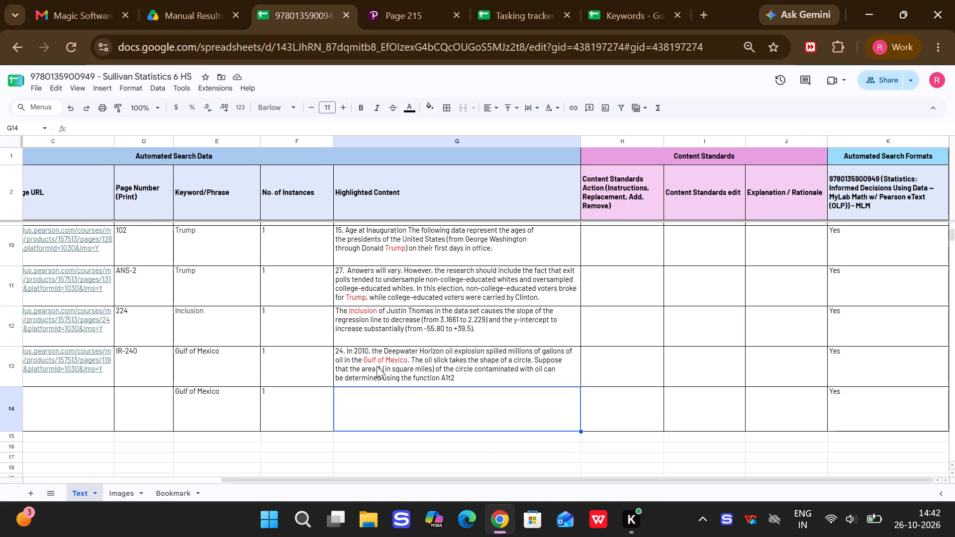
double_click(423, 401)
key("ctrl+v")
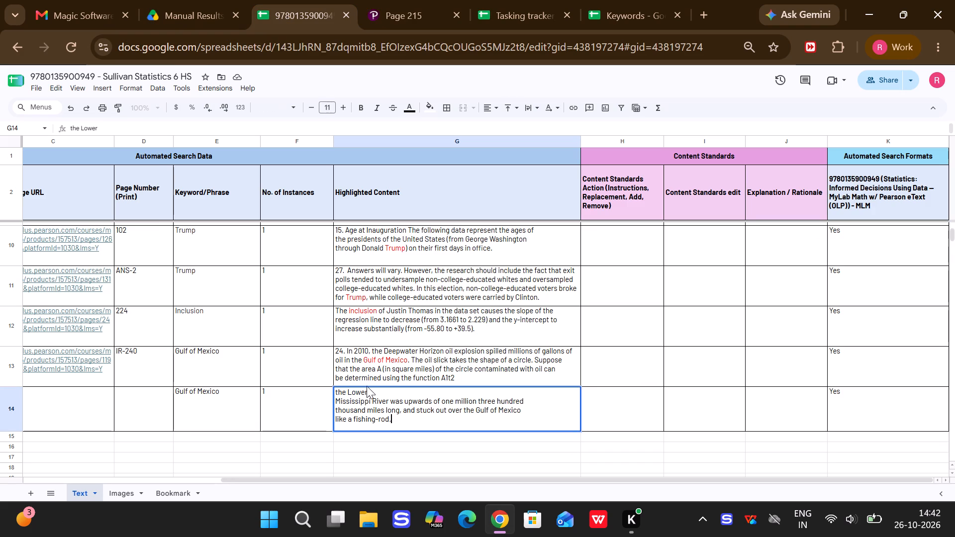
left_click(338, 398)
key("BackSpace")
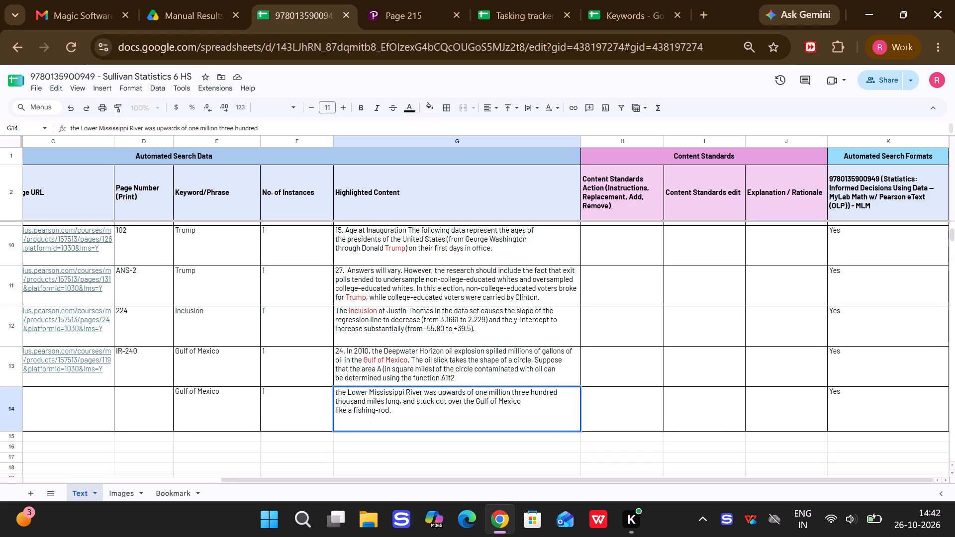
left_click_drag(477, 400, 528, 406)
left_click(351, 415)
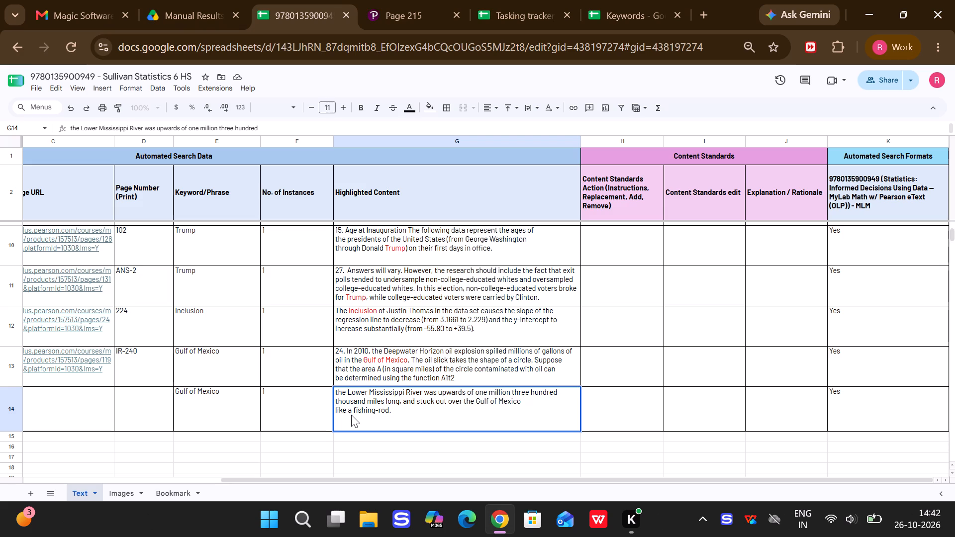
left_click(344, 409)
key("Left")
key("Left")
key("Left")
key("BackSpace")
Enter 215 as row 14's Page Number (Print).
double_click(136, 401)
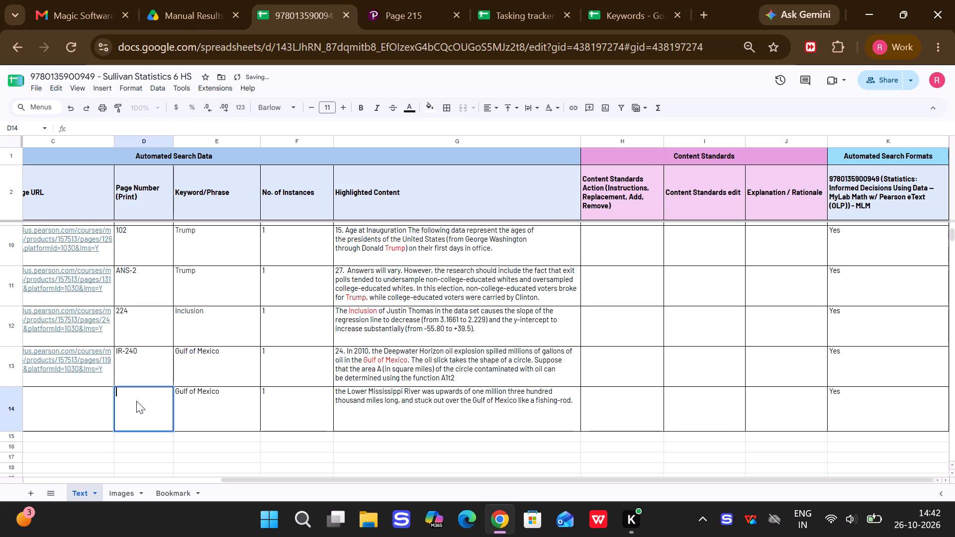
type("215")
Colour the words "Gulf of Mexico" red in row 14's Highlighted Content.
double_click(388, 413)
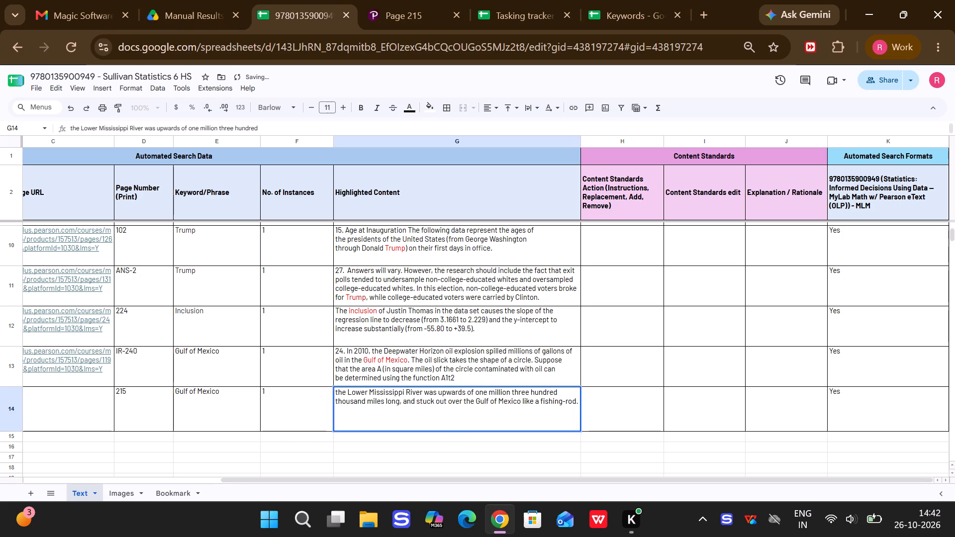
left_click_drag(517, 399, 471, 403)
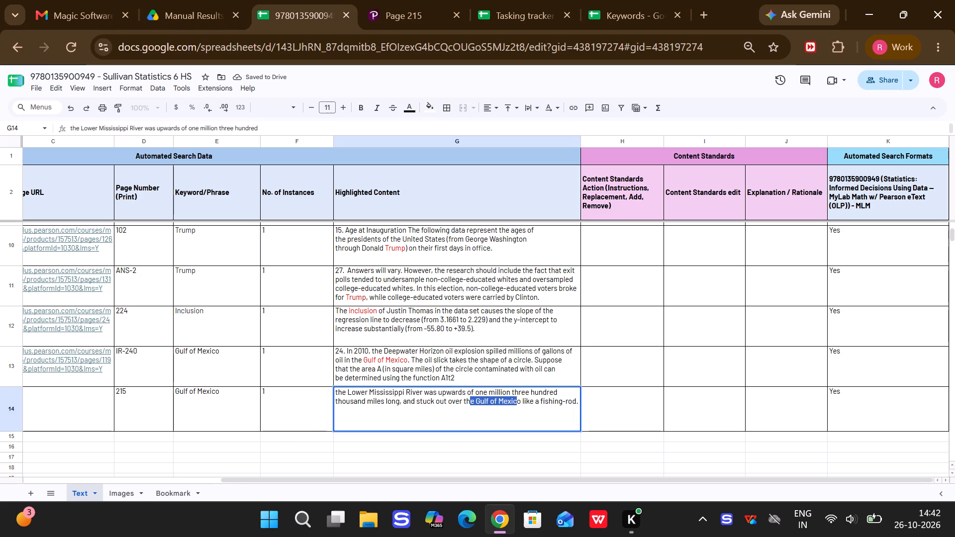
left_click(471, 403)
left_click_drag(477, 402, 521, 400)
left_click_drag(521, 400, 518, 400)
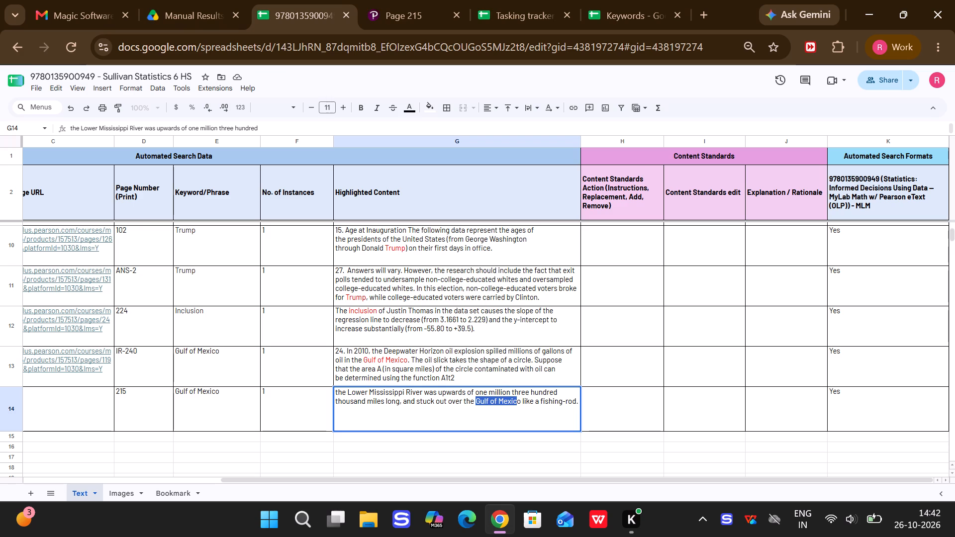
left_click(521, 399)
left_click_drag(521, 399, 481, 400)
left_click(412, 106)
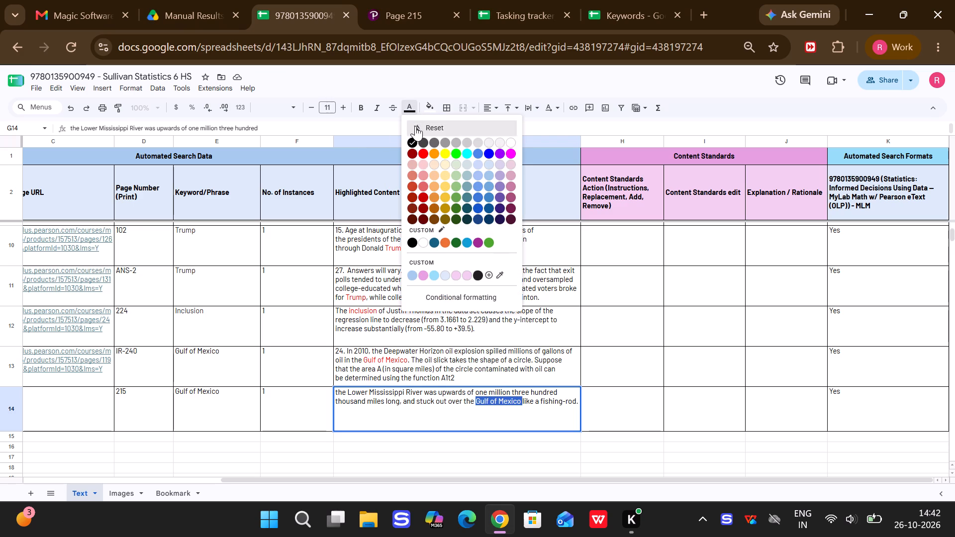
left_click(424, 152)
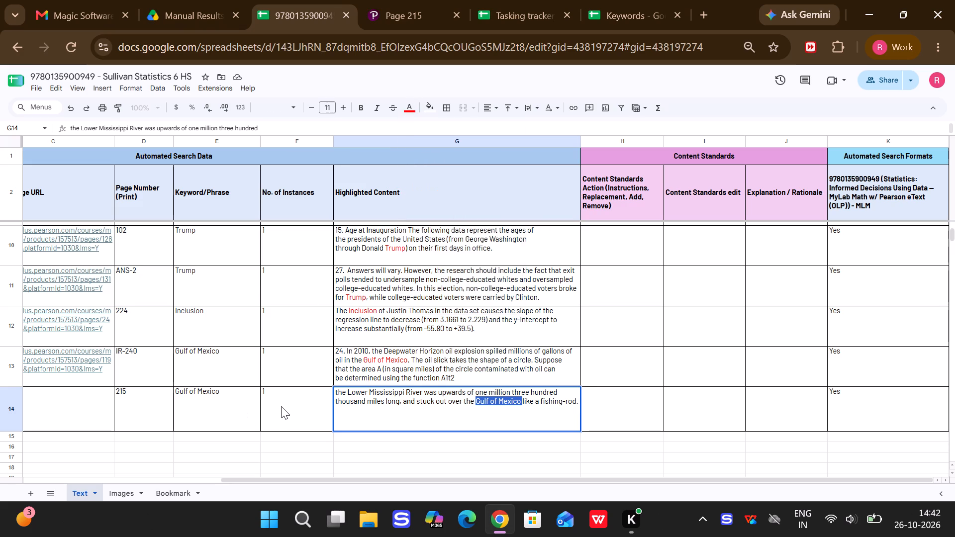
left_click(281, 406)
Copy the web address of eTextbook page 215 into row 14's eText Page URL.
scroll(281, 406, "left", 3)
scroll(281, 406, "right", 6)
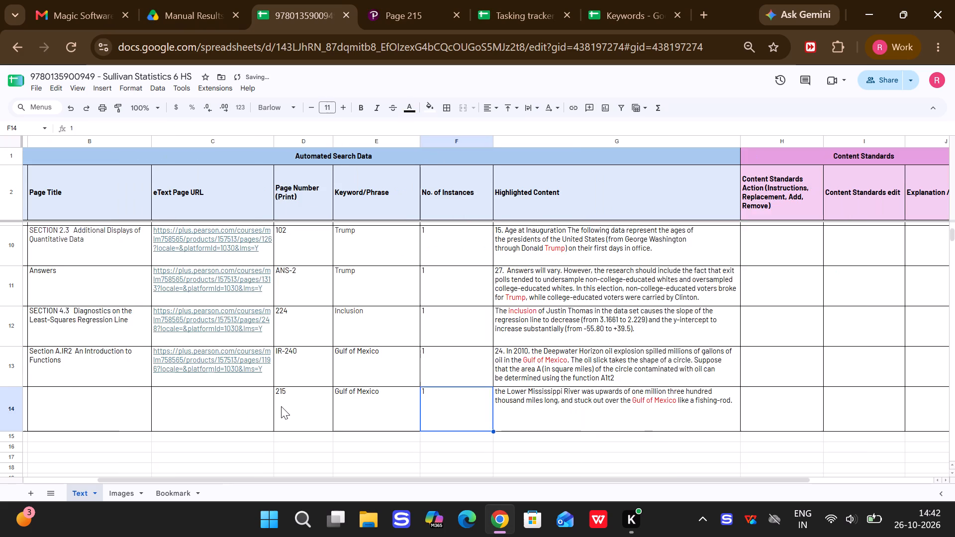
left_click(312, 421)
left_click(419, 0)
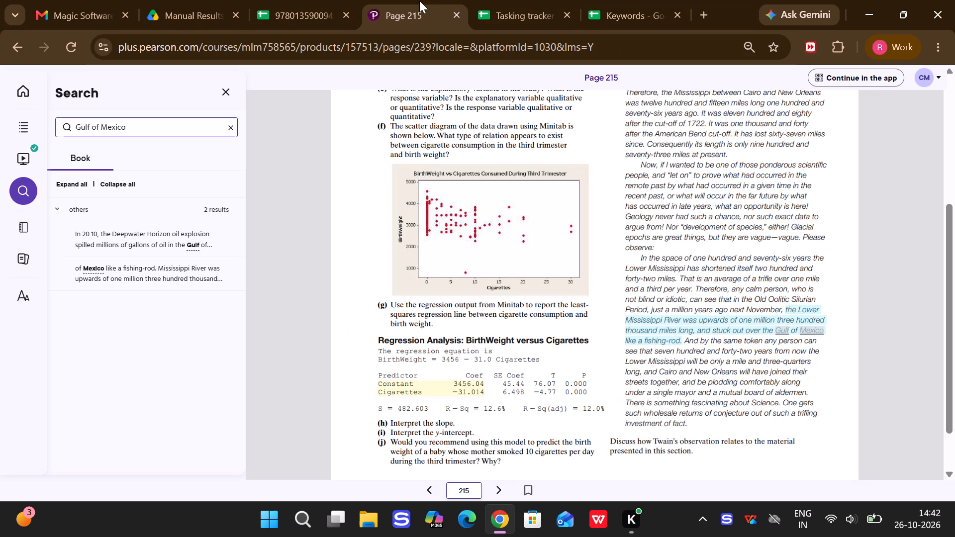
left_click(404, 48)
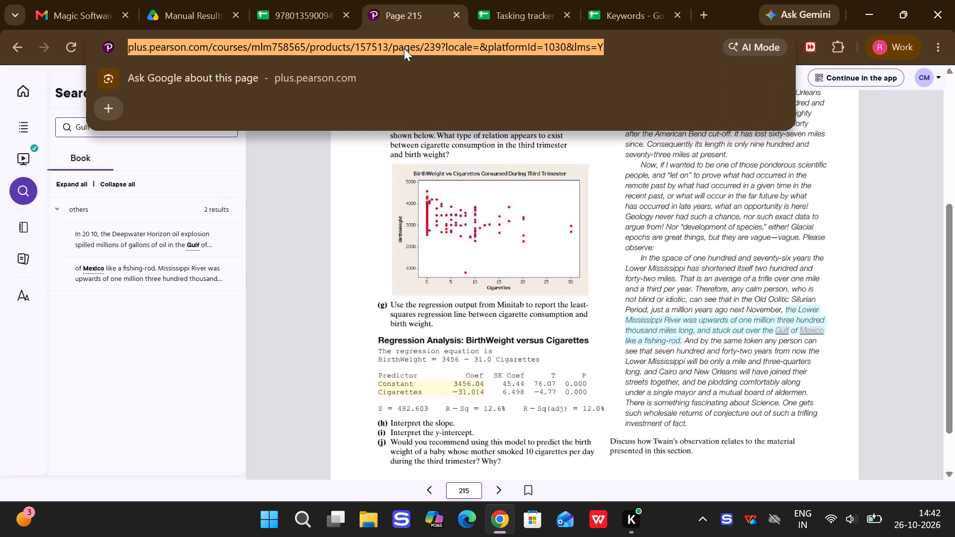
key("ctrl+c")
left_click(166, 11)
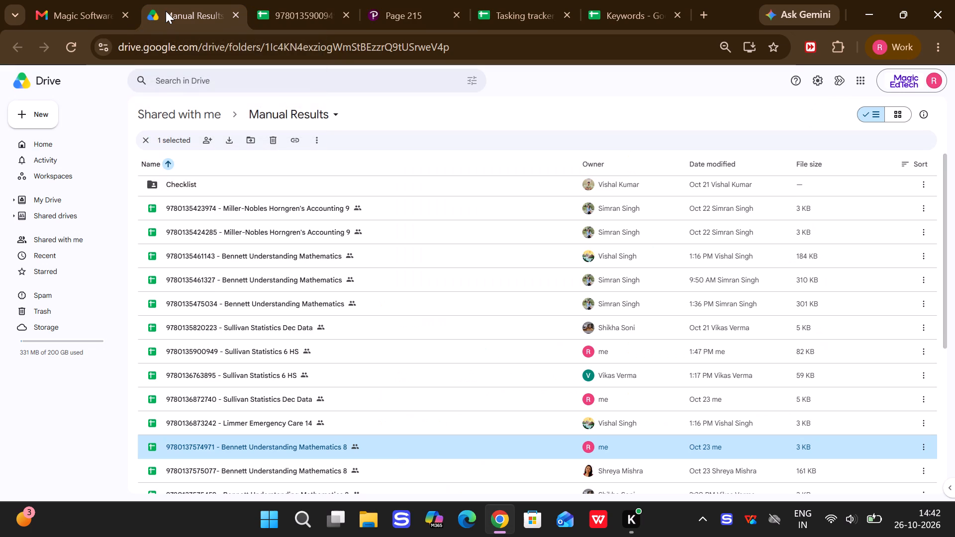
left_click(309, 12)
double_click(205, 420)
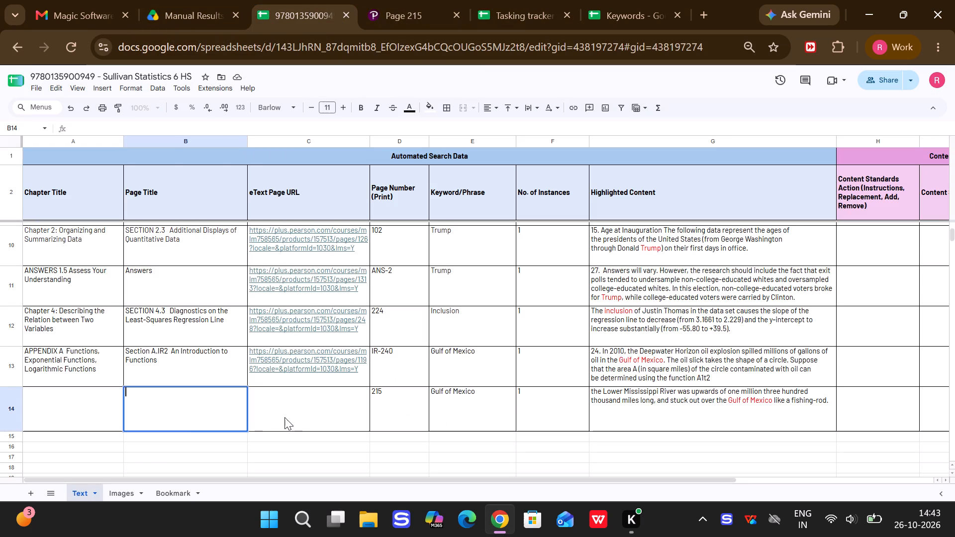
double_click(285, 417)
key("ctrl+v")
left_click(156, 403)
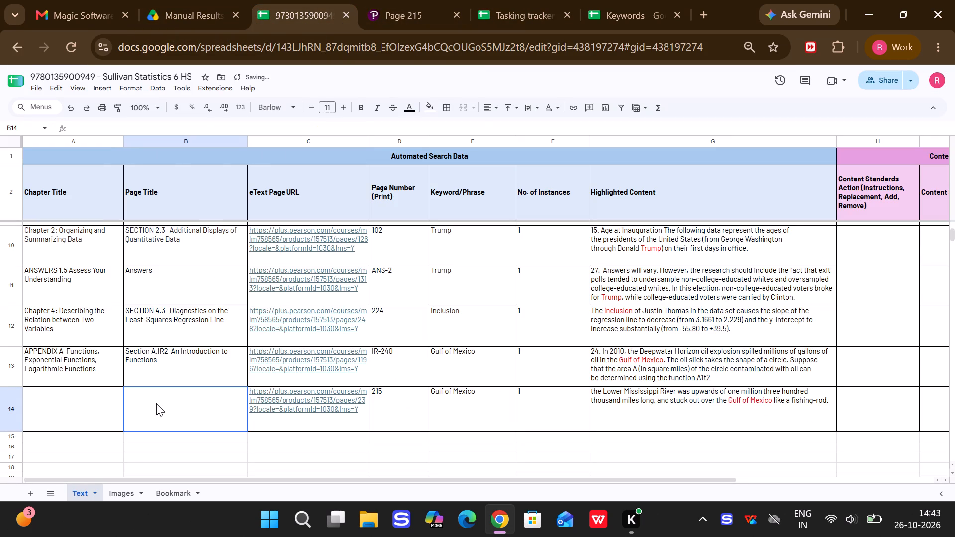
Copy the section title "SECTION 4.2 Least-Squares Regression" from eTextbook page 215 into row 14's Page Title.
left_click(416, 5)
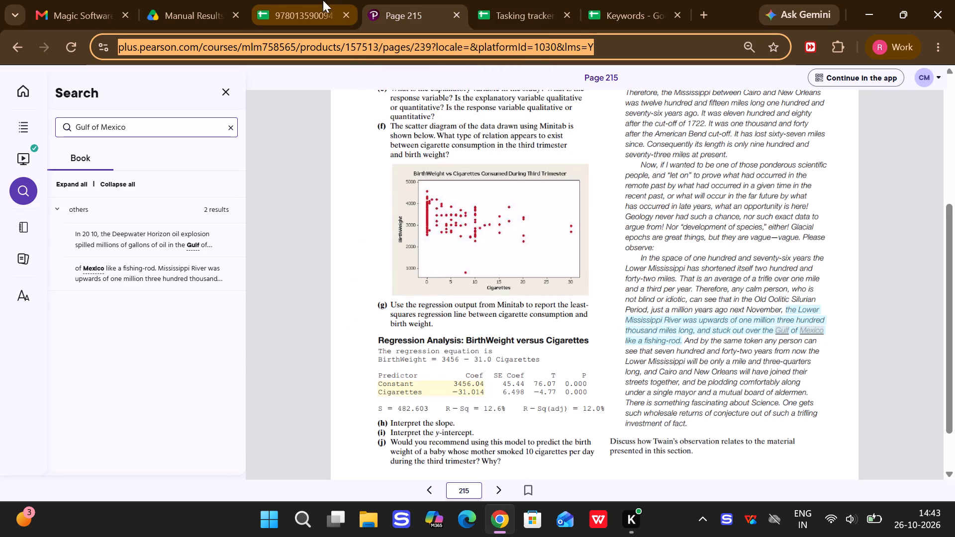
left_click(299, 10)
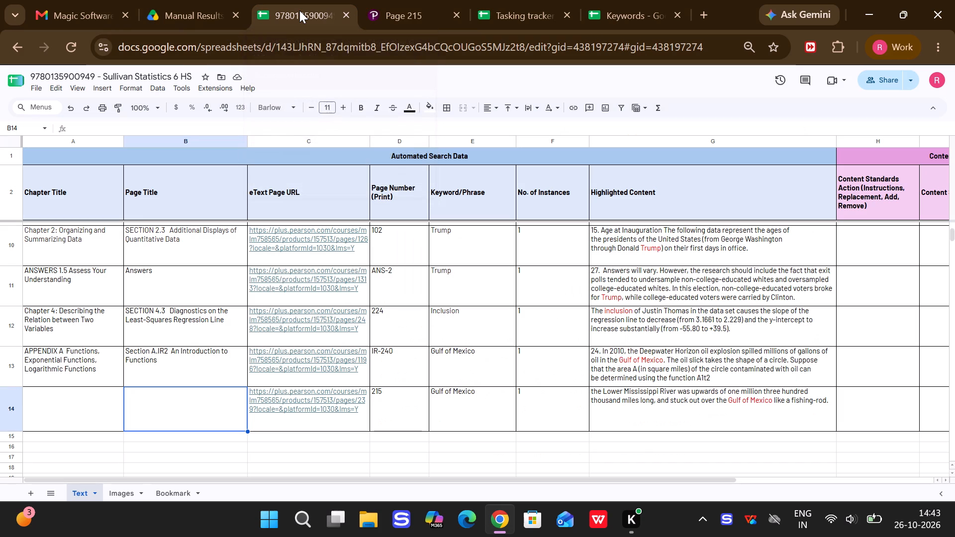
left_click(513, 7)
left_click(414, 2)
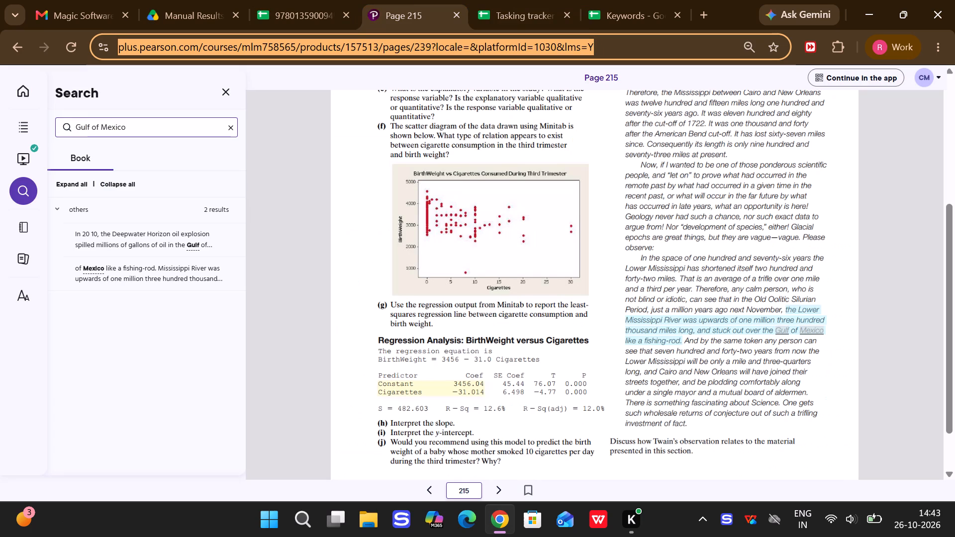
left_click(622, 240)
scroll(622, 240, "down", 3)
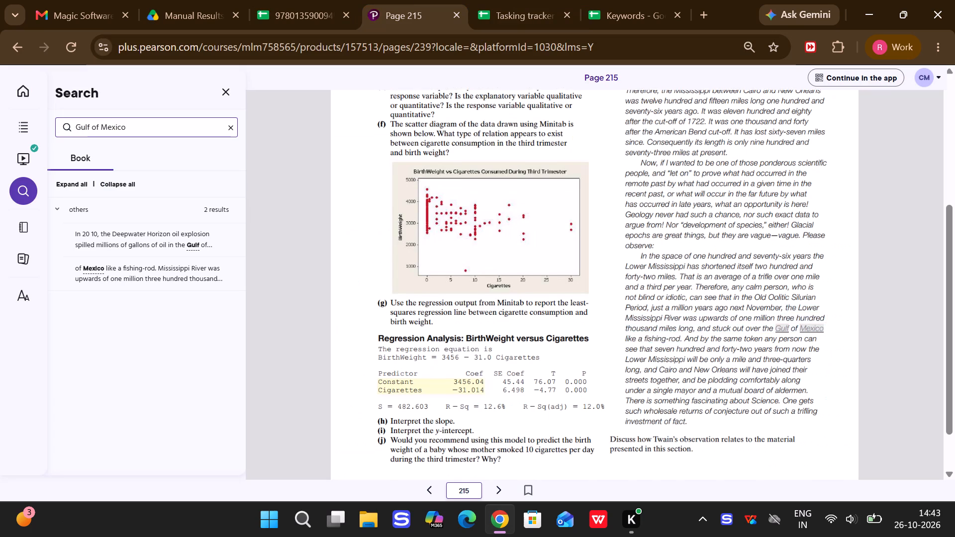
scroll(622, 240, "up", 4)
scroll(562, 223, "up", 2)
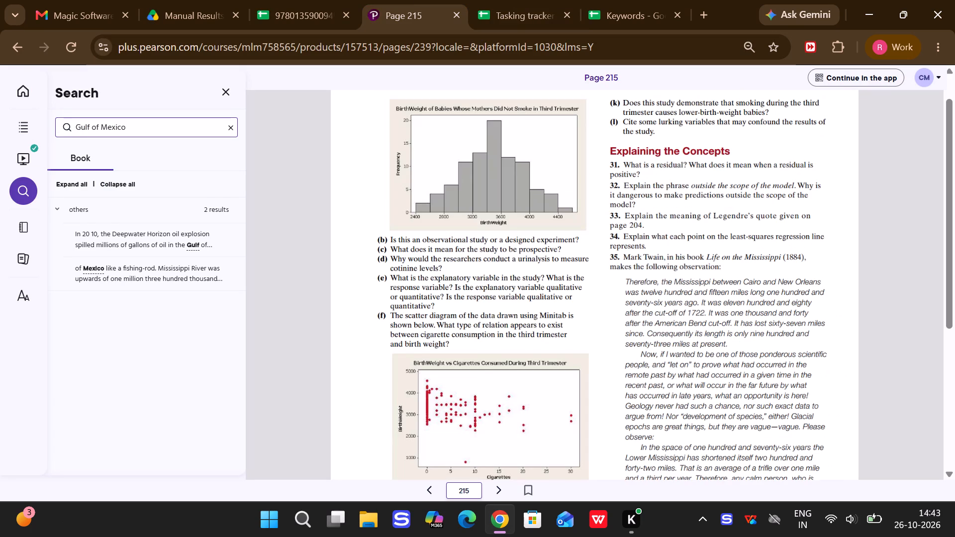
left_click_drag(668, 115, 797, 113)
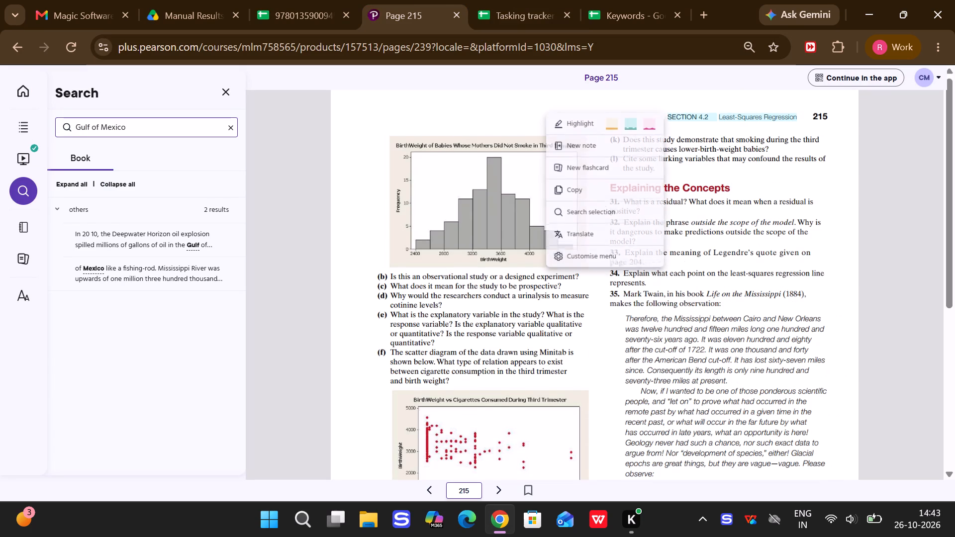
left_click(558, 190)
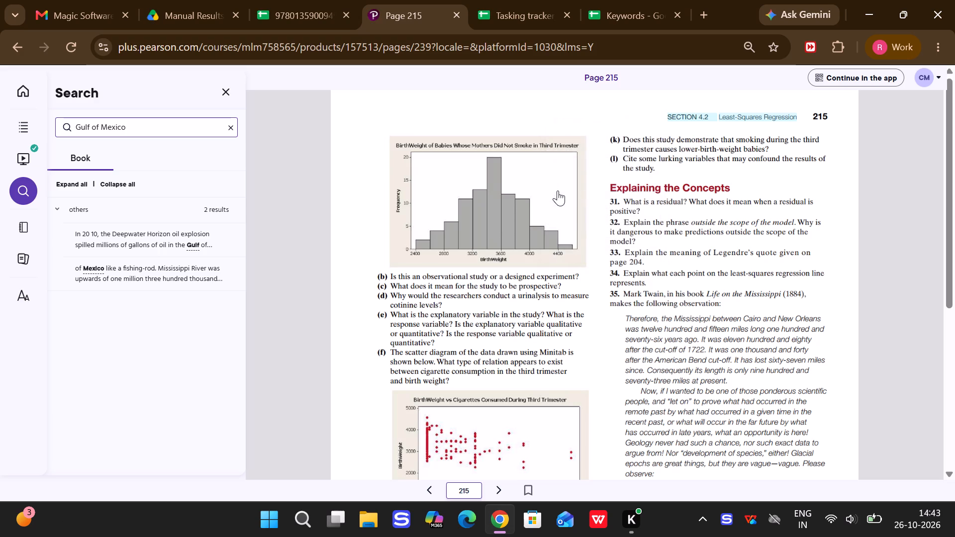
left_click(306, 0)
left_click_drag(180, 438, 182, 416)
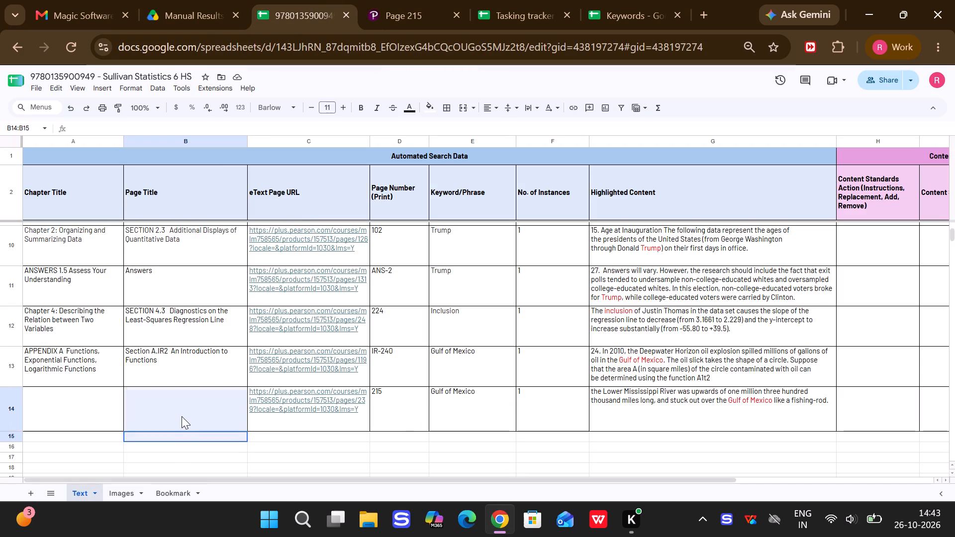
left_click_drag(182, 416, 182, 409)
double_click(182, 409)
key("ctrl+v")
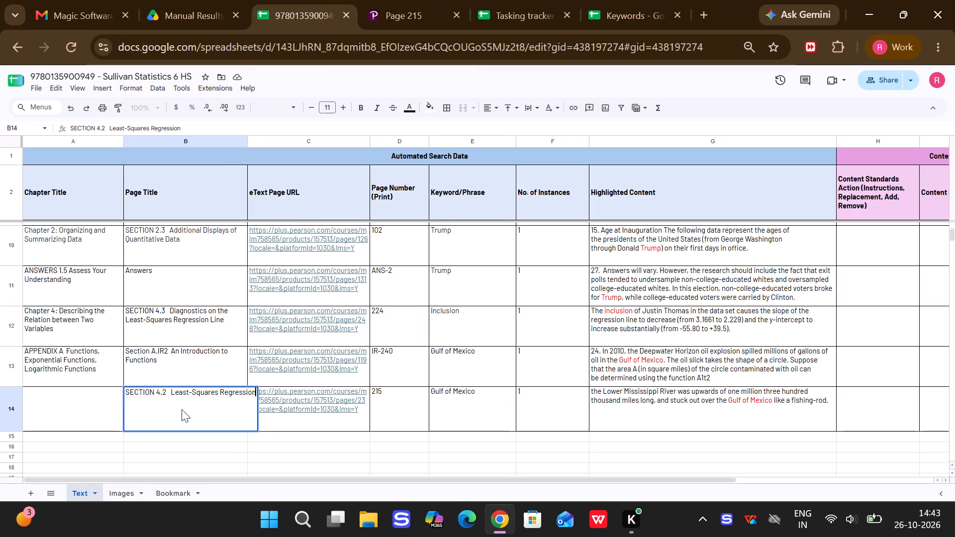
Check the chapter heading on eTextbook page 214 and copy row 12's Chapter 4 title into row 14's Chapter Title.
left_click(70, 424)
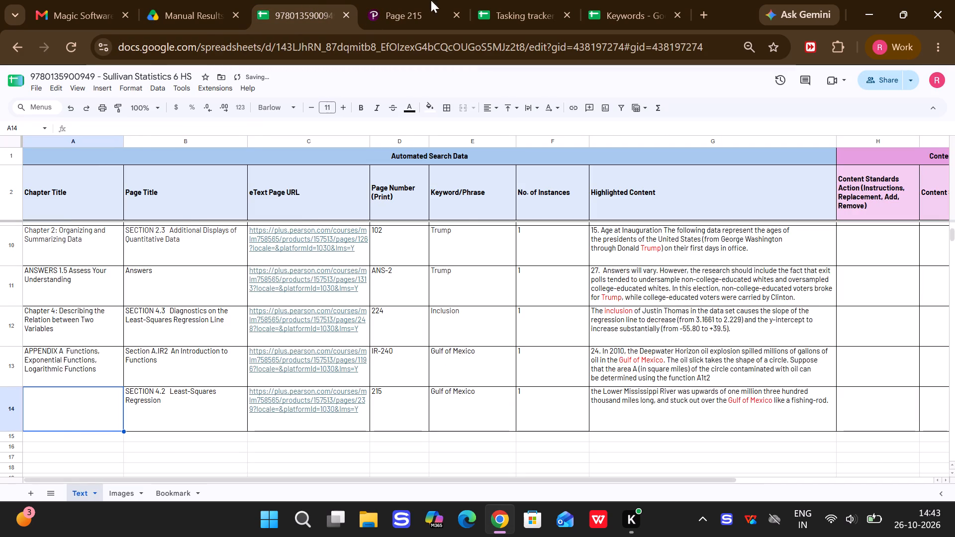
left_click(504, 7)
left_click(387, 0)
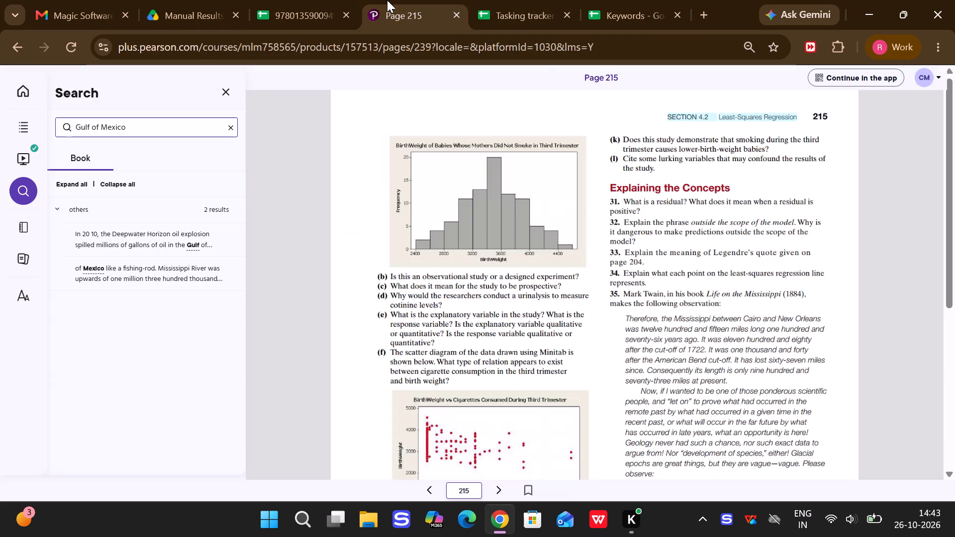
scroll(442, 259, "down", 4)
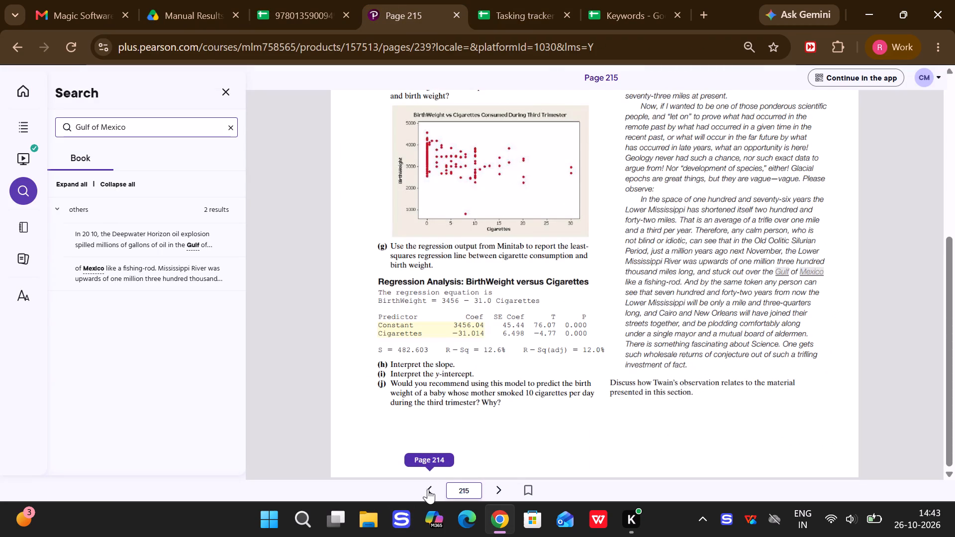
left_click(428, 489)
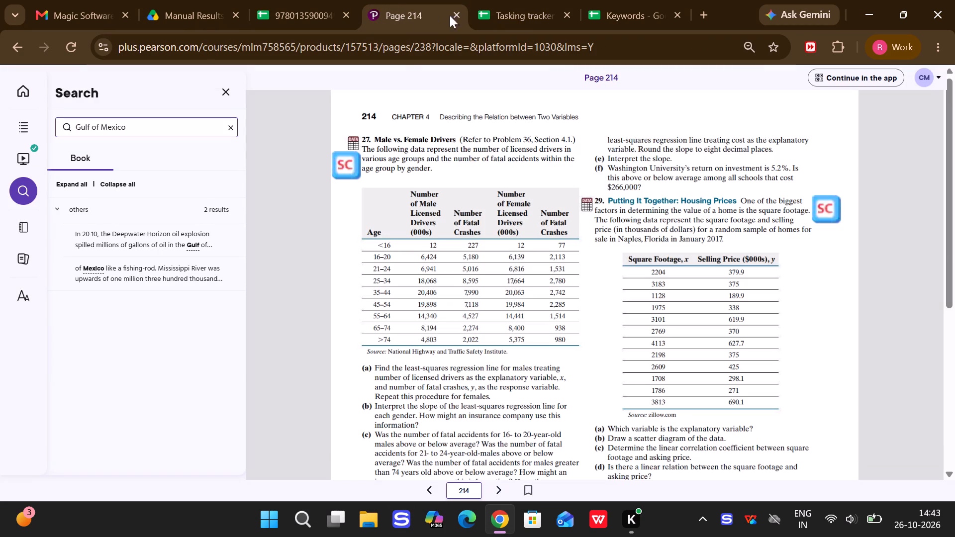
left_click(299, 16)
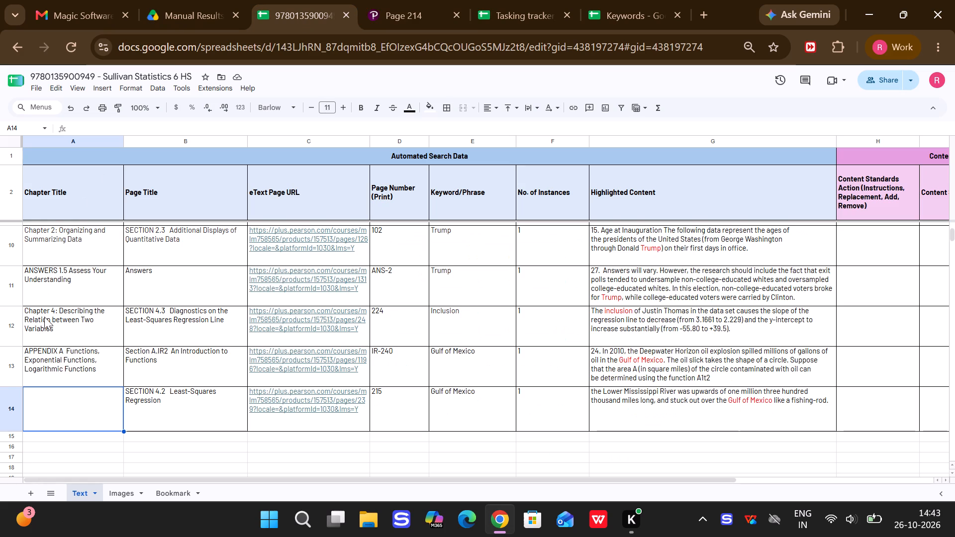
scroll(44, 317, "up", 3)
scroll(84, 326, "down", 1)
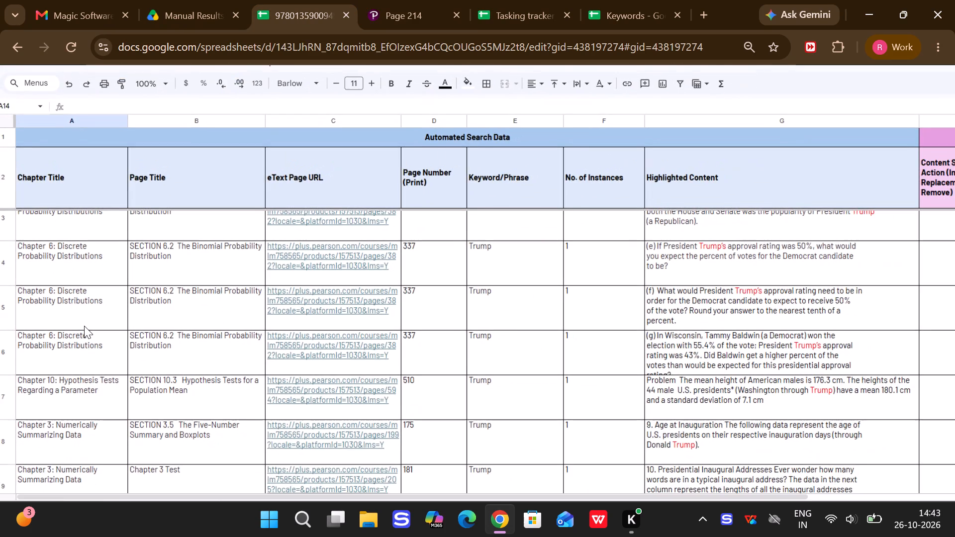
scroll(84, 326, "down", 1)
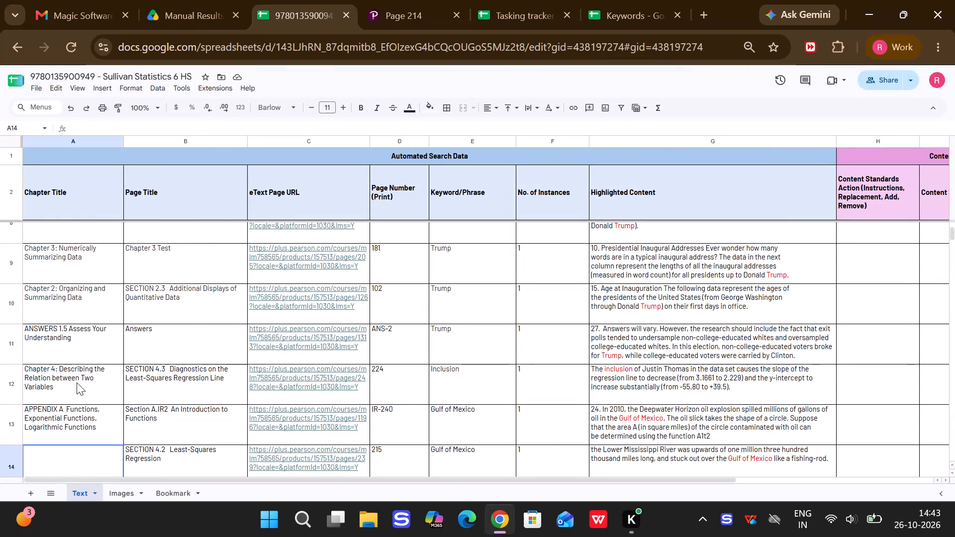
left_click(77, 382)
key("ctrl+c")
left_click(88, 464)
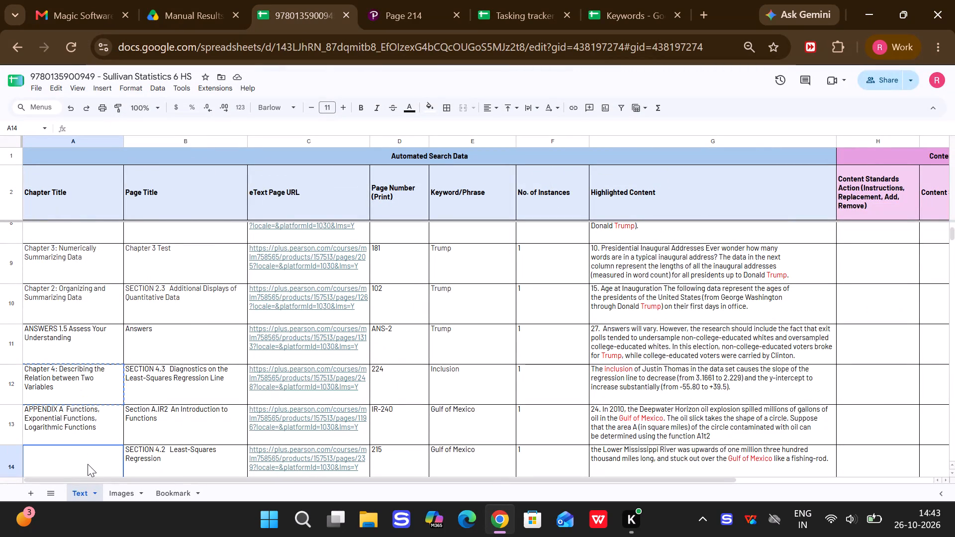
key("ctrl+v")
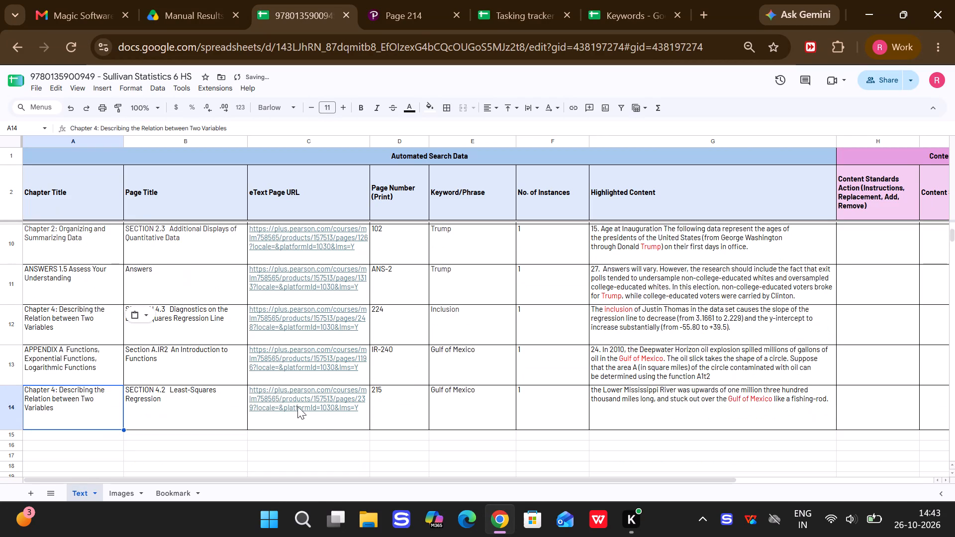
Review the logged rows and the No. of Instances column in the results spreadsheet.
left_click(406, 446)
scroll(406, 446, "left", 8)
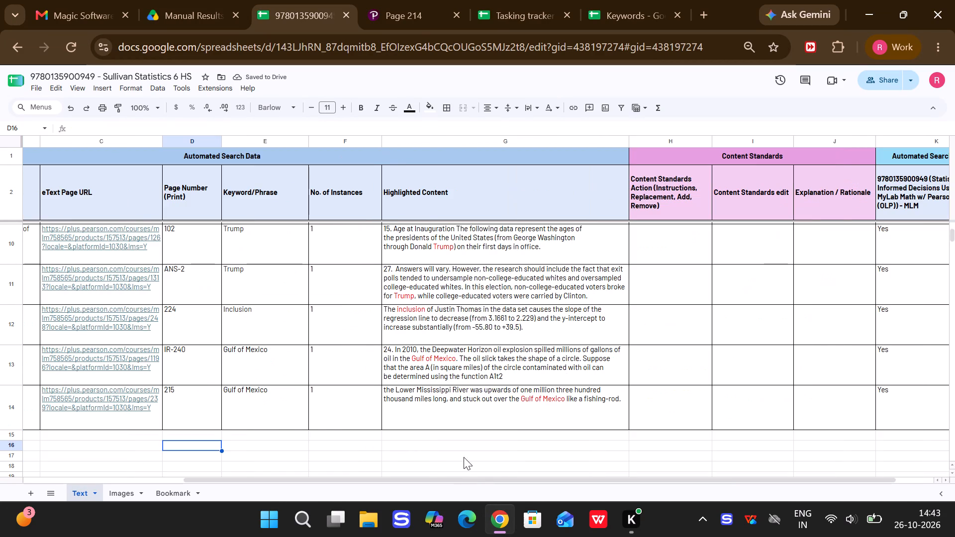
scroll(413, 437, "right", 7)
scroll(544, 304, "up", 6)
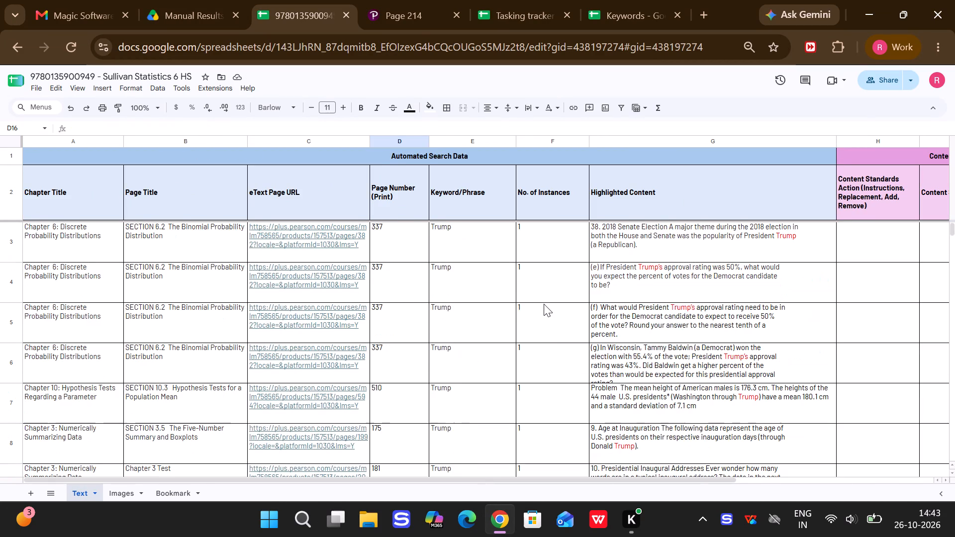
left_click(525, 141)
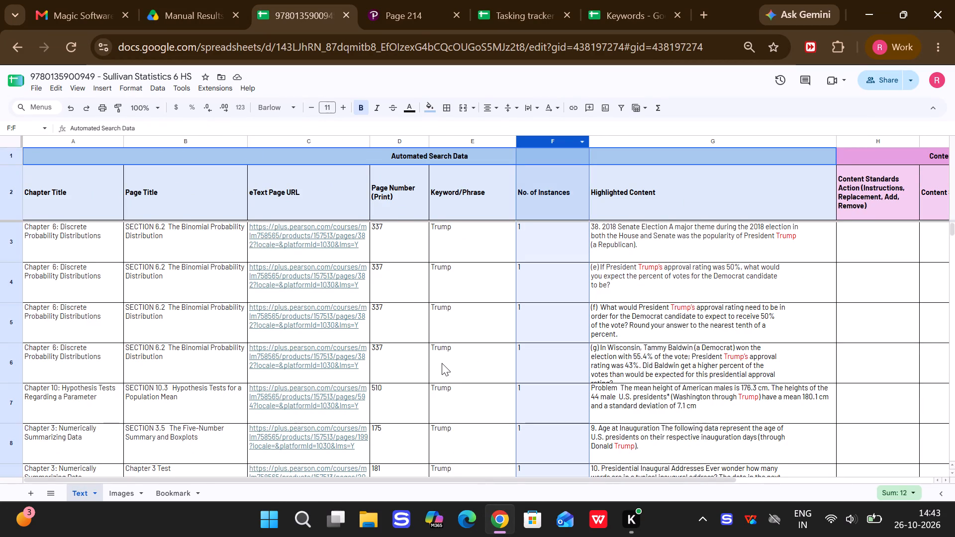
left_click(442, 363)
scroll(442, 363, "down", 4)
scroll(446, 407, "up", 2)
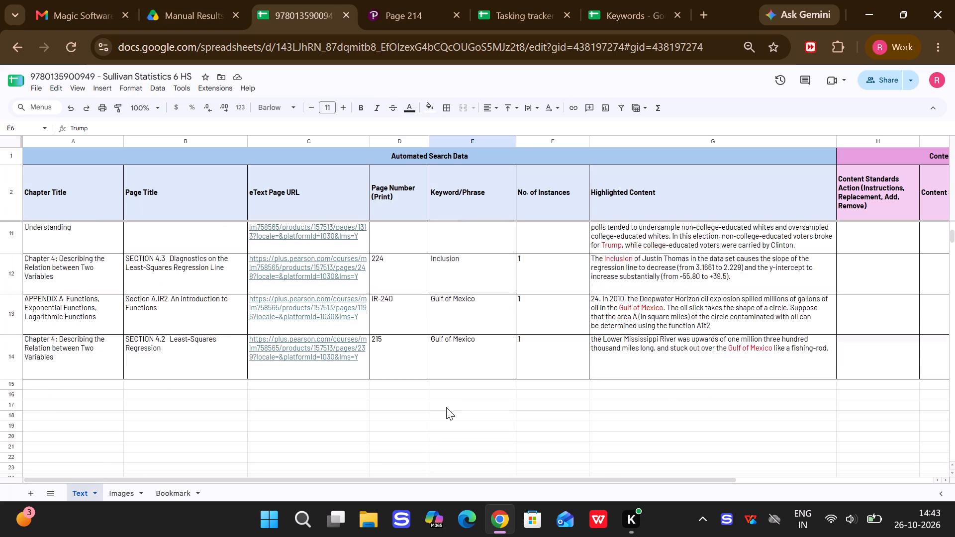
scroll(446, 407, "up", 2)
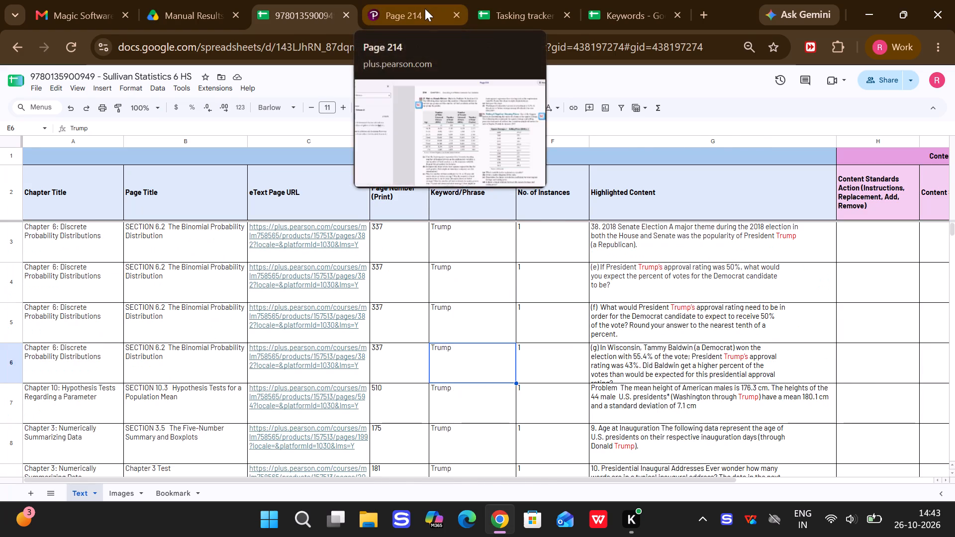
Search the eTextbook for "Privilege framework", taking the keyword from the clipboard history.
left_click(425, 8)
left_click_drag(135, 128, 41, 133)
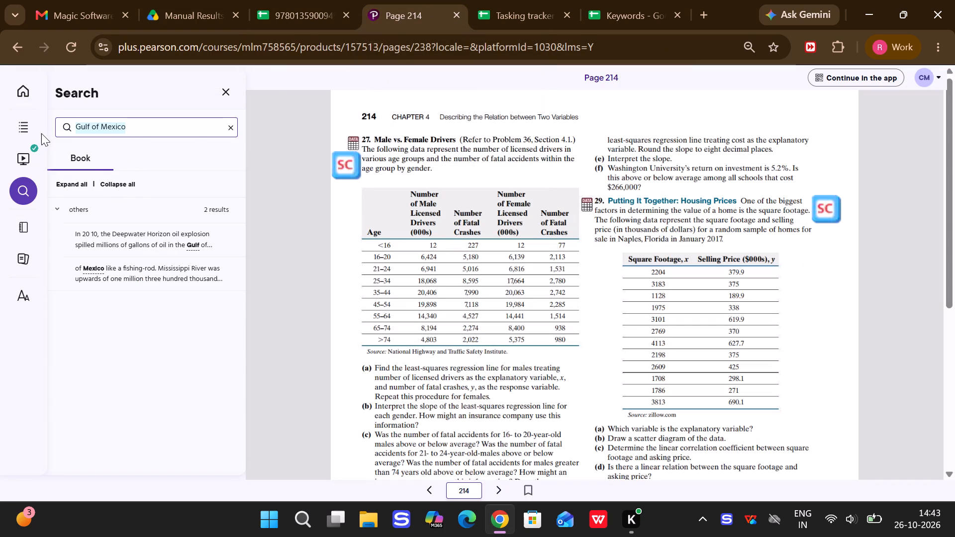
left_click_drag(41, 133, 40, 133)
key("BackSpace")
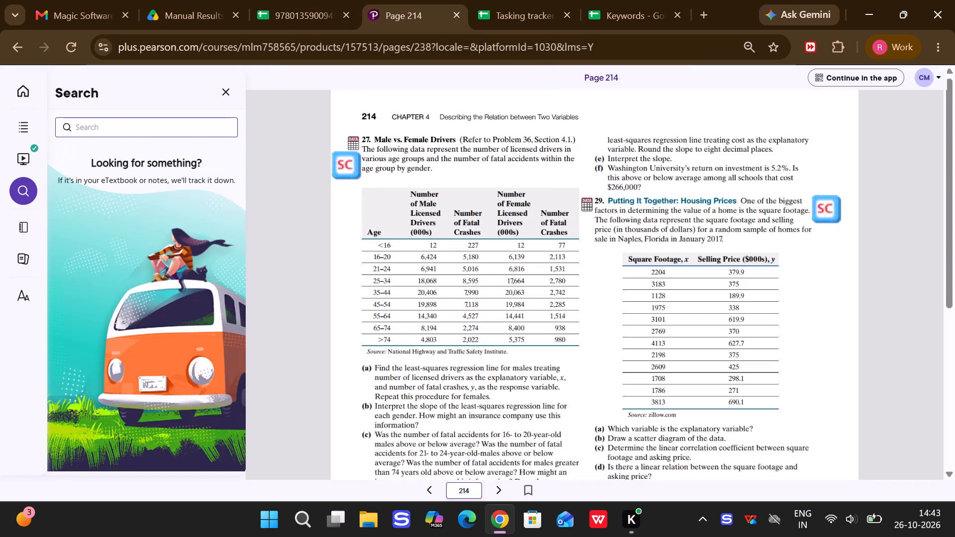
key("super+v")
scroll(155, 330, "down", 2)
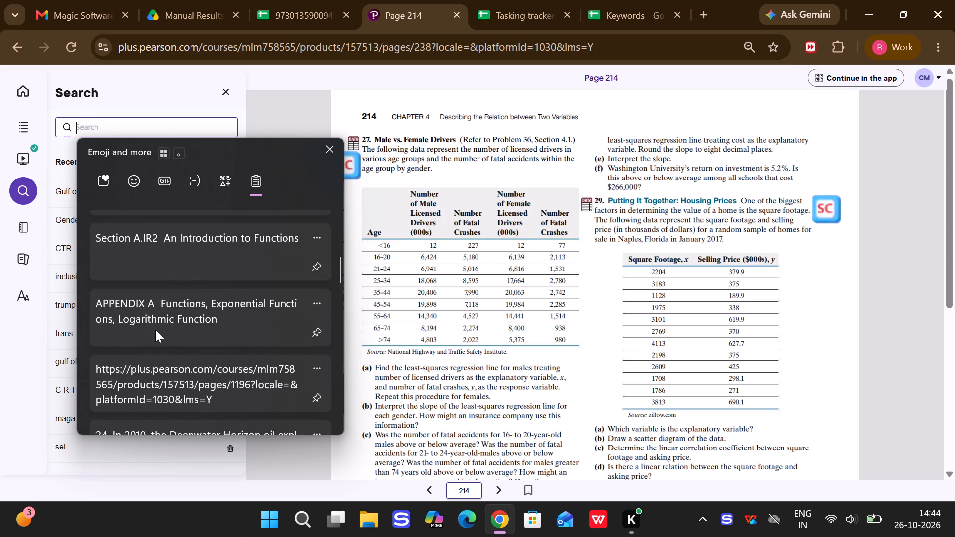
scroll(155, 330, "down", 2)
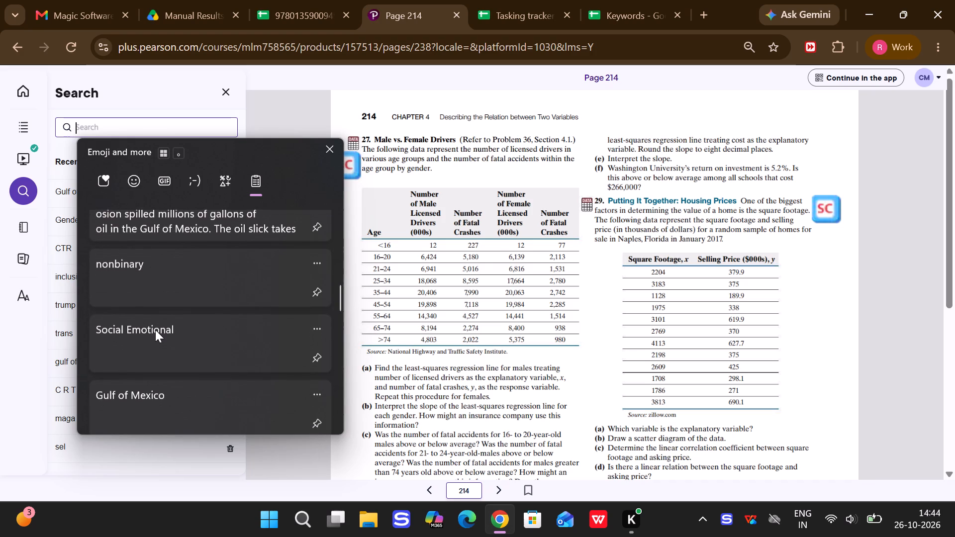
scroll(155, 330, "down", 1)
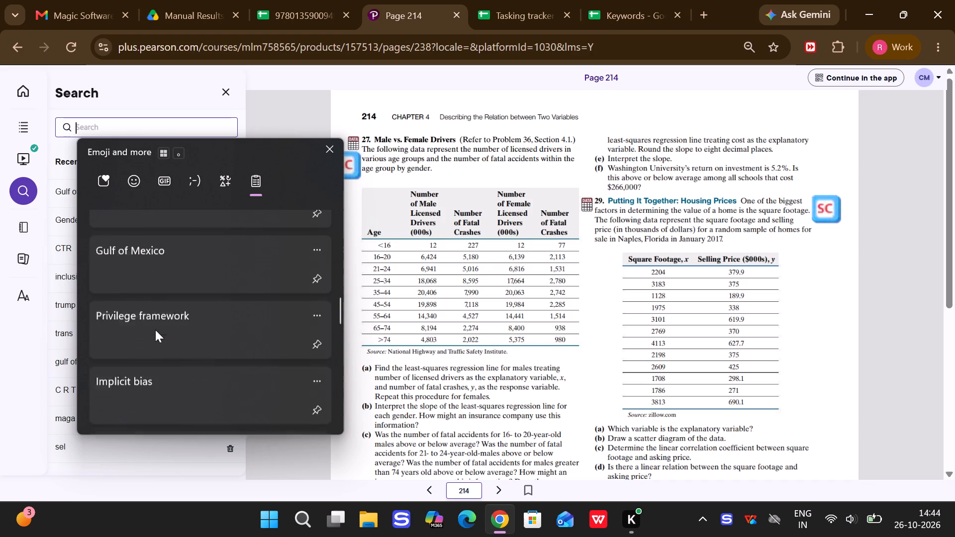
scroll(155, 330, "down", 1)
left_click(156, 303)
key("ctrl+v")
key("Return")
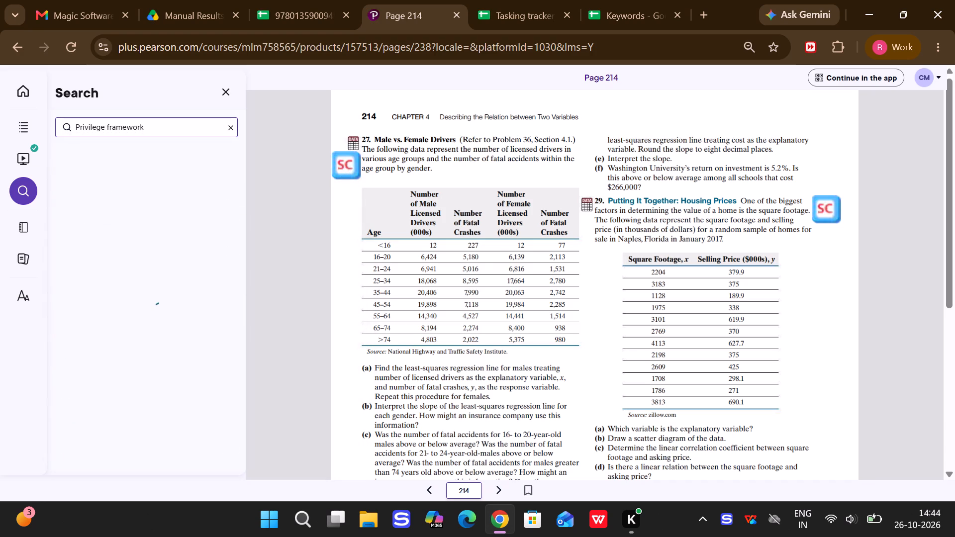
Search the eTextbook for "Implicit bias", taking the keyword from the clipboard history.
left_click_drag(161, 126, 45, 132)
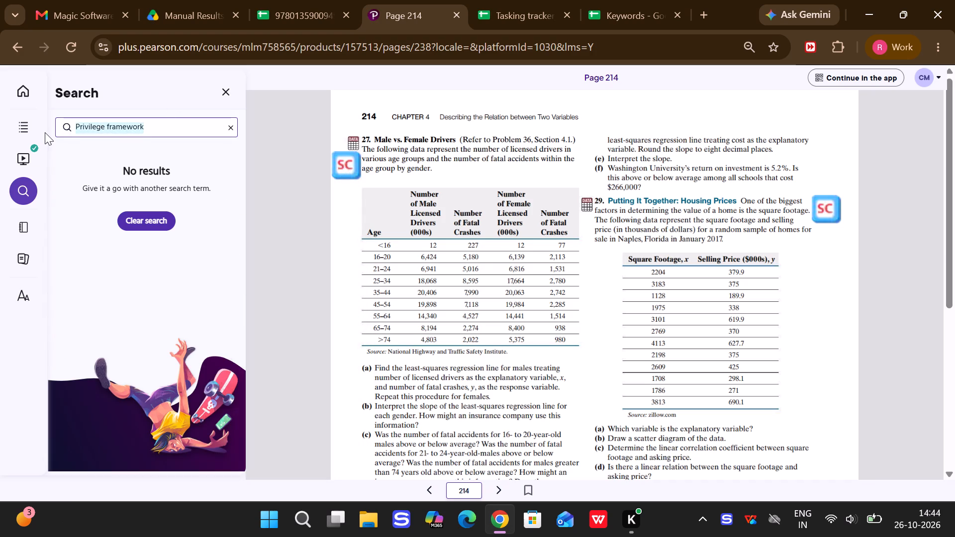
key("super+v")
scroll(175, 313, "down", 2)
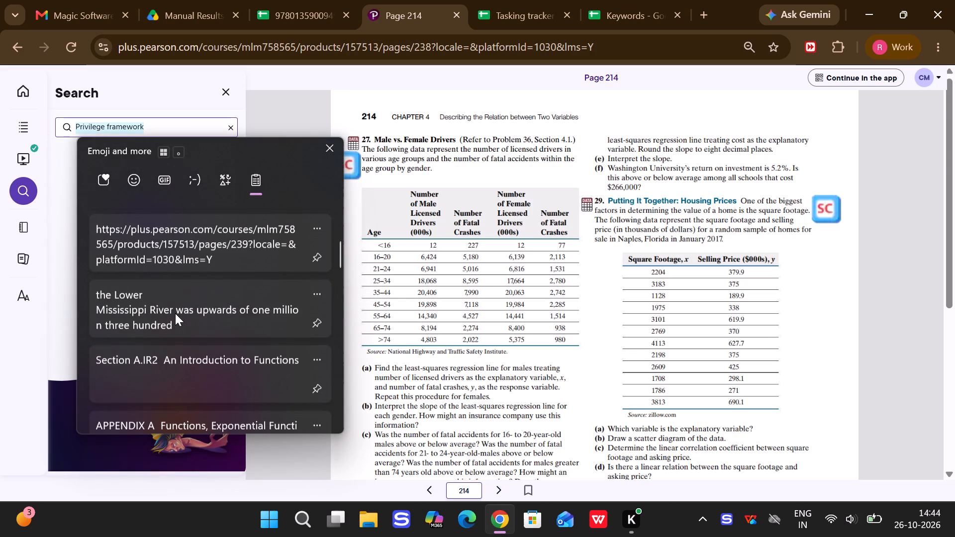
scroll(175, 313, "down", 3)
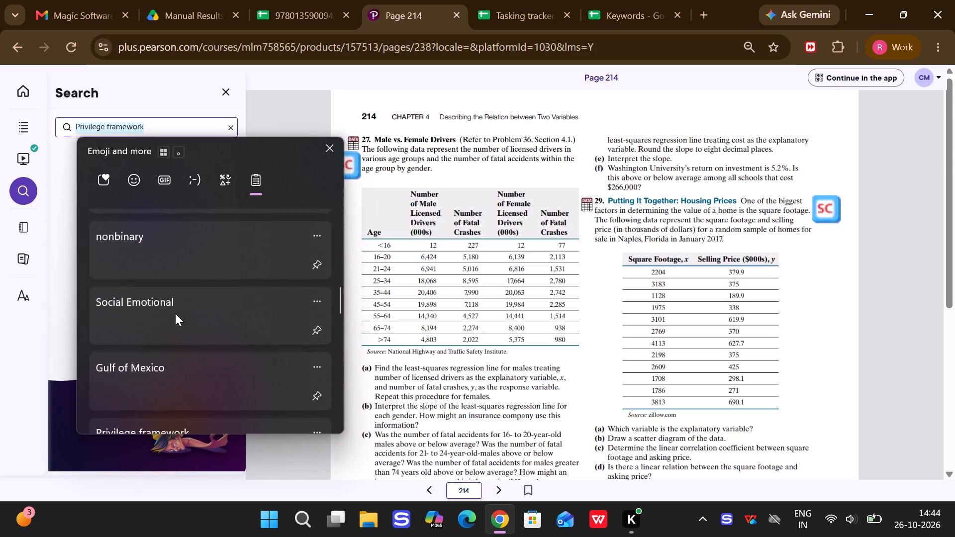
scroll(175, 313, "down", 2)
left_click(158, 334)
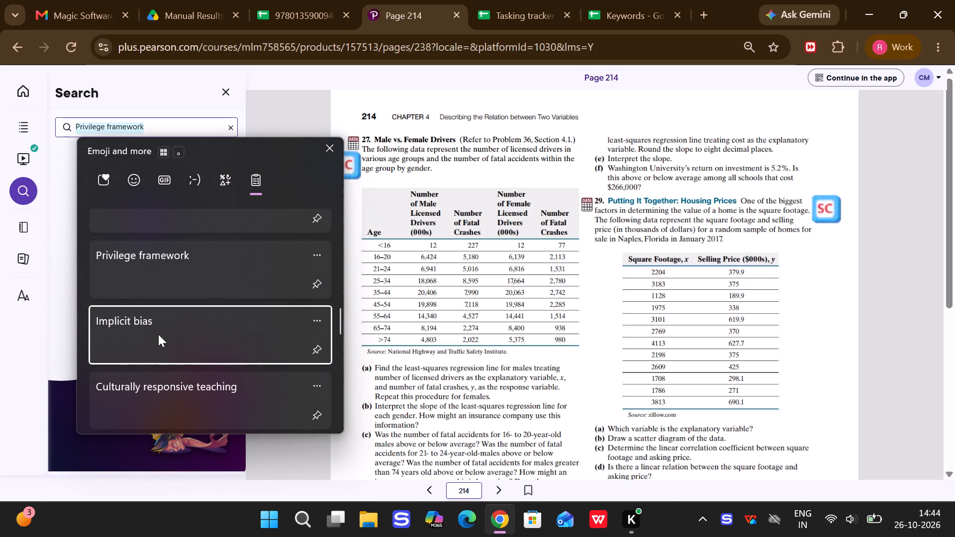
key("ctrl+v")
key("Return")
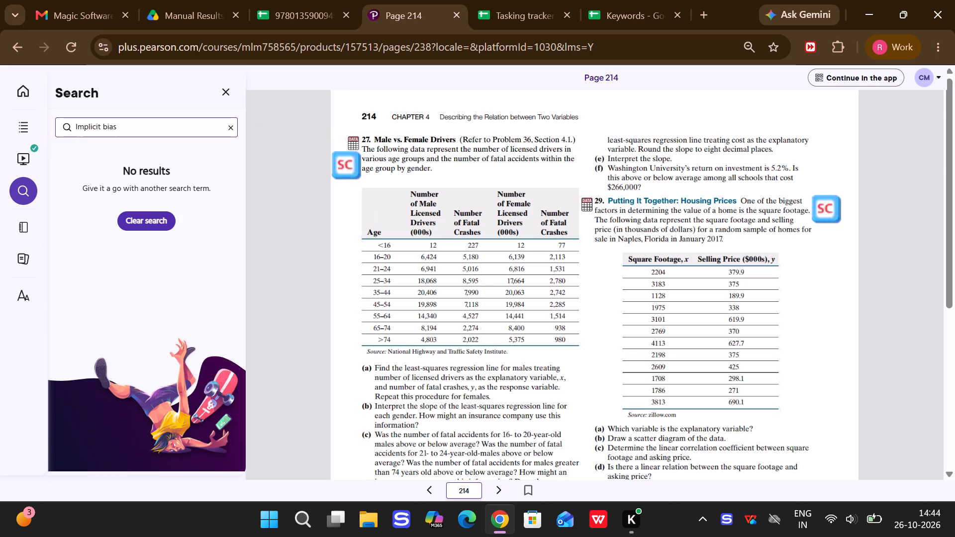
Search the eTextbook for "Culturally responsive teaching", taking the keyword from the clipboard history.
key("BackSpace")
key("BackSpace")
key("BackSpace")
key("BackSpace")
key("BackSpace")
key("BackSpace")
key("BackSpace")
key("BackSpace")
key("BackSpace")
key("BackSpace")
key("BackSpace")
key("BackSpace")
key("BackSpace")
key("BackSpace")
key("BackSpace")
key("BackSpace")
key("BackSpace")
key("BackSpace")
key("BackSpace")
key("BackSpace")
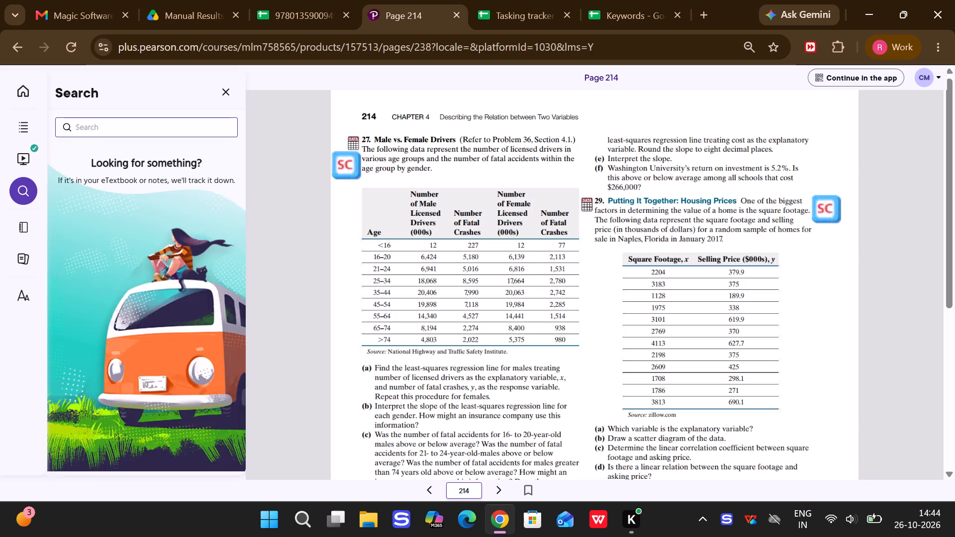
key("super+v")
scroll(211, 399, "down", 4)
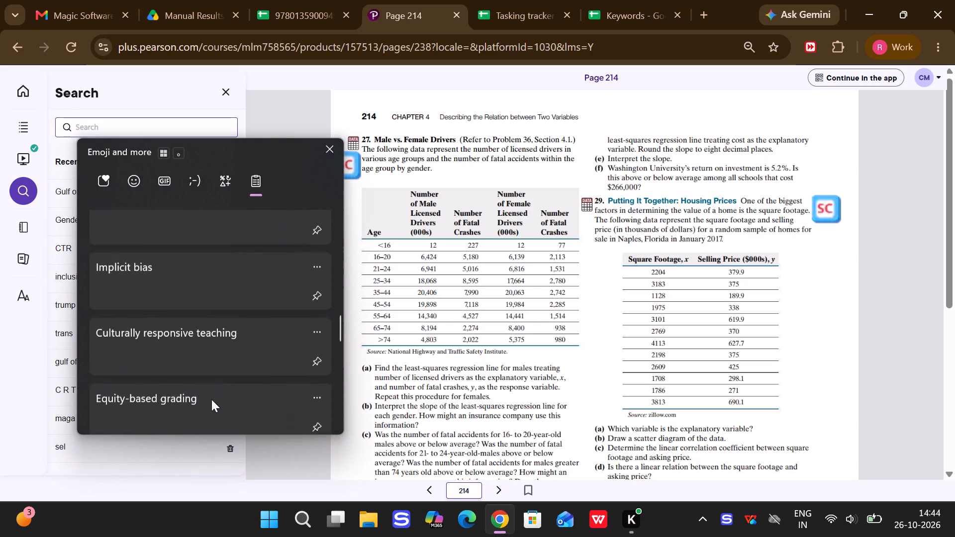
scroll(211, 399, "down", 2)
left_click(192, 314)
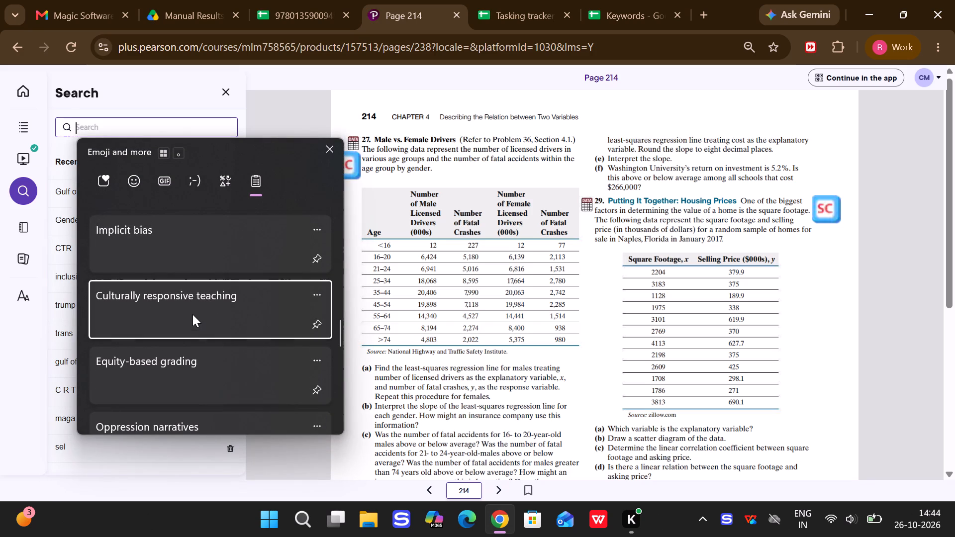
key("ctrl+v")
key("Return")
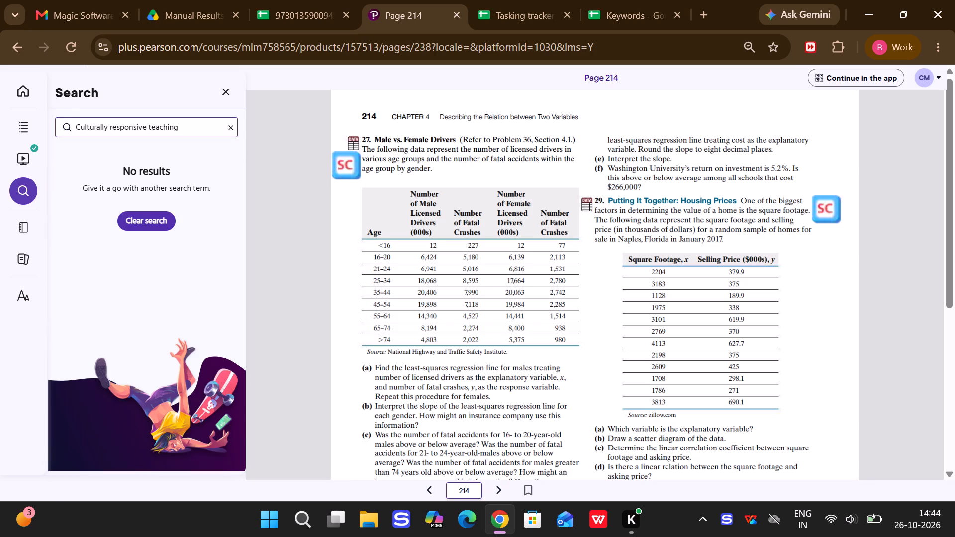
Replace the search term with "Equity-based grading" from the clipboard history and search the eTextbook for it.
left_click_drag(186, 128, 72, 130)
key("super+v")
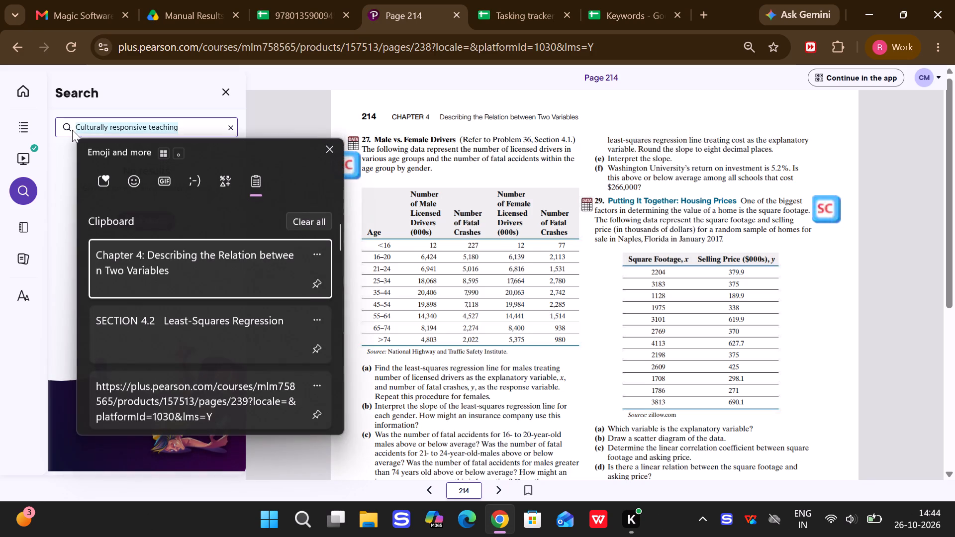
scroll(195, 353, "down", 4)
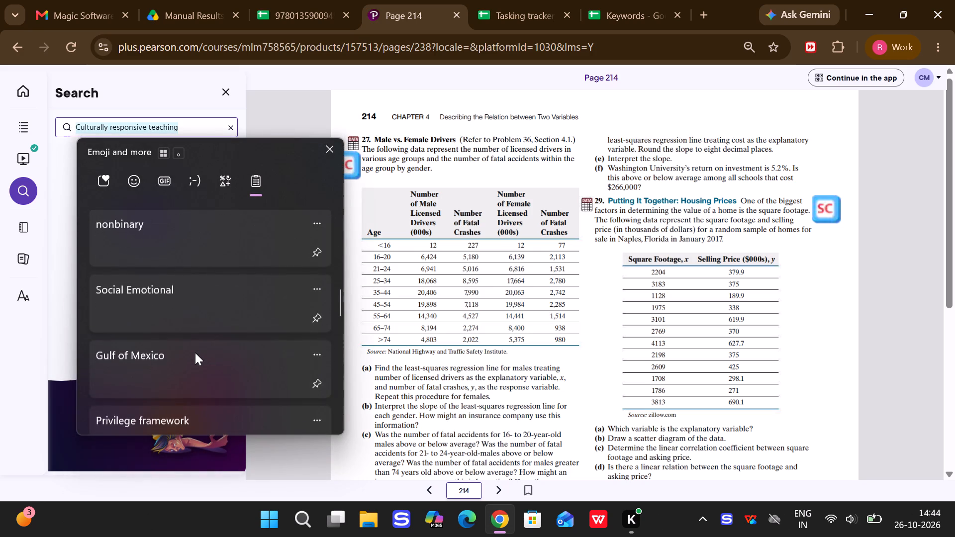
scroll(195, 353, "down", 4)
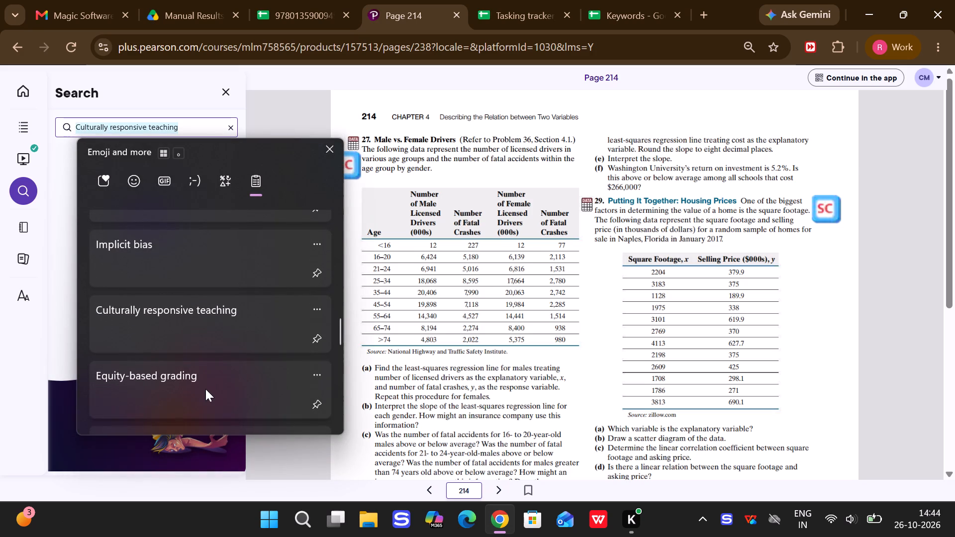
left_click(207, 389)
key("ctrl+v")
key("Return")
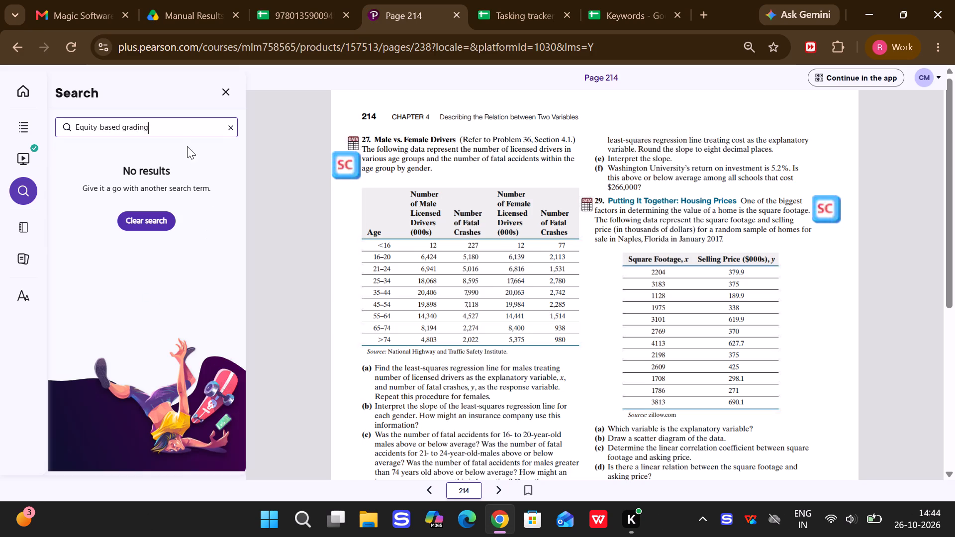
Replace the search term with "Oppression narratives" from the clipboard history and search the eTextbook for it.
left_click_drag(174, 129, 68, 123)
key("super+v")
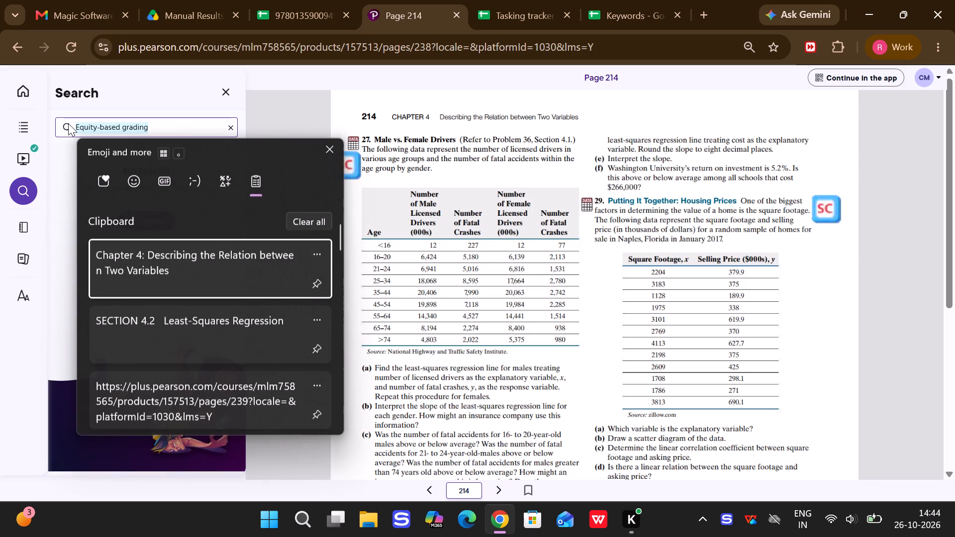
scroll(161, 325, "down", 3)
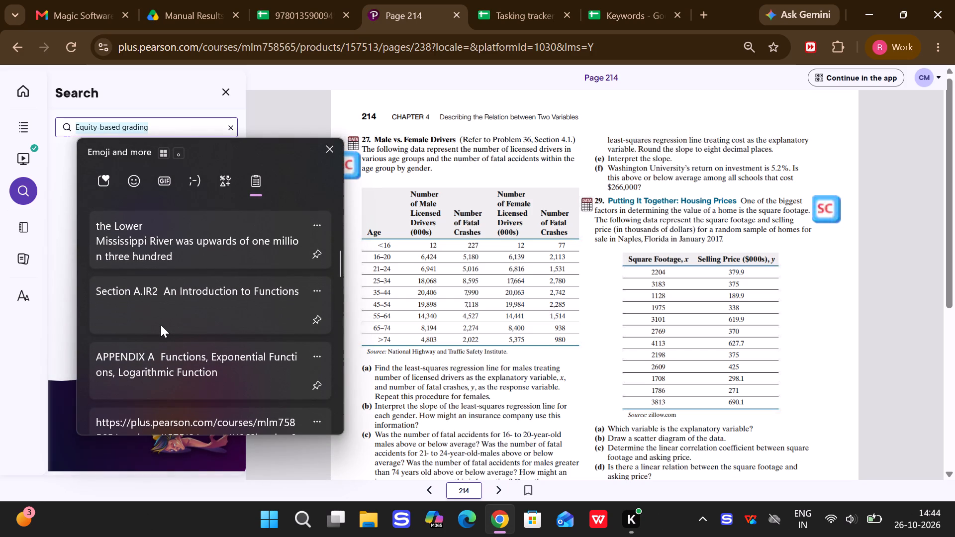
scroll(161, 325, "down", 3)
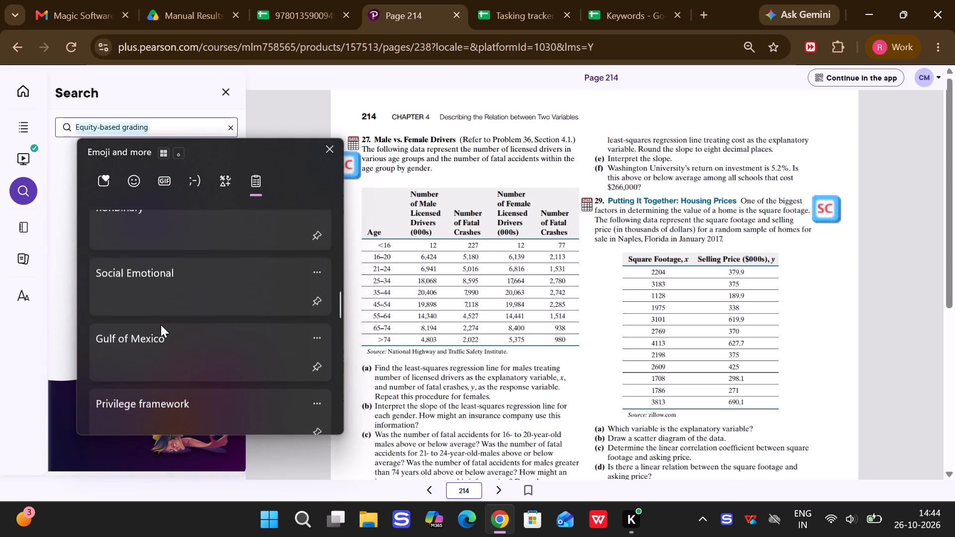
scroll(161, 325, "down", 3)
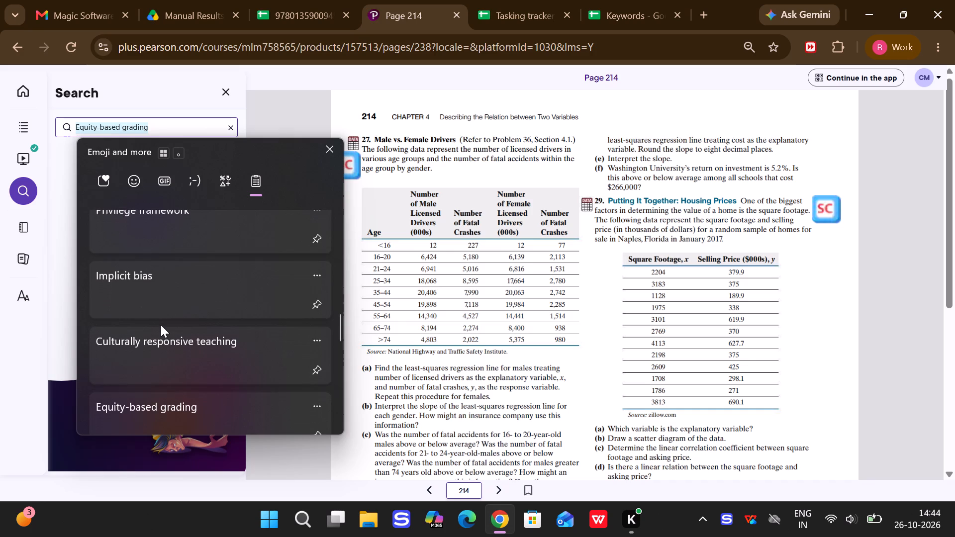
scroll(161, 325, "down", 2)
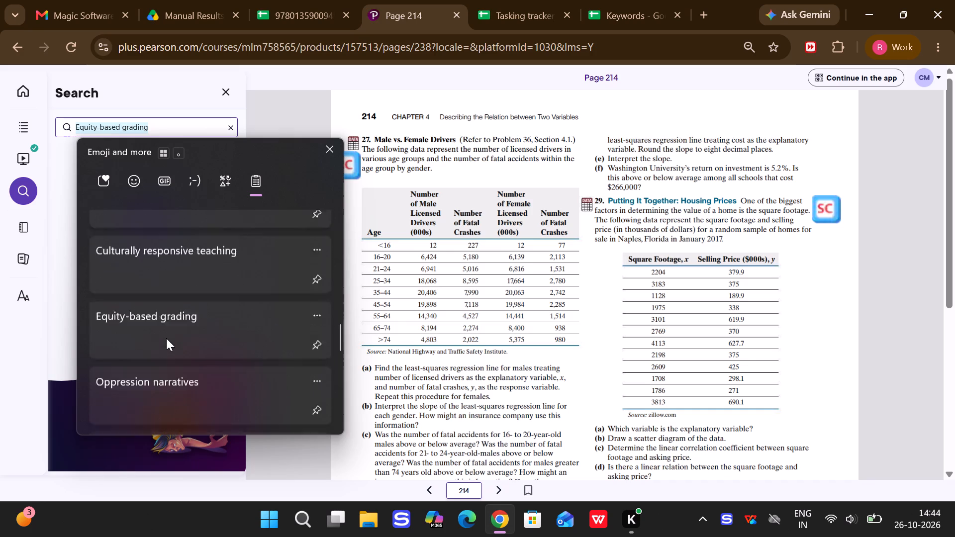
scroll(166, 338, "down", 1)
left_click(163, 356)
key("ctrl+v")
key("Return")
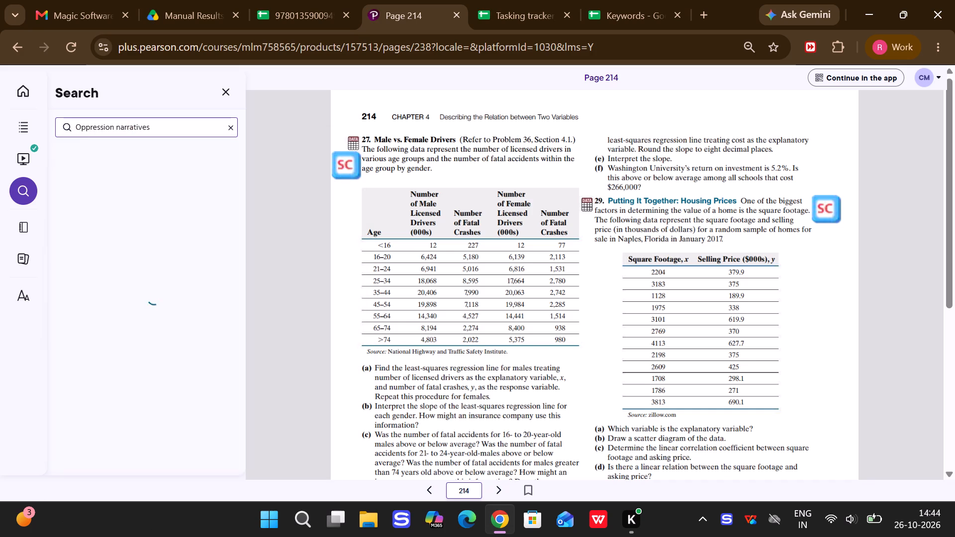
Replace the search term with "Election integrity" from the clipboard history and search the eTextbook for it.
left_click_drag(174, 121, 57, 134)
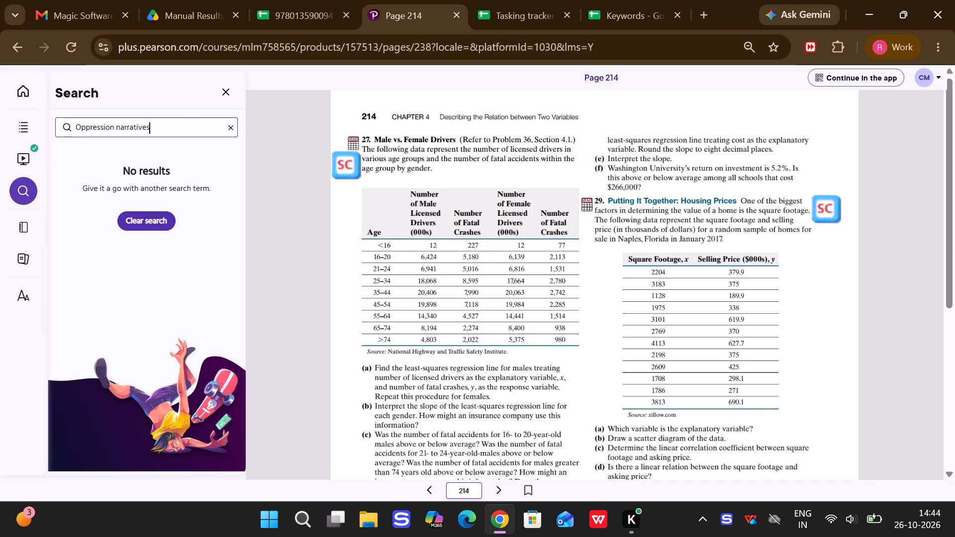
left_click_drag(57, 134, 154, 126)
left_click_drag(154, 126, 40, 131)
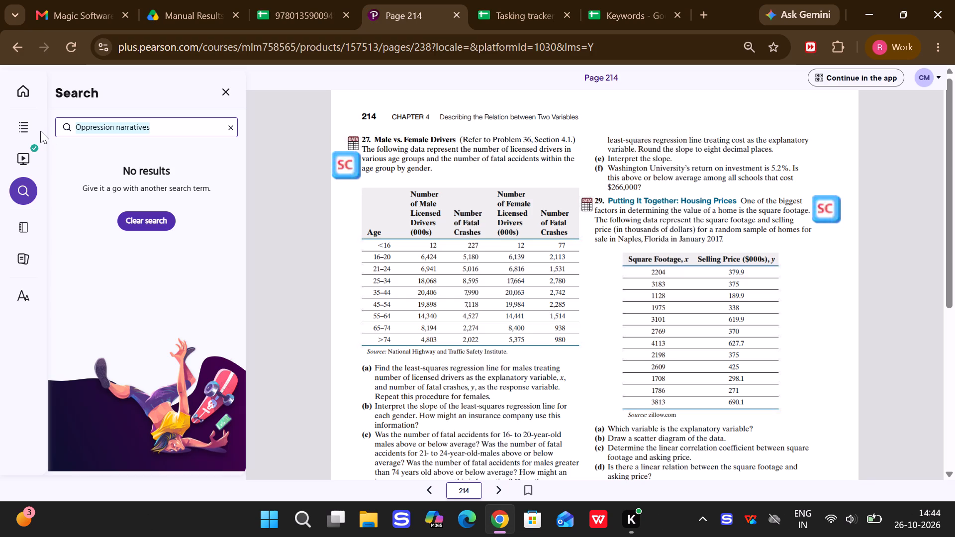
key("super+v")
scroll(181, 322, "down", 3)
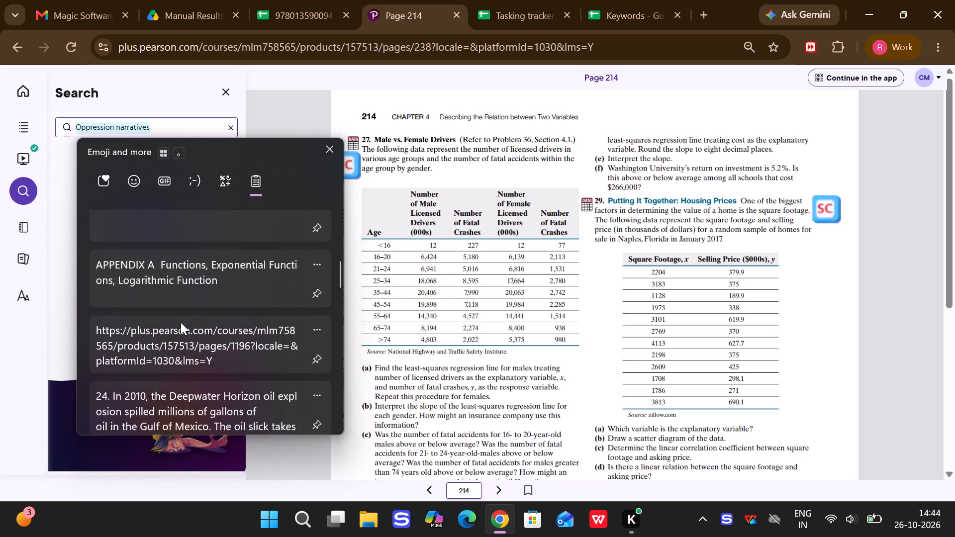
scroll(181, 322, "down", 6)
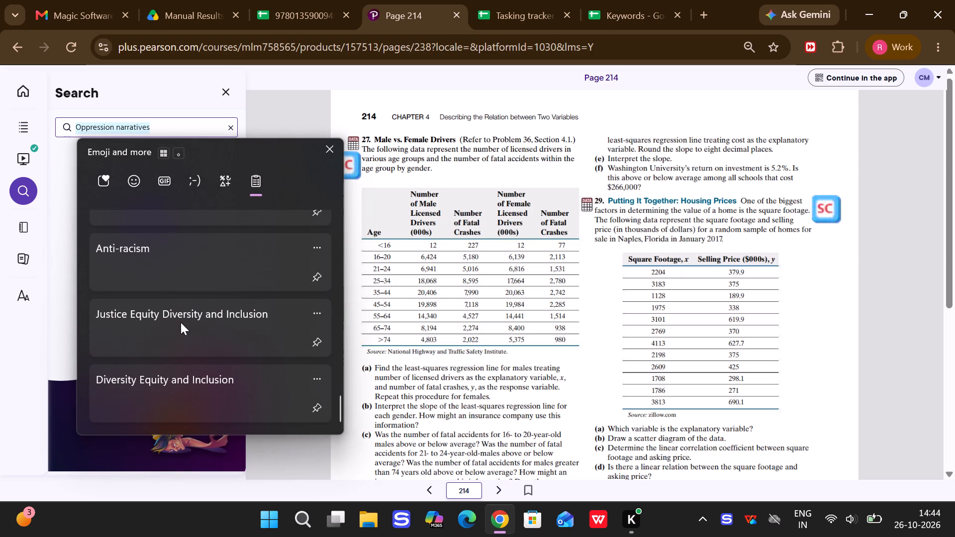
scroll(181, 322, "down", 1)
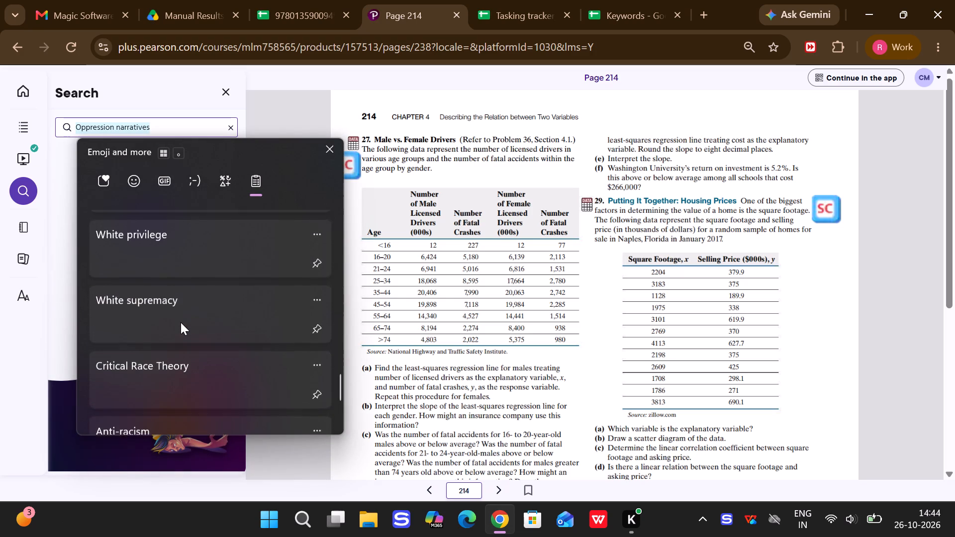
scroll(181, 322, "down", 1)
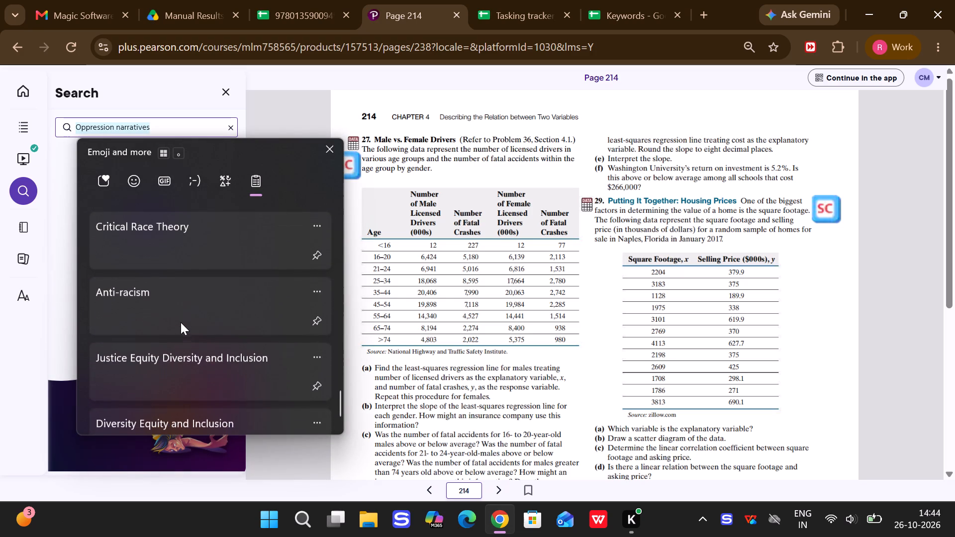
scroll(181, 322, "down", 1)
scroll(181, 322, "up", 2)
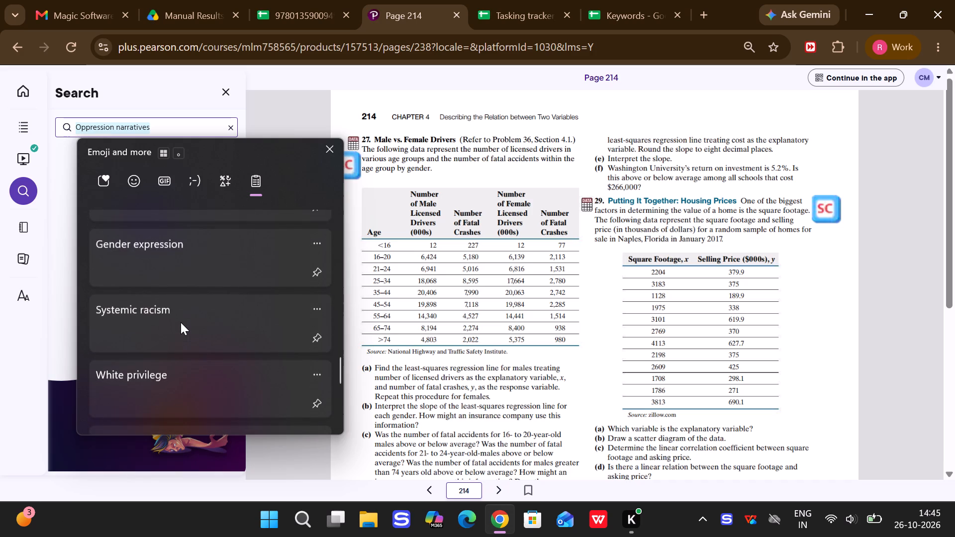
scroll(181, 322, "up", 2)
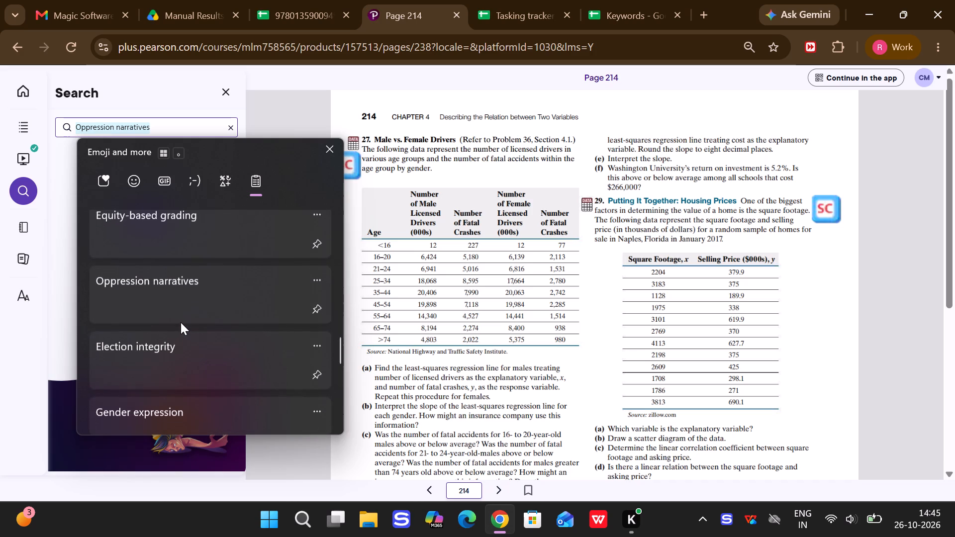
scroll(181, 322, "up", 1)
left_click(162, 330)
key("ctrl+v")
key("Return")
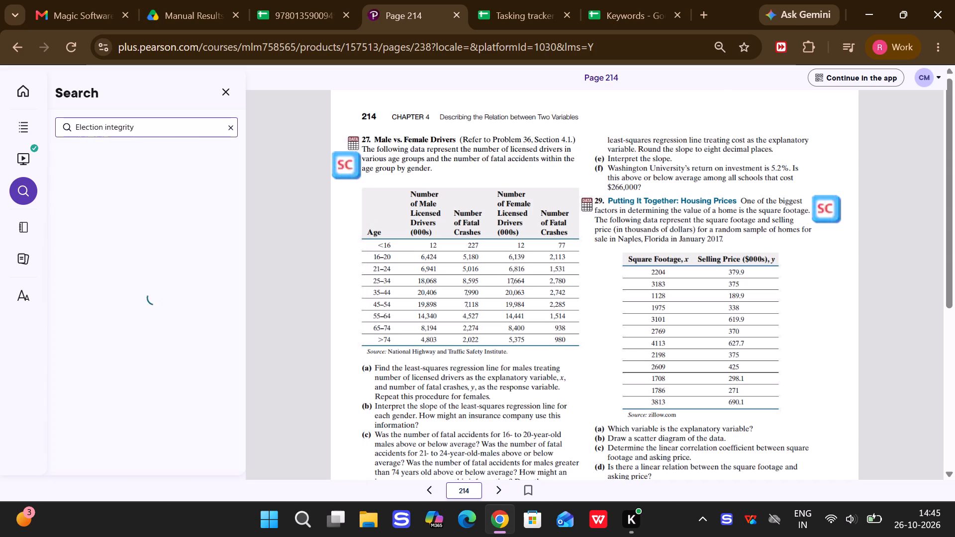
Search the eTextbook for "Gender expression" from the clipboard history and expand the "others" group to check the matched text.
left_click_drag(170, 126, 40, 117)
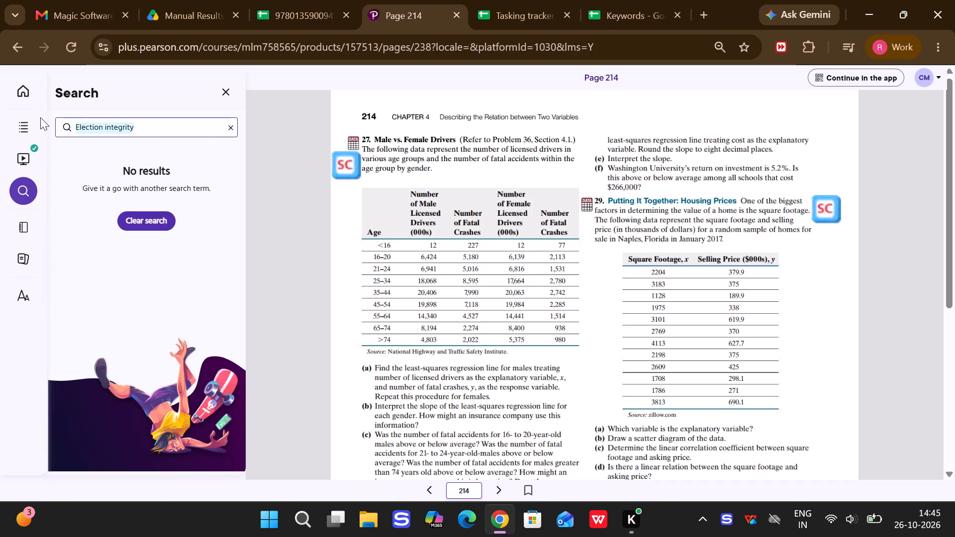
key("super+v")
scroll(144, 278, "down", 4)
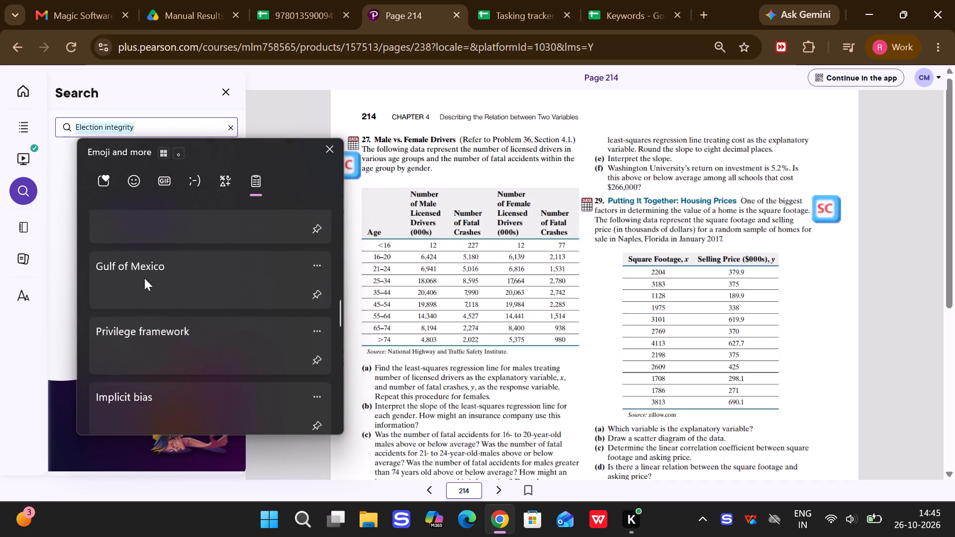
scroll(144, 278, "down", 6)
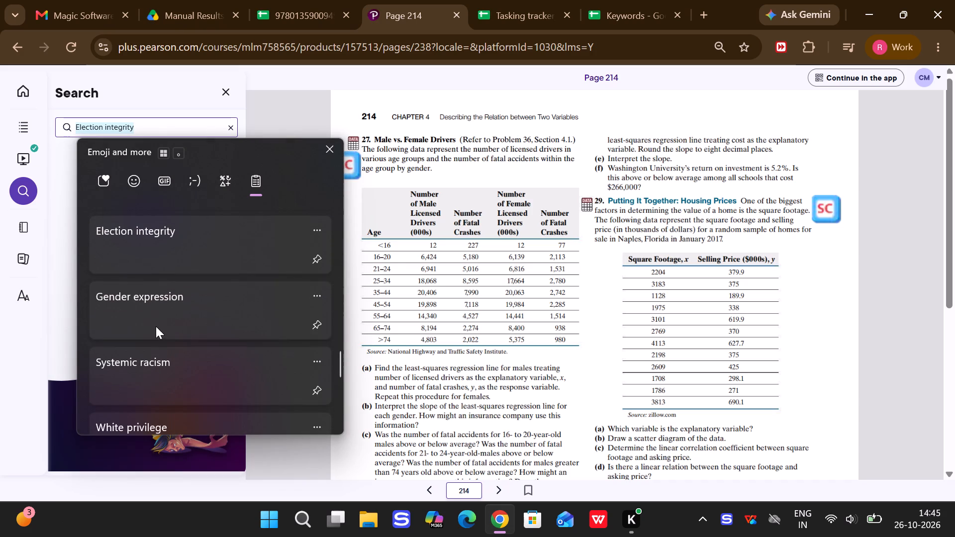
left_click(156, 326)
key("ctrl+v")
key("Return")
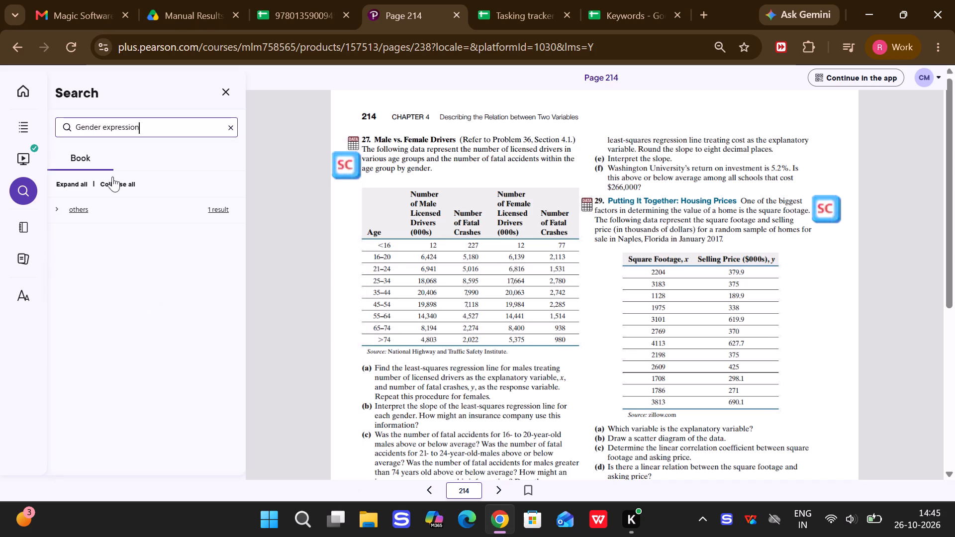
left_click(123, 213)
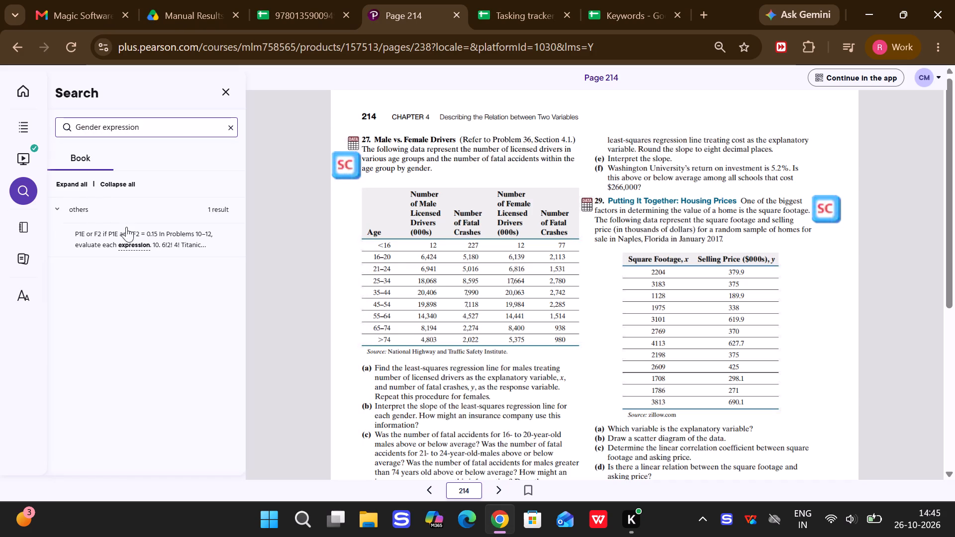
Replace the search term with "Systemic racism" from the clipboard history and search the eTextbook for it.
left_click_drag(177, 124, 123, 125)
left_click_drag(123, 125, 40, 130)
key("super+v")
scroll(169, 366, "down", 1)
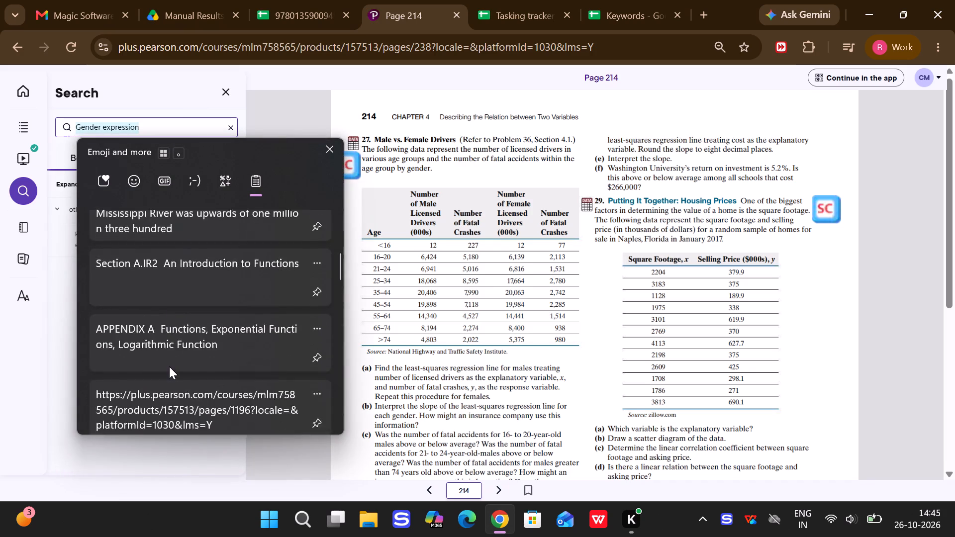
scroll(169, 366, "down", 6)
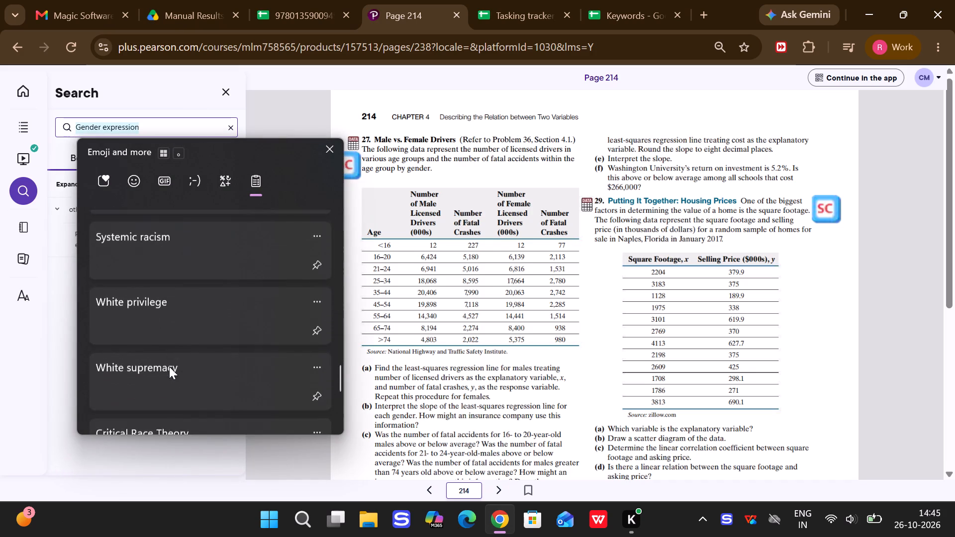
scroll(169, 366, "down", 6)
scroll(169, 366, "up", 1)
left_click(166, 392)
key("ctrl+v")
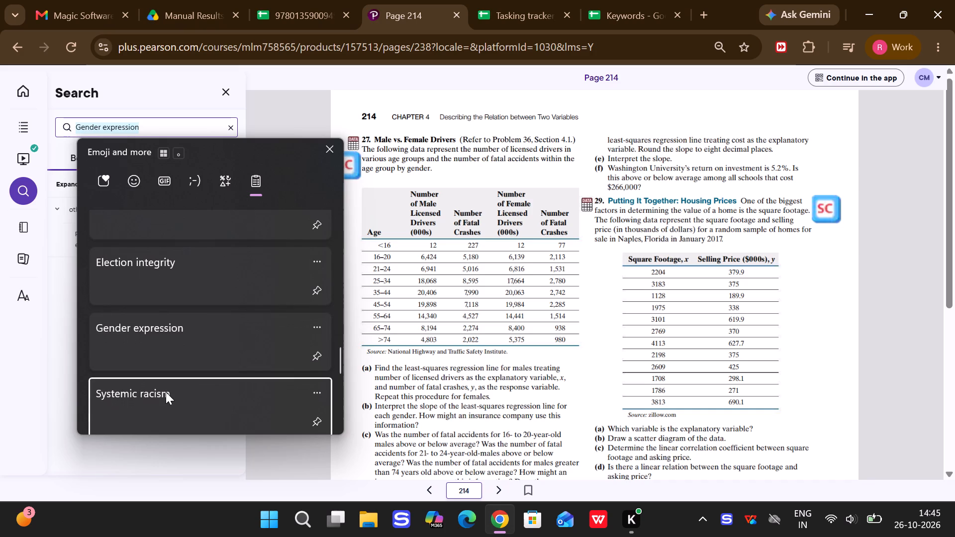
key("Return")
Replace the search term with "White privilege" from the clipboard history and search the eTextbook for it.
left_click_drag(163, 126, 54, 115)
key("super+v")
scroll(157, 327, "down", 1)
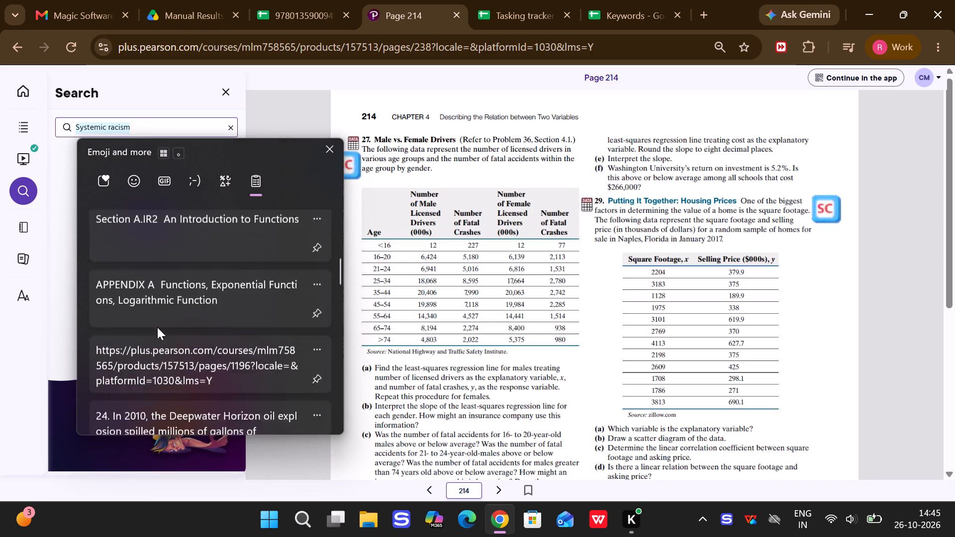
scroll(157, 327, "down", 6)
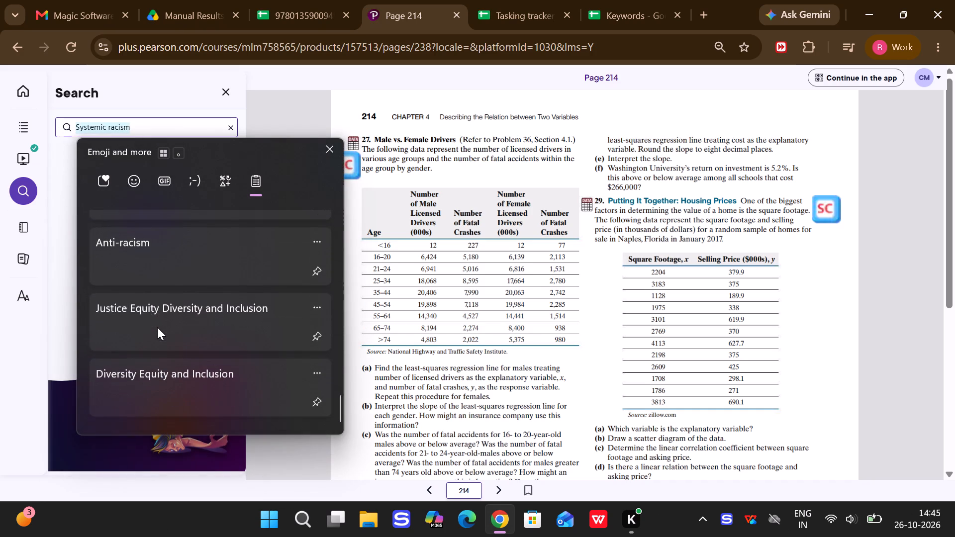
scroll(157, 327, "down", 3)
scroll(157, 327, "up", 2)
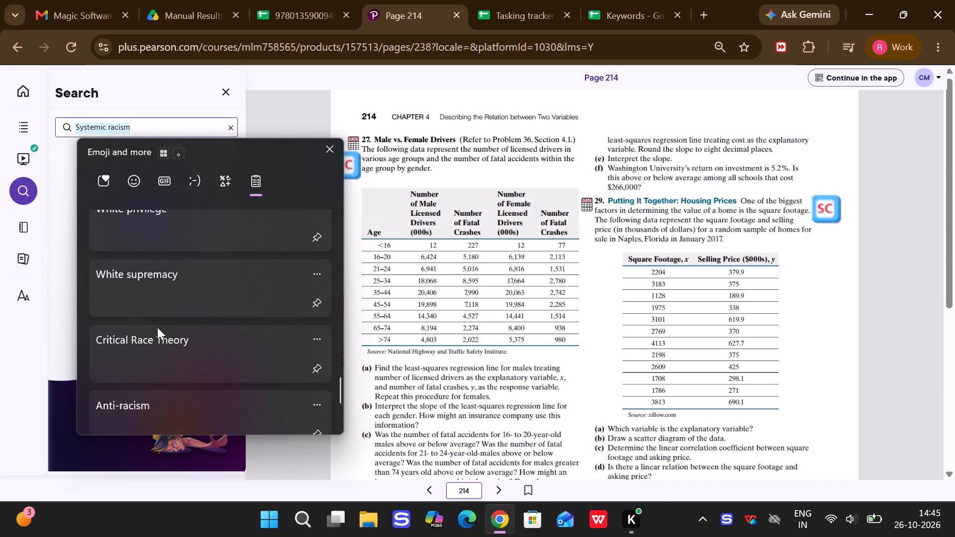
scroll(157, 367, "up", 1)
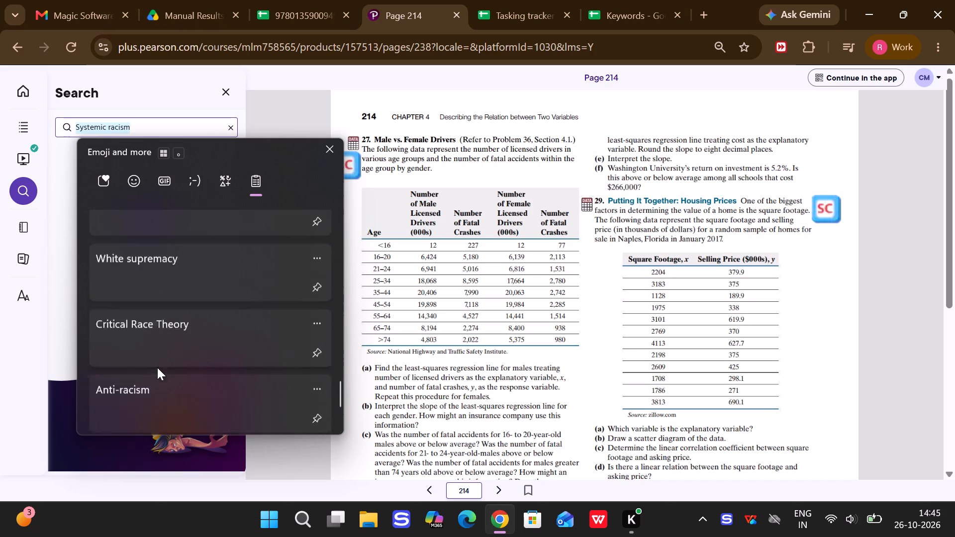
scroll(157, 367, "up", 1)
left_click(179, 317)
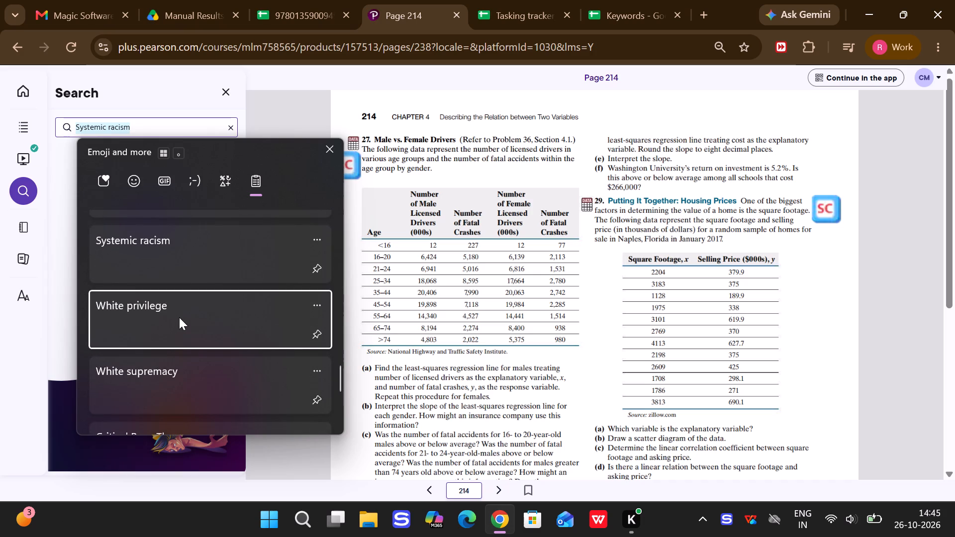
key("ctrl+v")
key("Return")
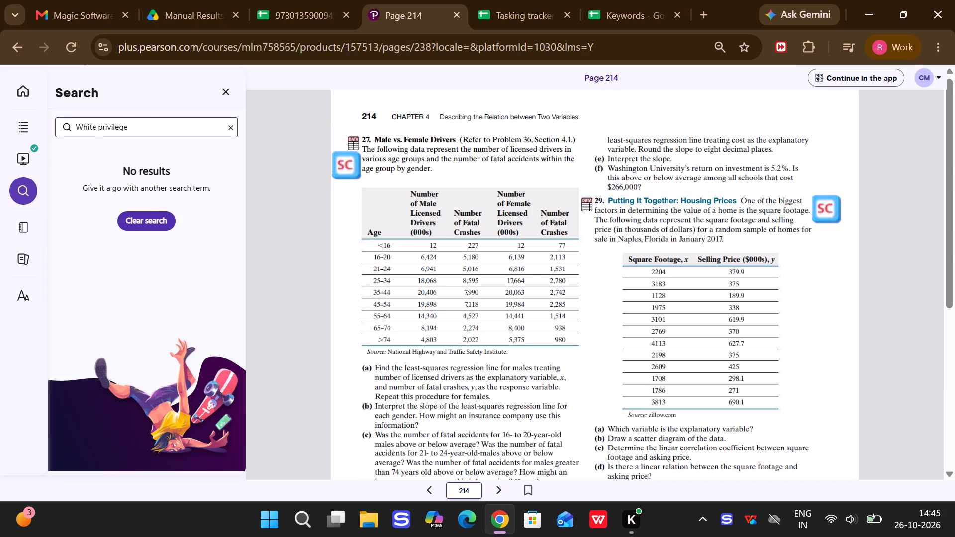
Search the eTextbook for "Diversity Equity and Inclusion" from the clipboard history, then clear the search term.
left_click_drag(148, 129, 50, 120)
key("super+v")
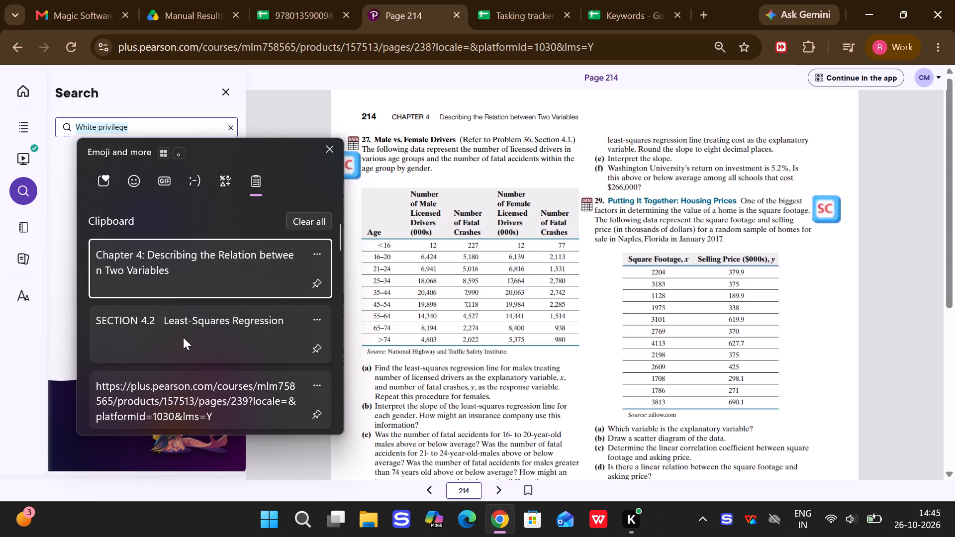
scroll(183, 337, "down", 17)
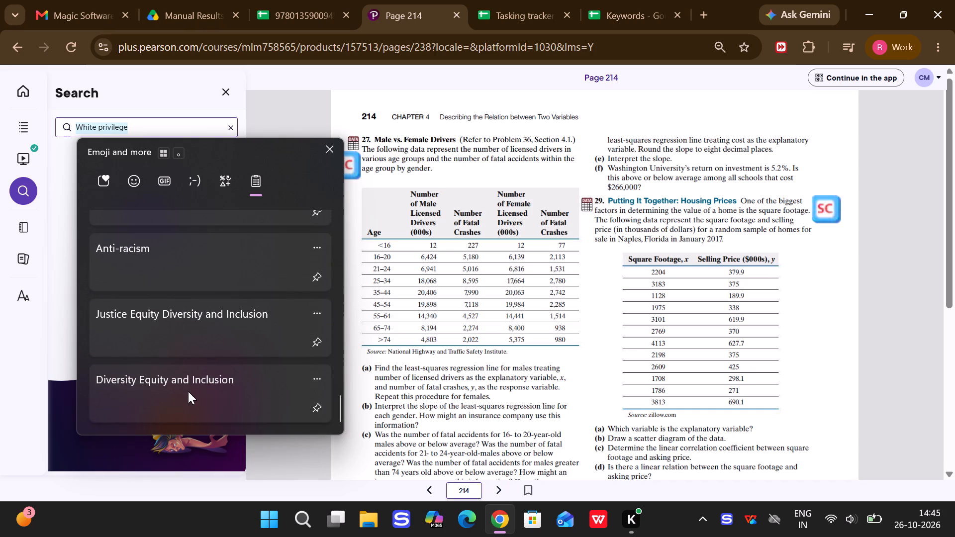
left_click(188, 391)
key("ctrl+v")
key("Return")
key("ctrl+v")
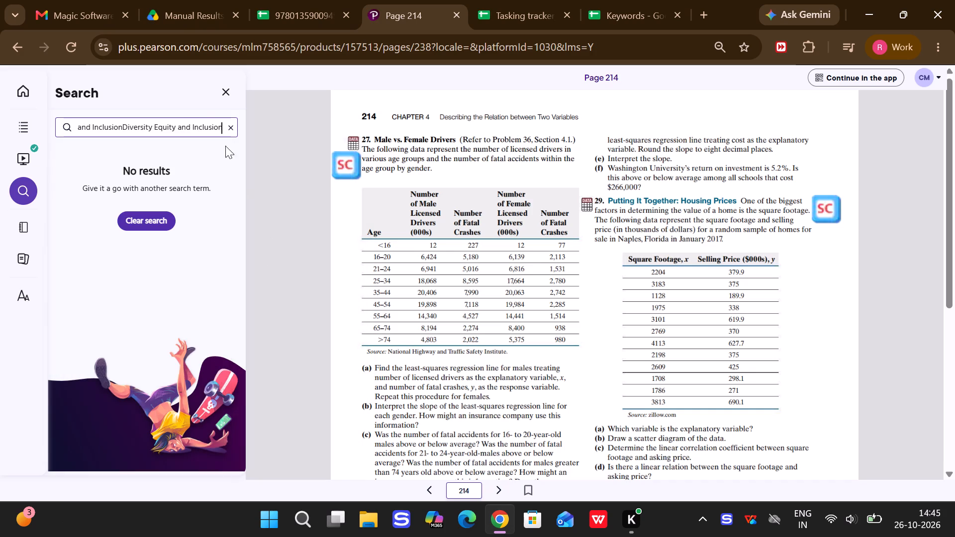
left_click(227, 131)
left_click(229, 128)
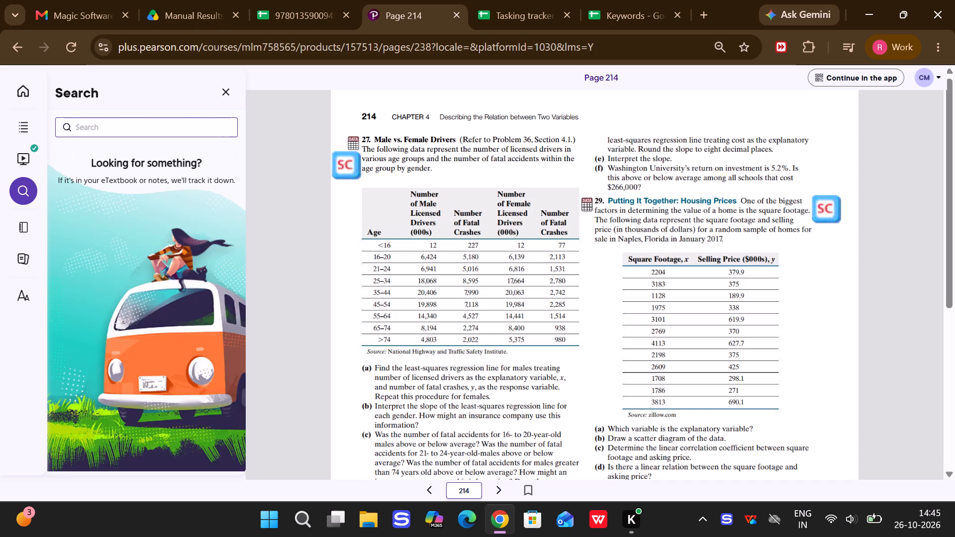
In the Keywords sheet, copy "Gender and sexual identities", "Implicit Racial Bias", "White racial supremacy" and "White supremacists" from column B one by one.
left_click(628, 6)
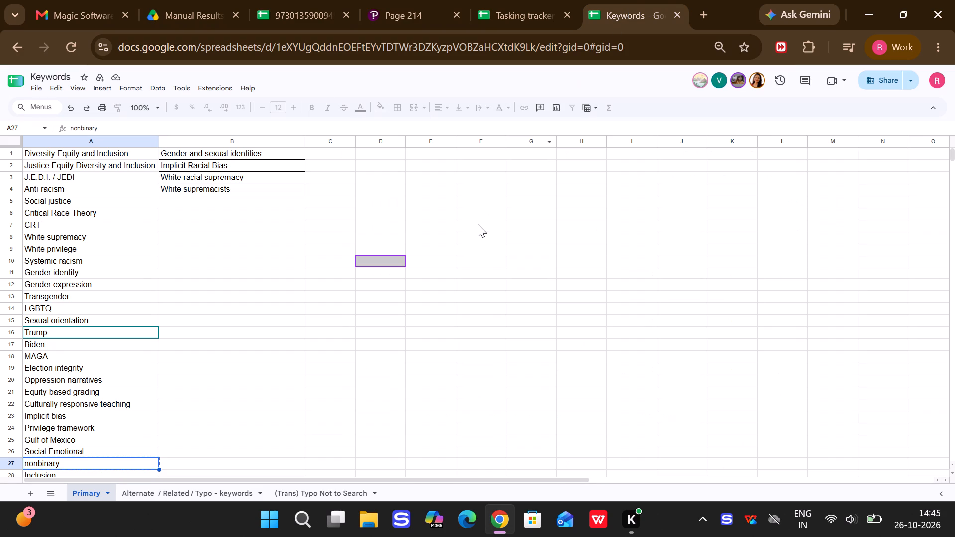
scroll(477, 225, "down", 2)
scroll(333, 304, "up", 5)
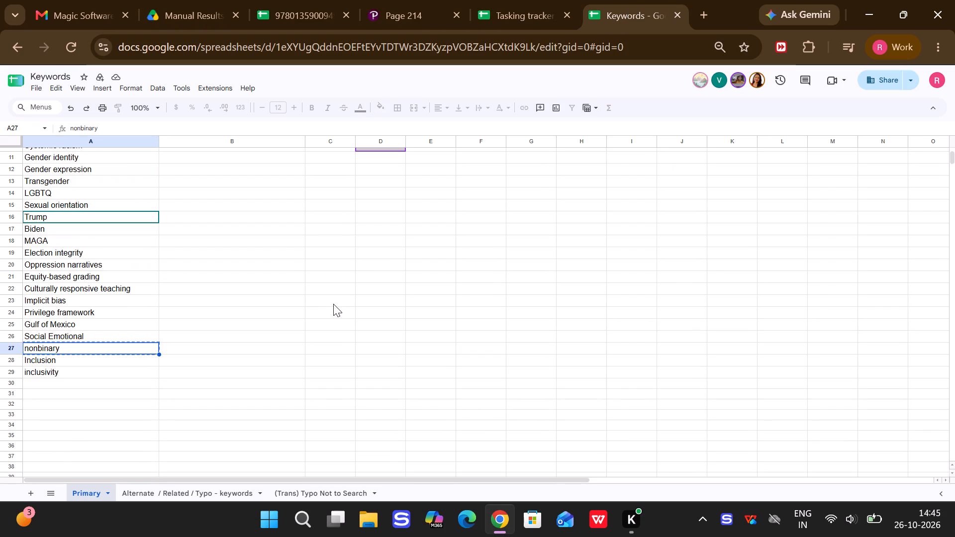
left_click(273, 158)
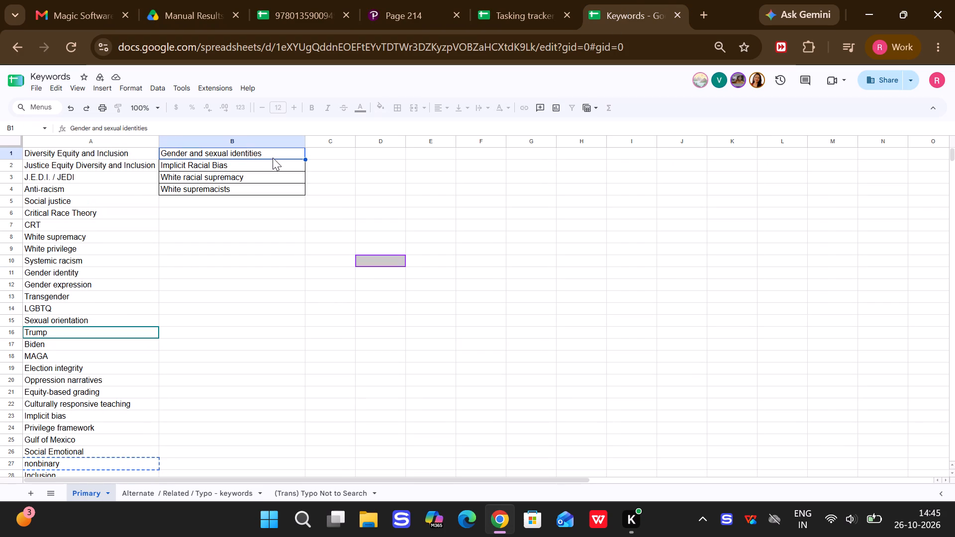
key("ctrl+c")
left_click(274, 168)
key("ctrl+c")
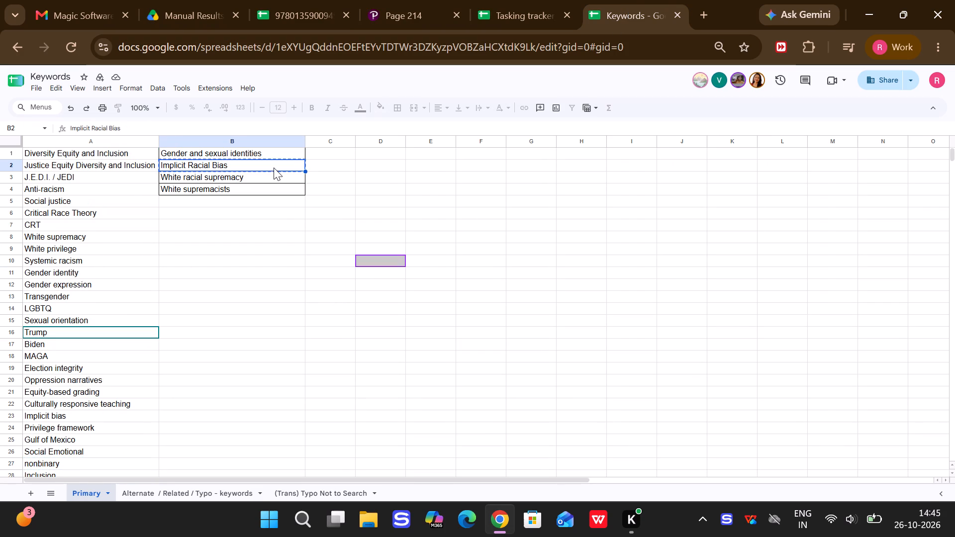
left_click(277, 176)
key("ctrl+c")
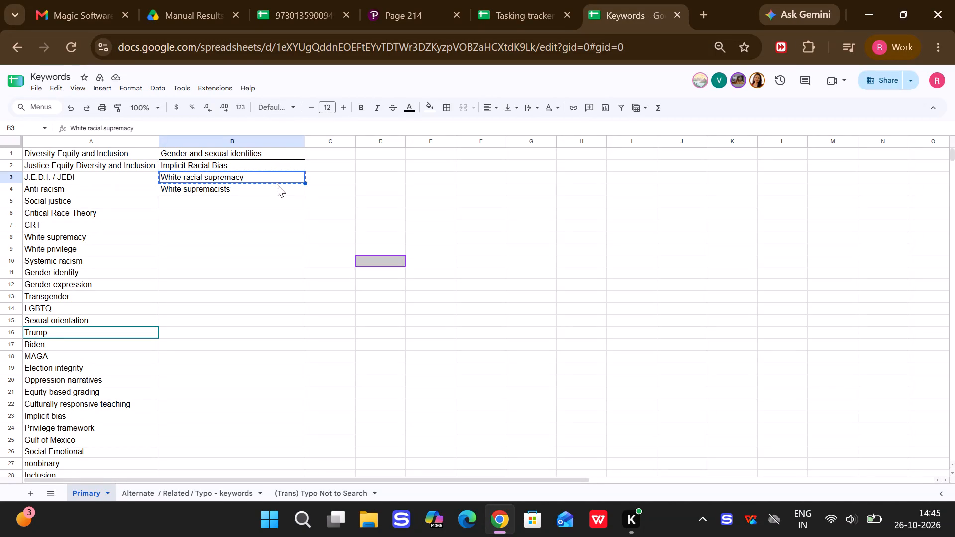
left_click(277, 192)
key("ctrl+c")
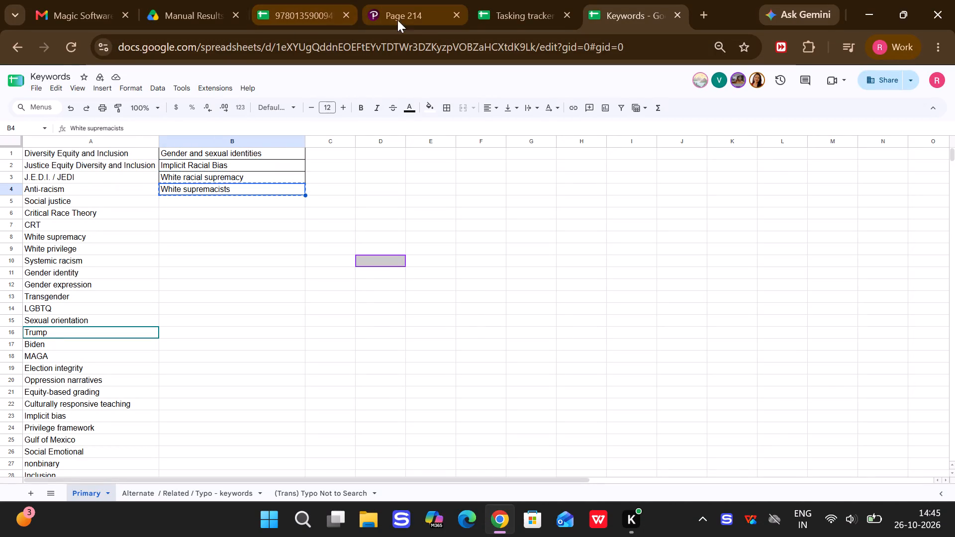
Return to the eTextbook and search it for "White supremacists" from the clipboard history.
left_click(414, 28)
left_click(159, 132)
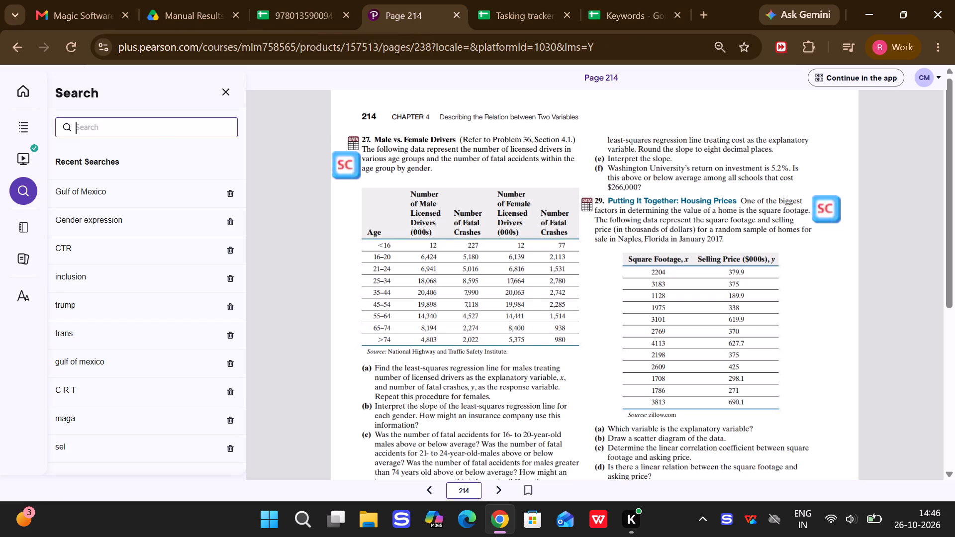
key("super+v")
left_click(174, 259)
key("ctrl+v")
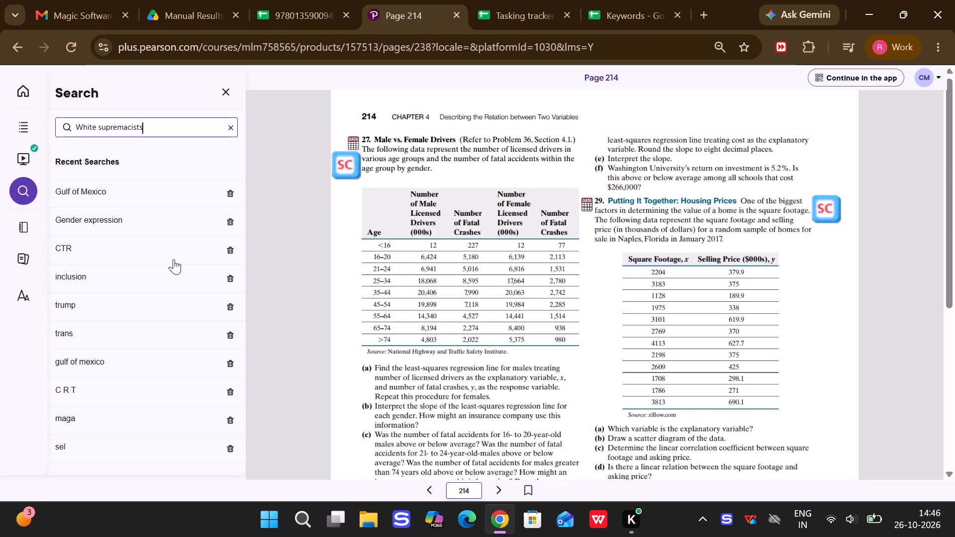
key("Return")
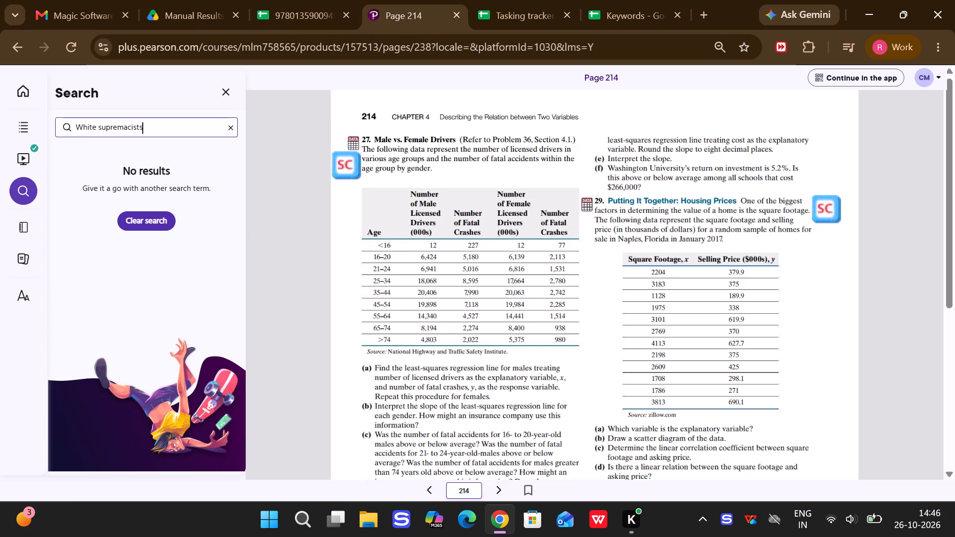
Replace the search term with "White racial supremacy" from the clipboard history and search the eTextbook for it.
left_click_drag(162, 127, 71, 132)
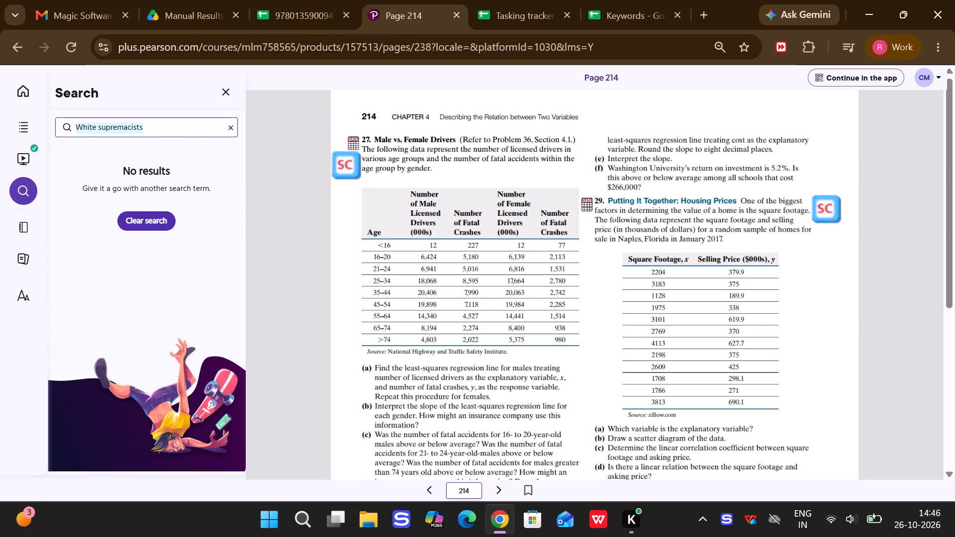
left_click_drag(71, 132, 71, 131)
key("super+v")
left_click(155, 324)
key("ctrl+v")
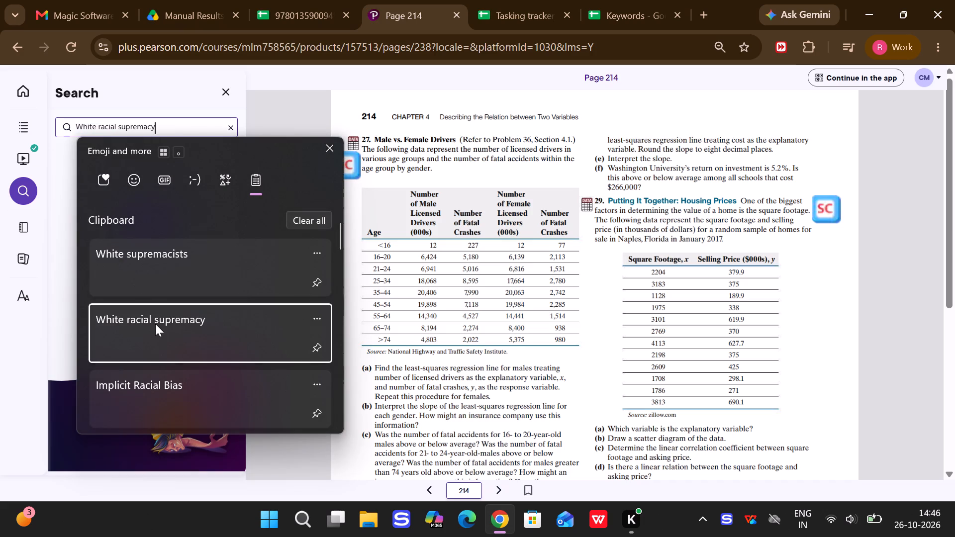
key("Return")
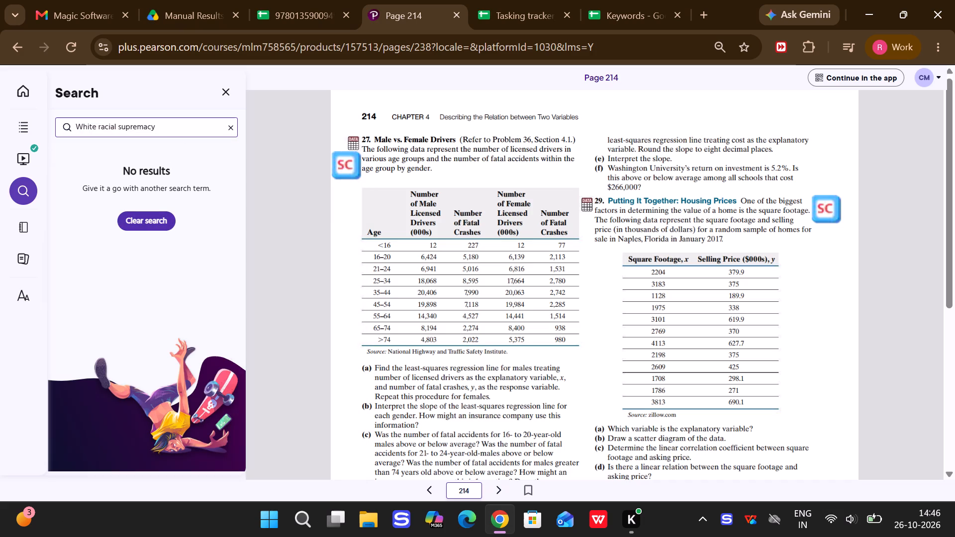
Replace the search term with "Implicit Racial Bias" from the clipboard history and search the eTextbook for it.
left_click_drag(172, 128, 36, 127)
key("super+v")
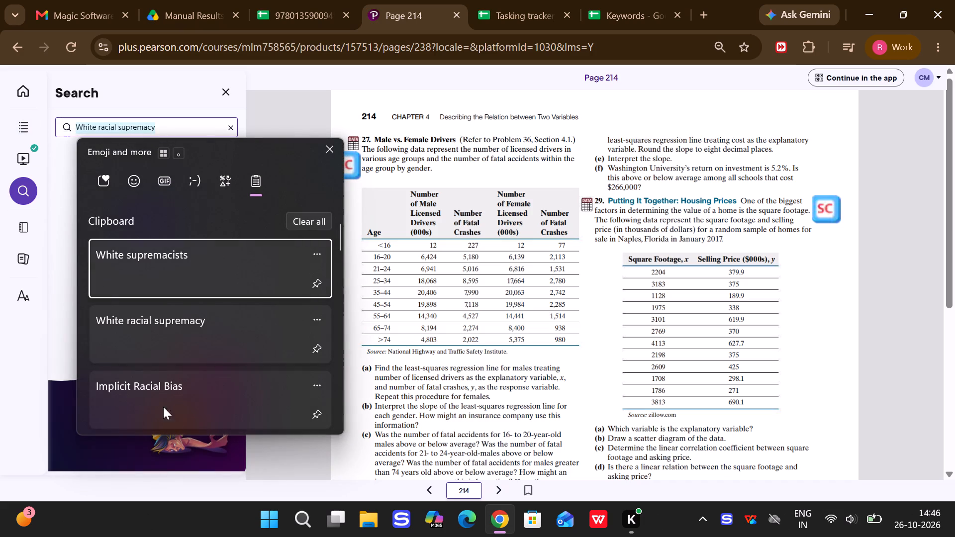
left_click(173, 419)
key("ctrl+v")
key("Return")
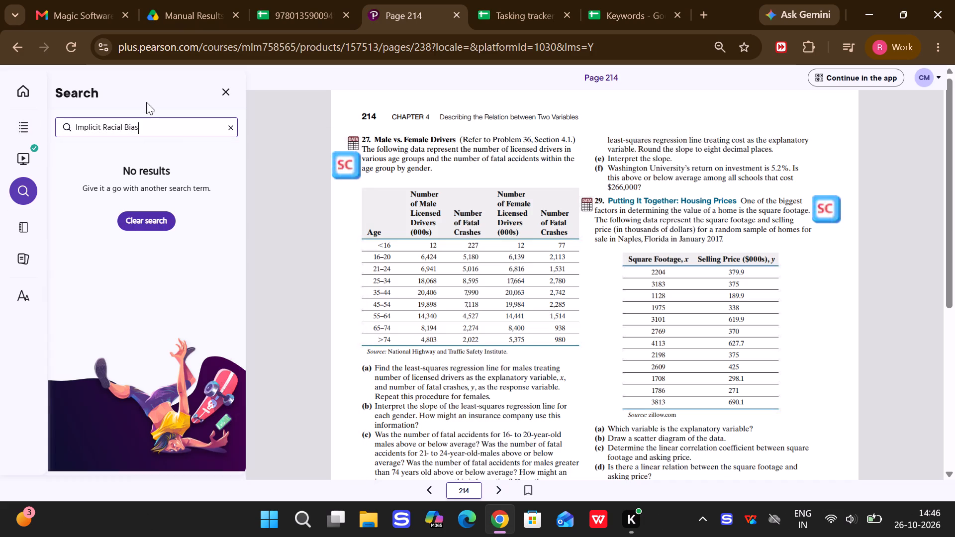
Search the eTextbook for "Gender and sexual identities" from the clipboard history, then clear the search term.
left_click_drag(155, 121, 2, 131)
left_click_drag(147, 131, 48, 127)
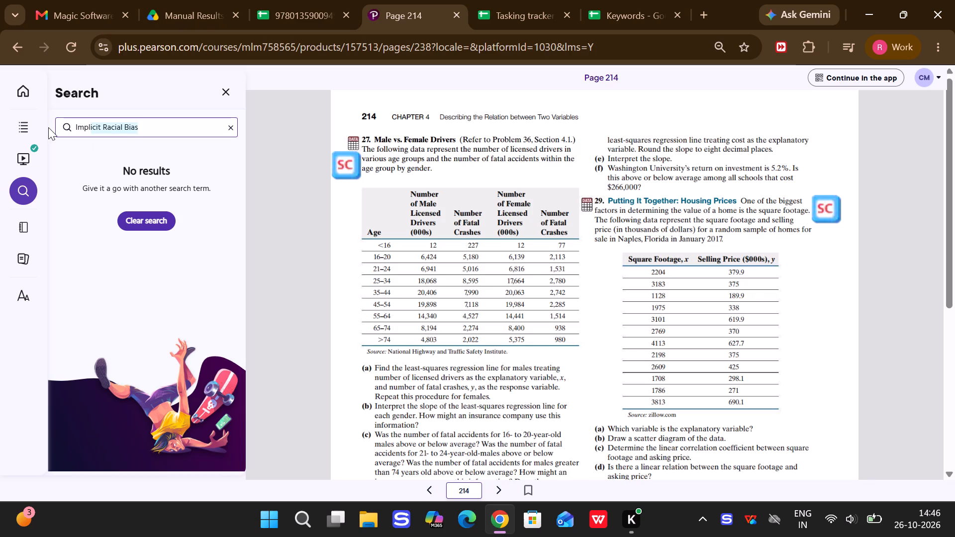
key("super+v")
scroll(177, 346, "down", 2)
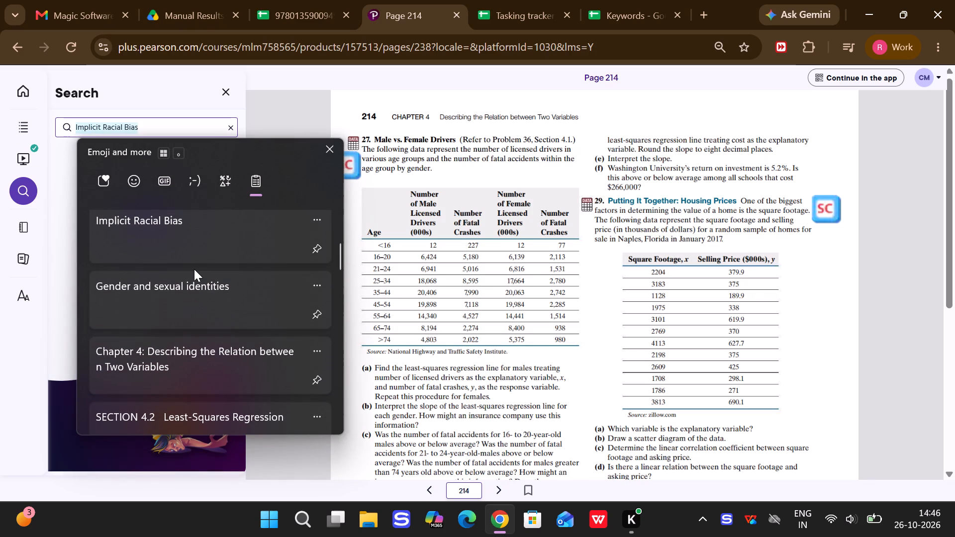
left_click(194, 269)
left_click(200, 277)
key("ctrl+v")
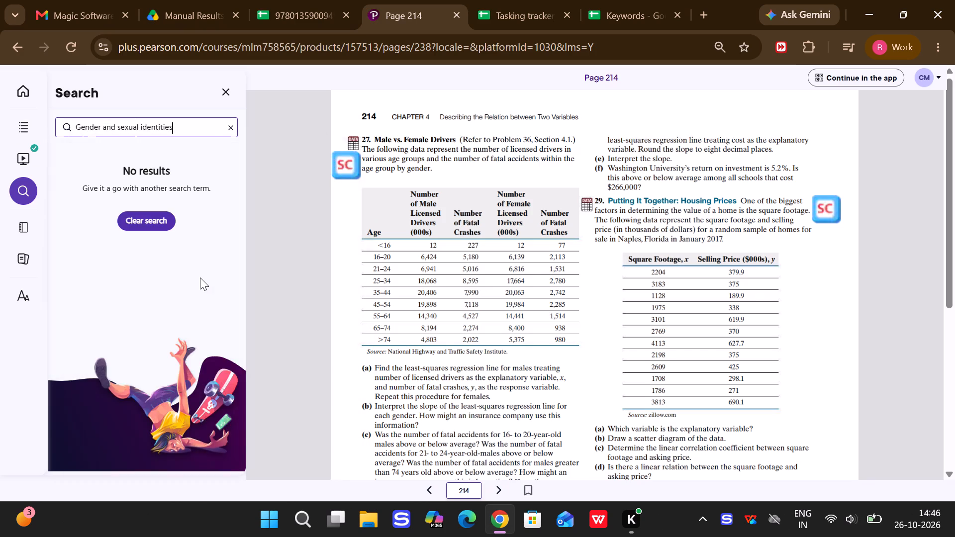
key("Return")
left_click(230, 128)
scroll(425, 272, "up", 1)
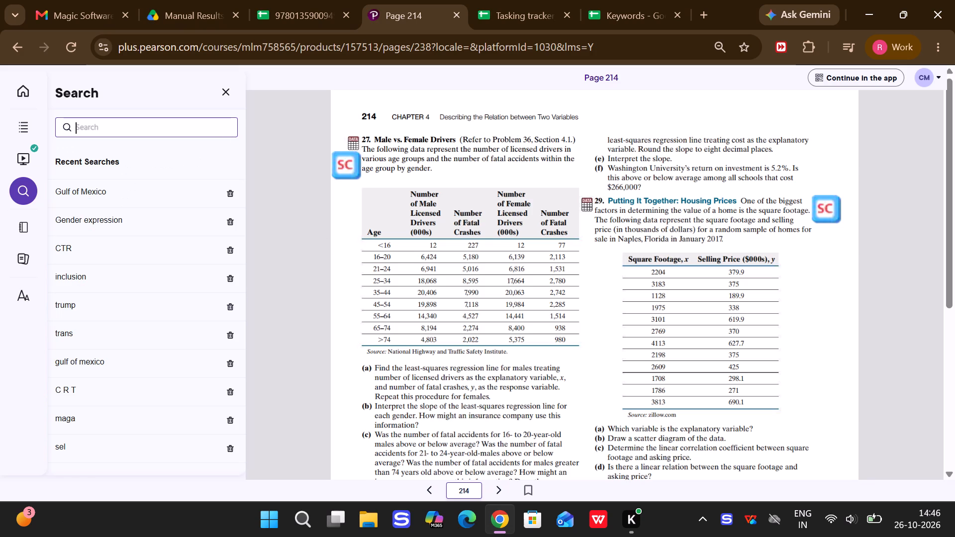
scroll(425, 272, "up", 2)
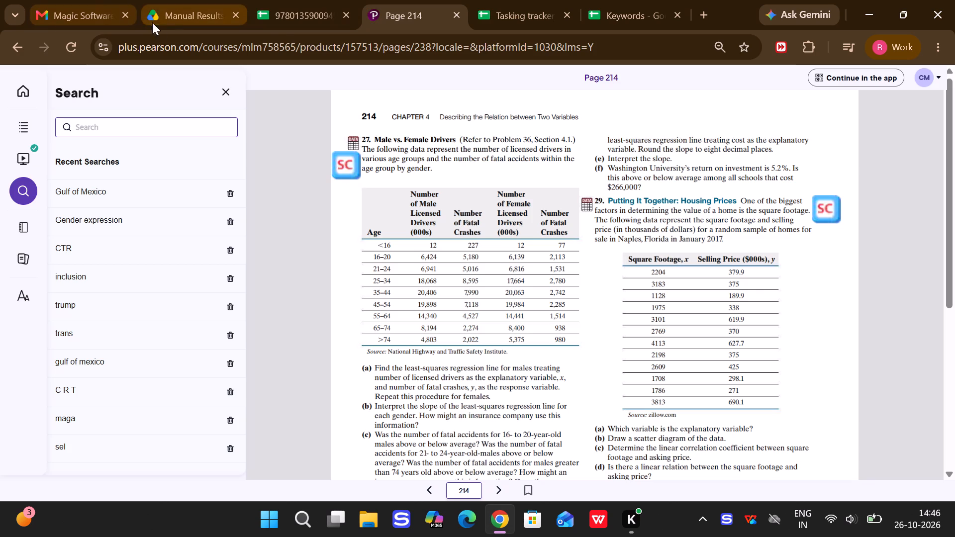
Switch to the Sullivan Statistics results spreadsheet and review the logged keyword rows down to the last entry.
left_click(282, 21)
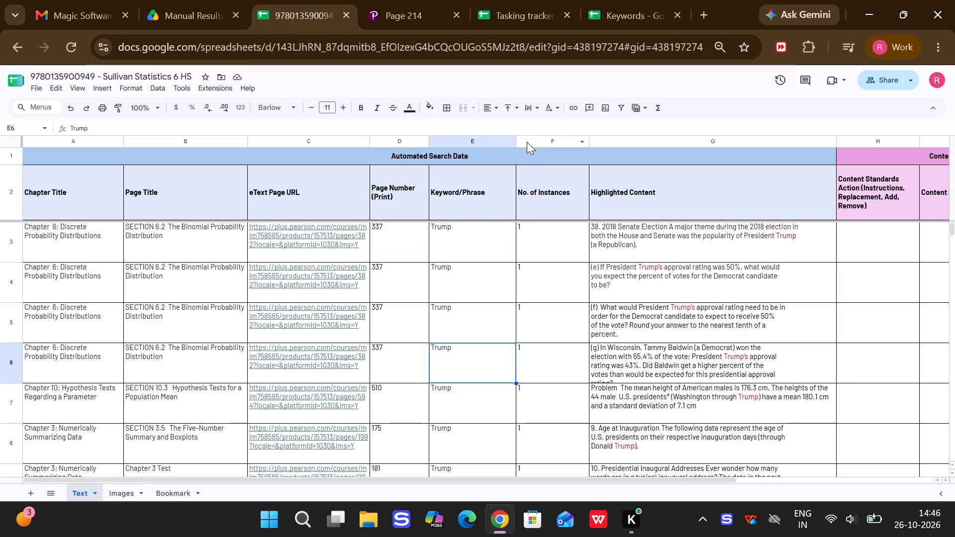
left_click(527, 145)
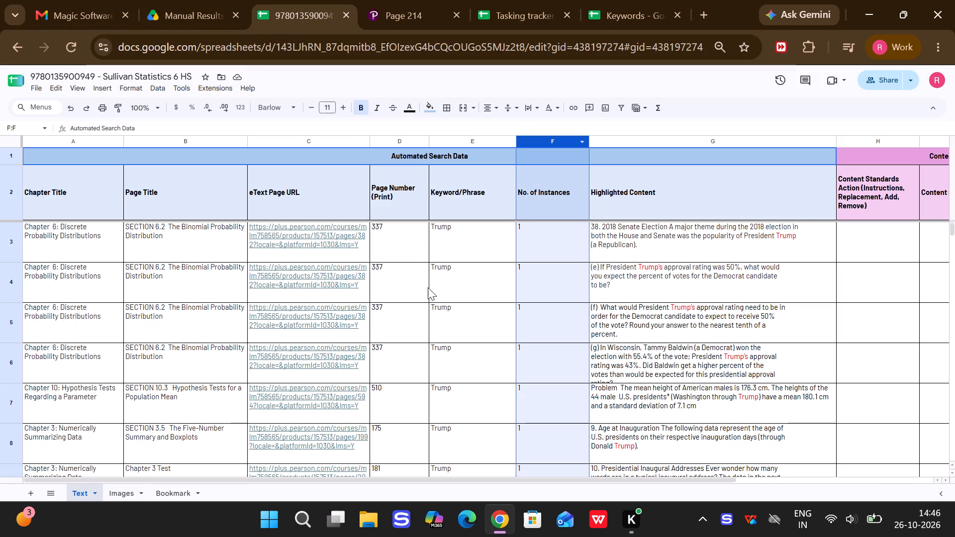
left_click(428, 287)
scroll(428, 287, "down", 3)
scroll(428, 287, "up", 1)
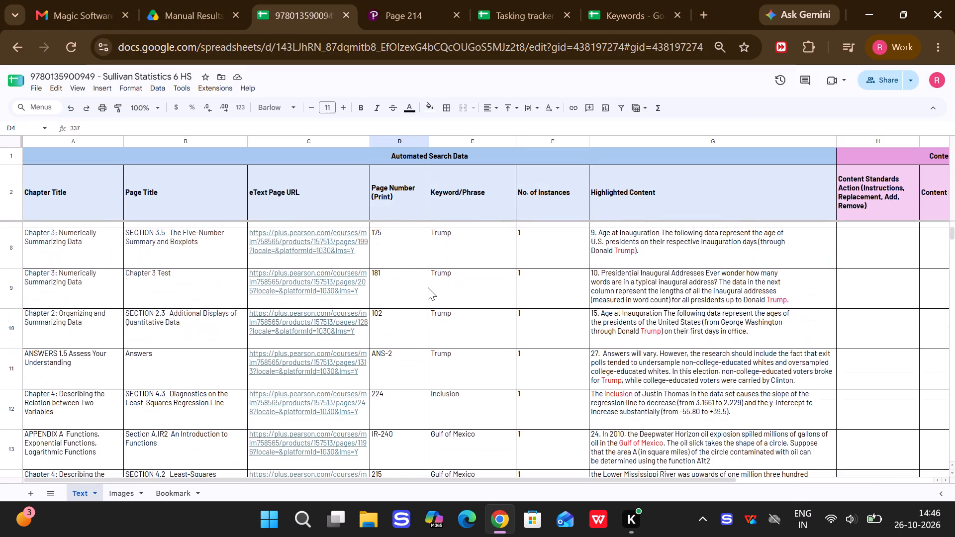
scroll(428, 287, "down", 1)
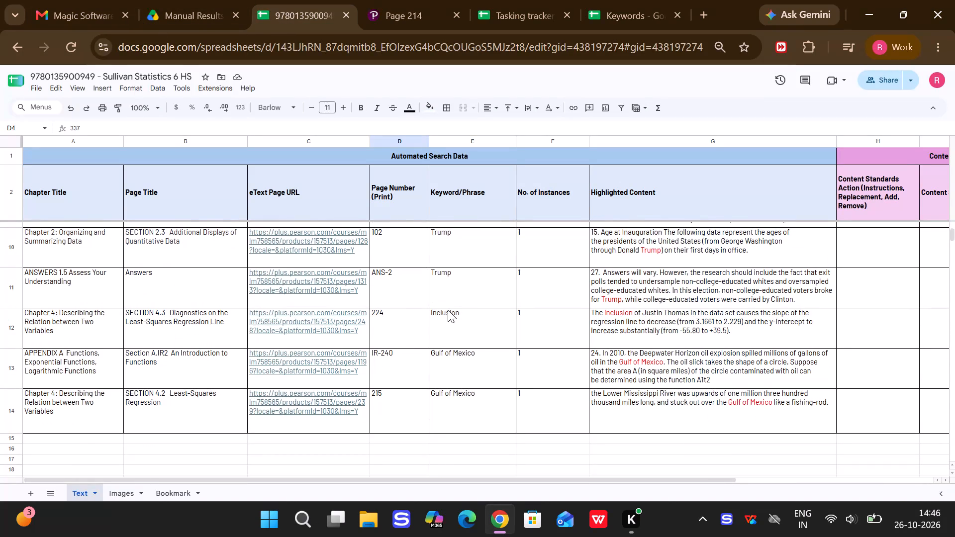
Review the earlier keyword rows on the Text sheet, then check the entries on the Images sheet.
scroll(448, 310, "up", 4)
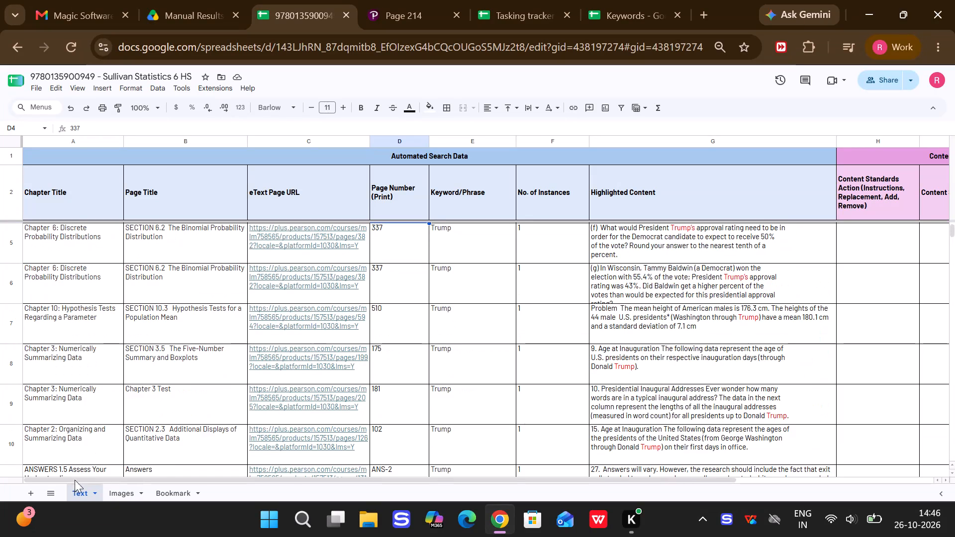
left_click(111, 496)
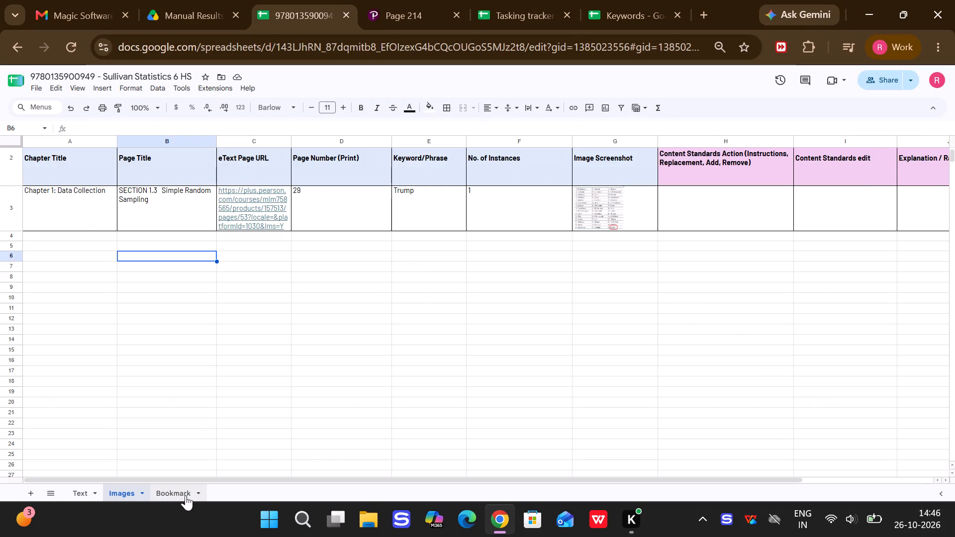
Switch to the eTextbook, open its table of contents, and expand Chapter 1: Data Collection to examine its sections.
left_click(428, 9)
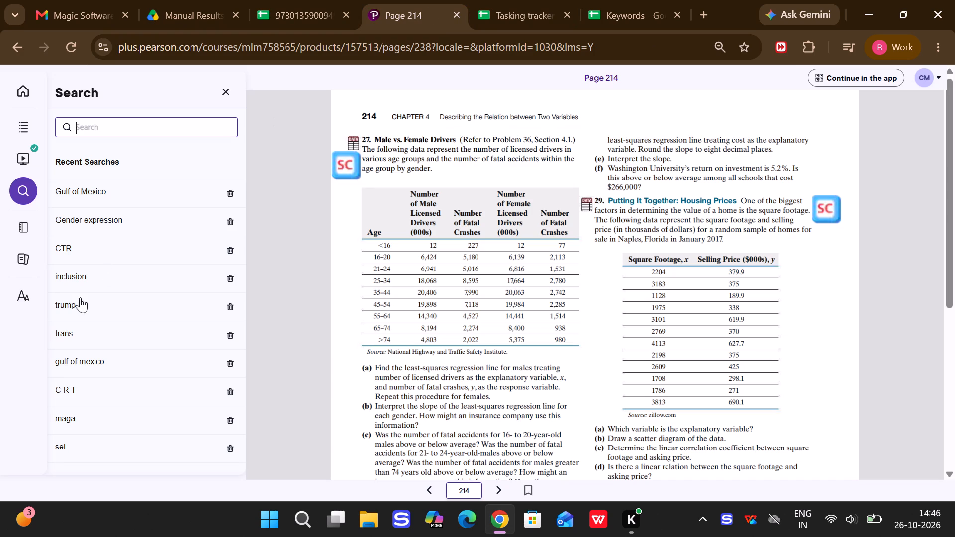
left_click(21, 131)
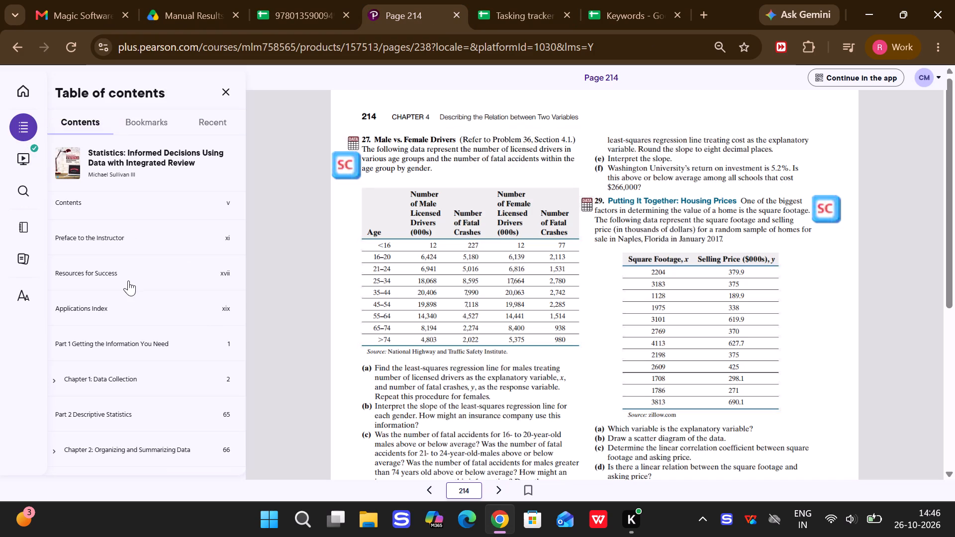
scroll(131, 283, "down", 2)
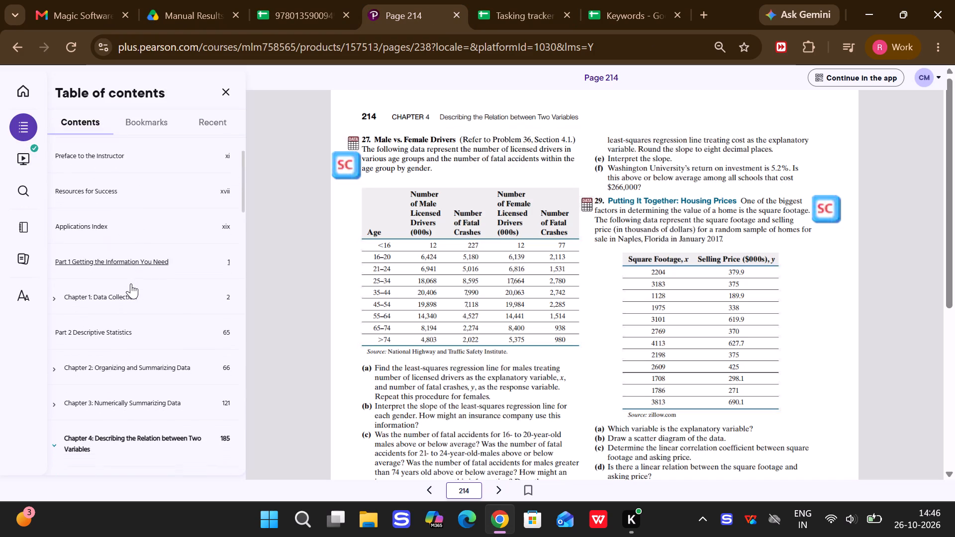
scroll(131, 283, "down", 1)
left_click(55, 268)
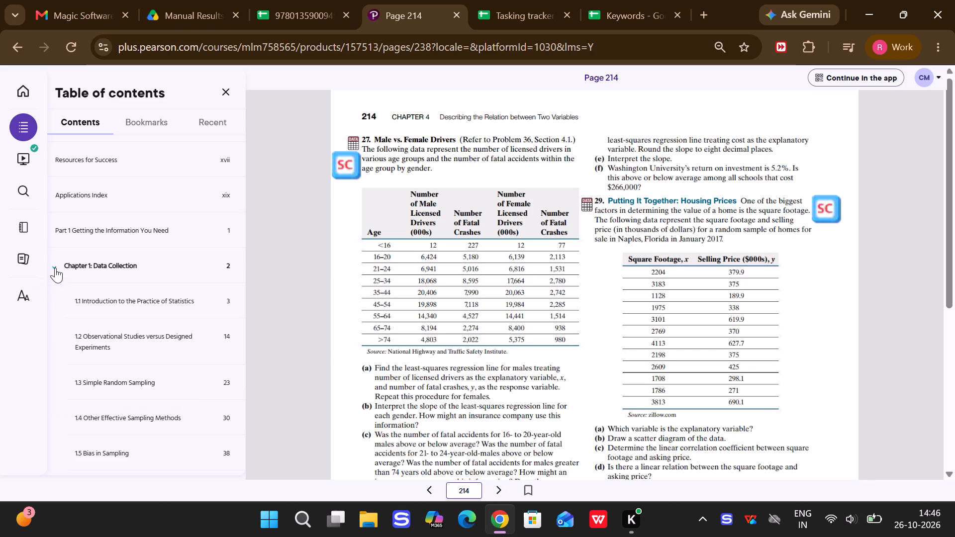
scroll(110, 304, "down", 1)
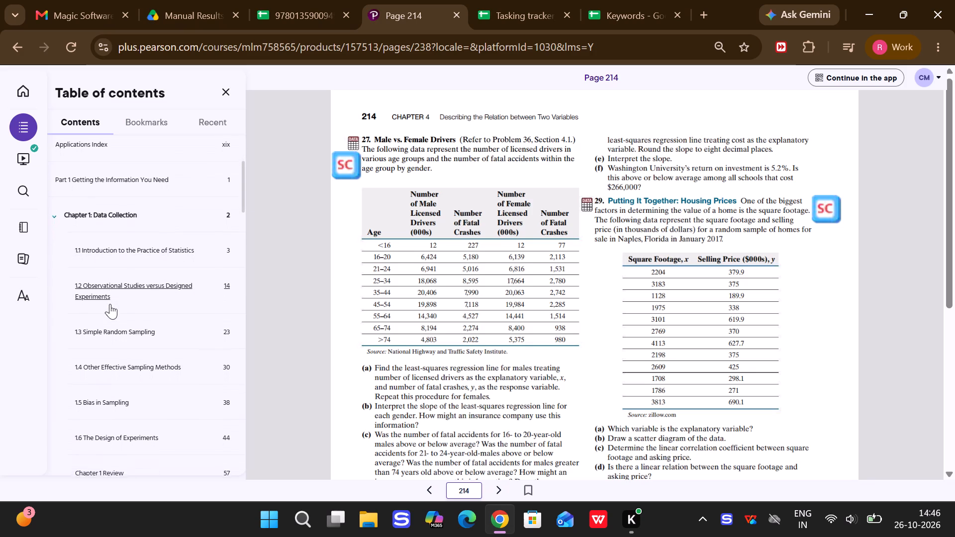
scroll(110, 304, "down", 3)
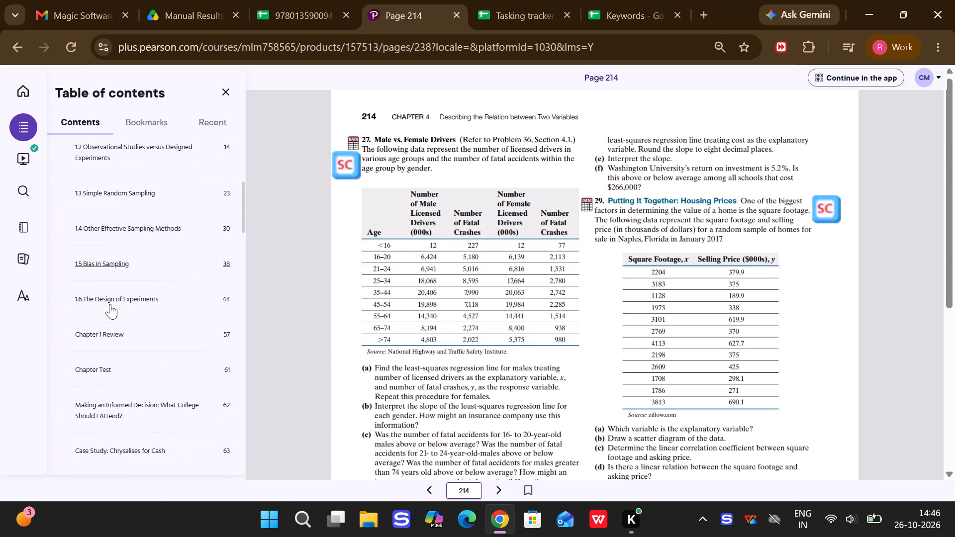
scroll(110, 304, "down", 2)
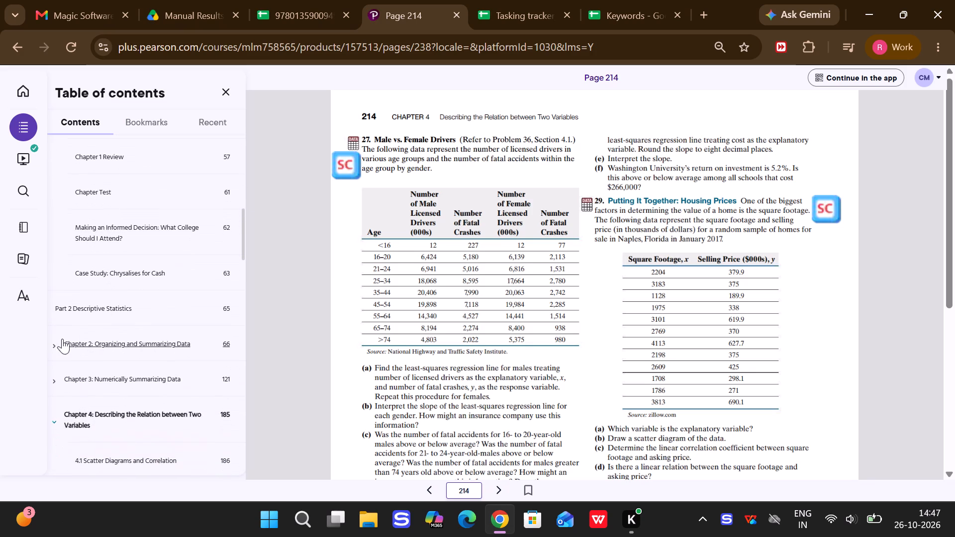
Expand Chapters 2 and 3 in the table of contents and examine the section listings through the end of Chapter 4.
left_click(56, 344)
scroll(98, 360, "down", 1)
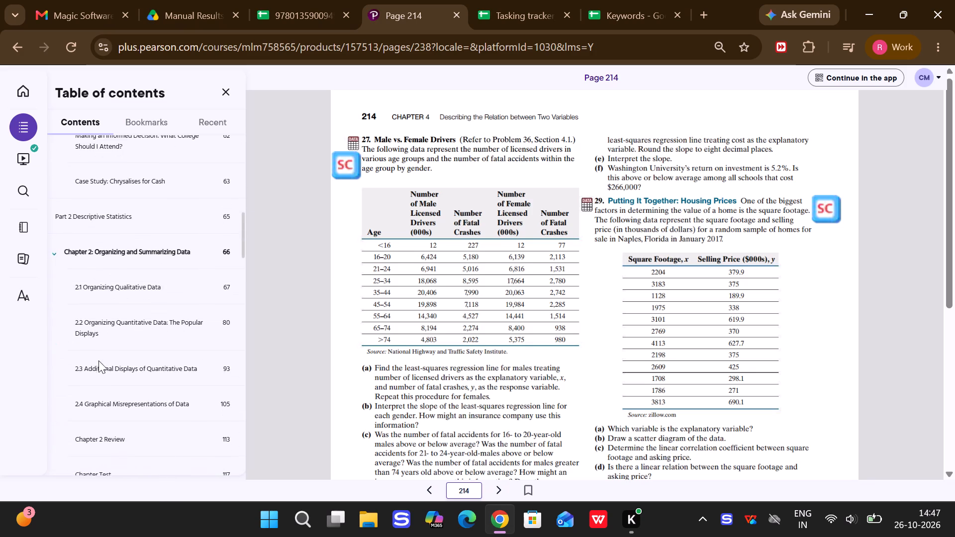
scroll(98, 360, "down", 2)
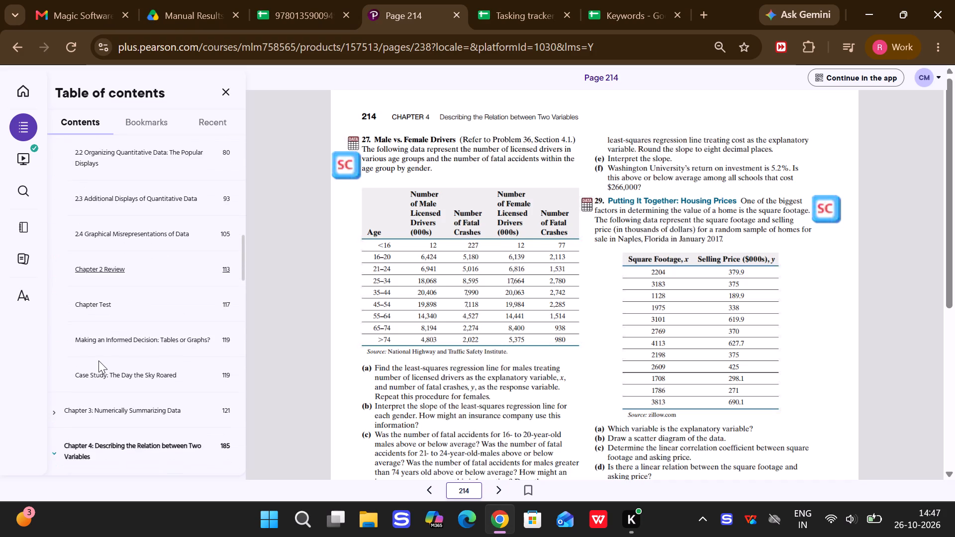
scroll(98, 360, "down", 1)
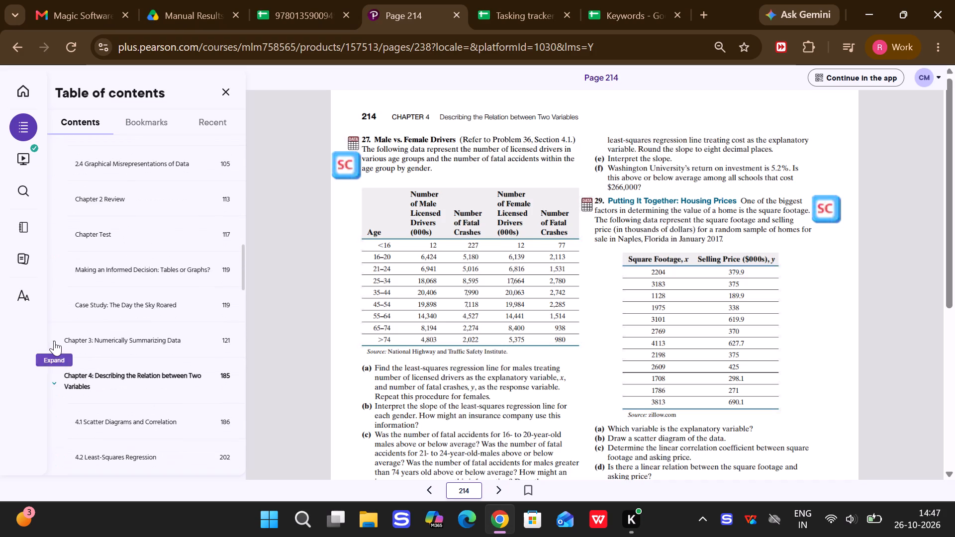
left_click(55, 341)
scroll(137, 377, "down", 2)
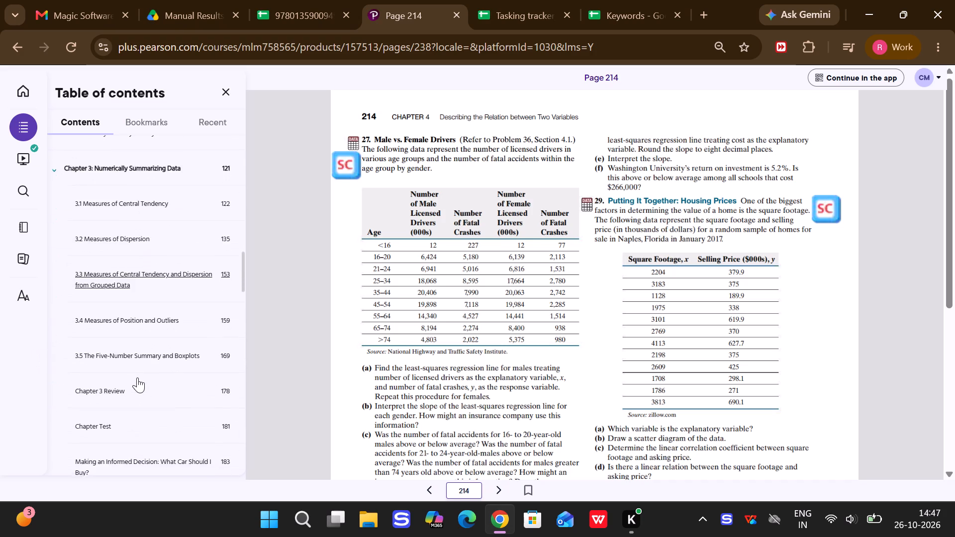
scroll(137, 377, "down", 3)
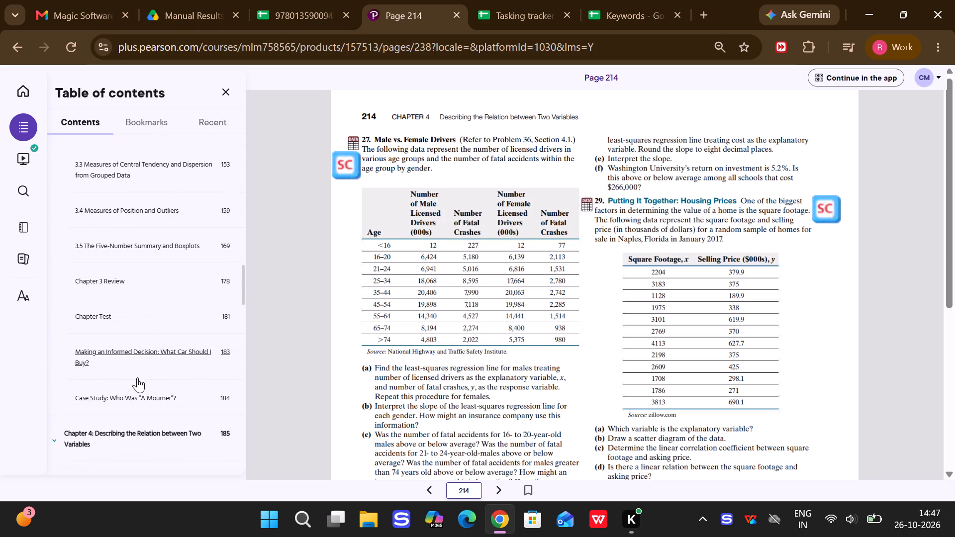
scroll(137, 377, "down", 2)
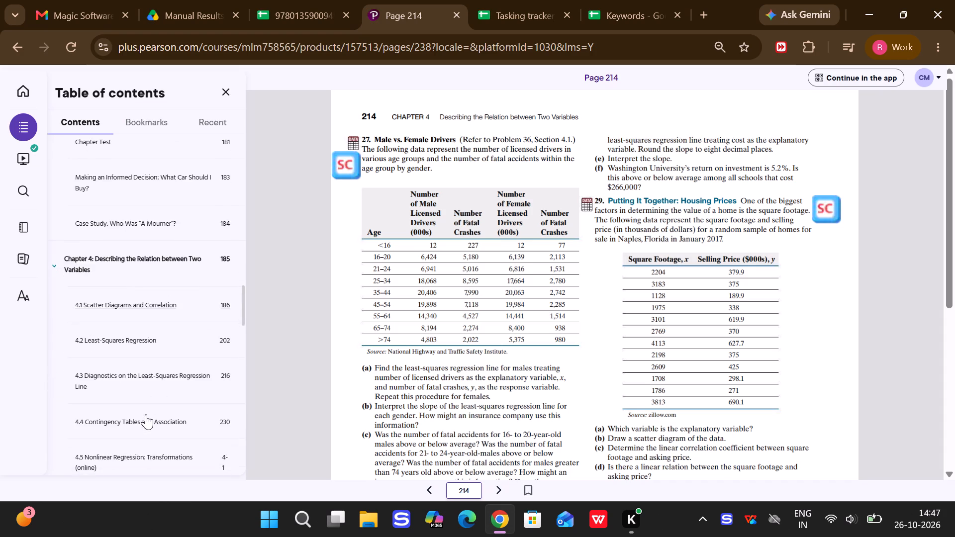
scroll(146, 414, "down", 3)
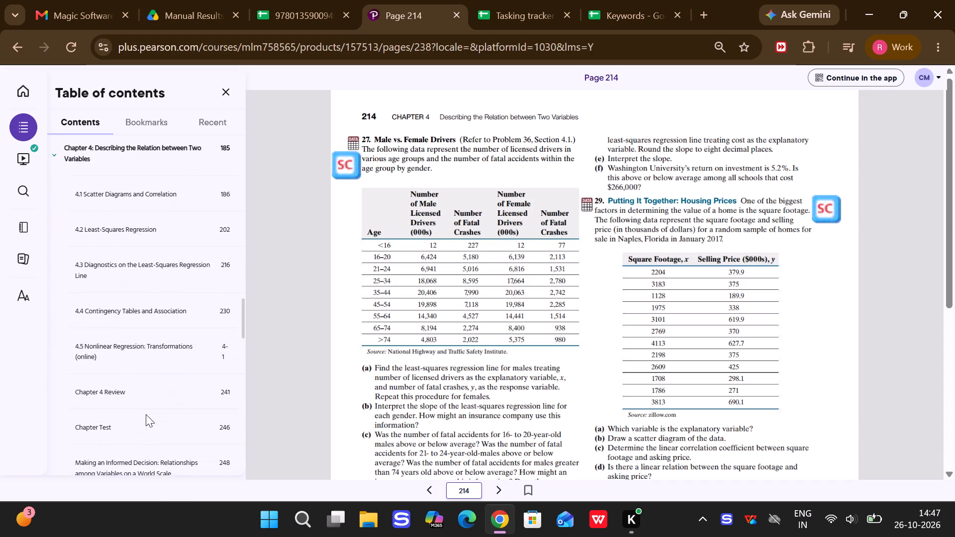
scroll(146, 414, "down", 3)
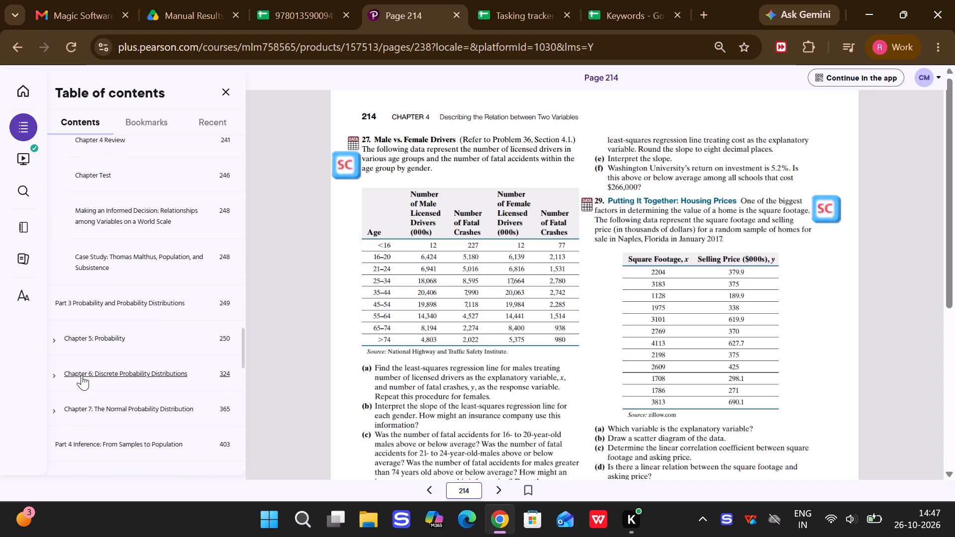
Expand Chapter 5: Probability and Chapter 6: Discrete Probability Distributions in the table of contents and examine their sections.
left_click(53, 340)
scroll(127, 353, "down", 2)
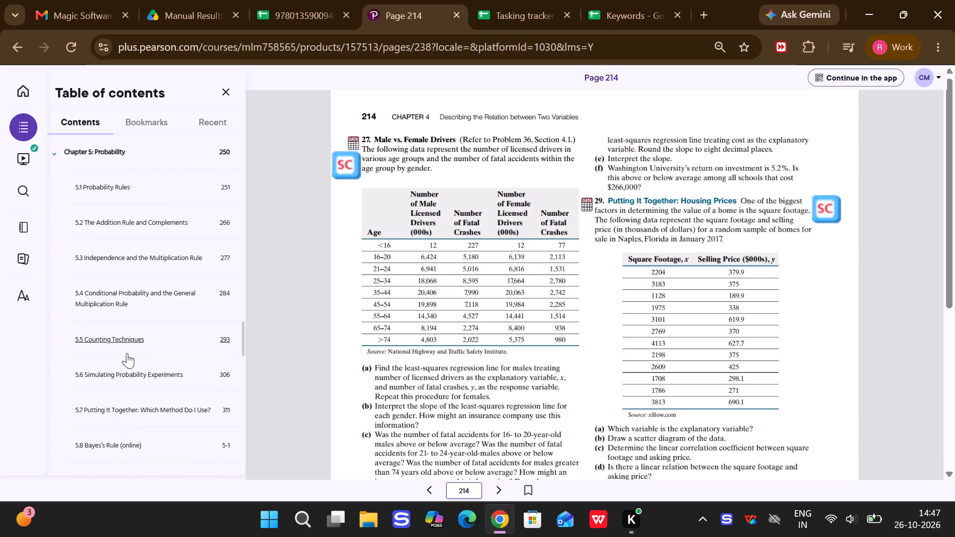
scroll(127, 353, "down", 3)
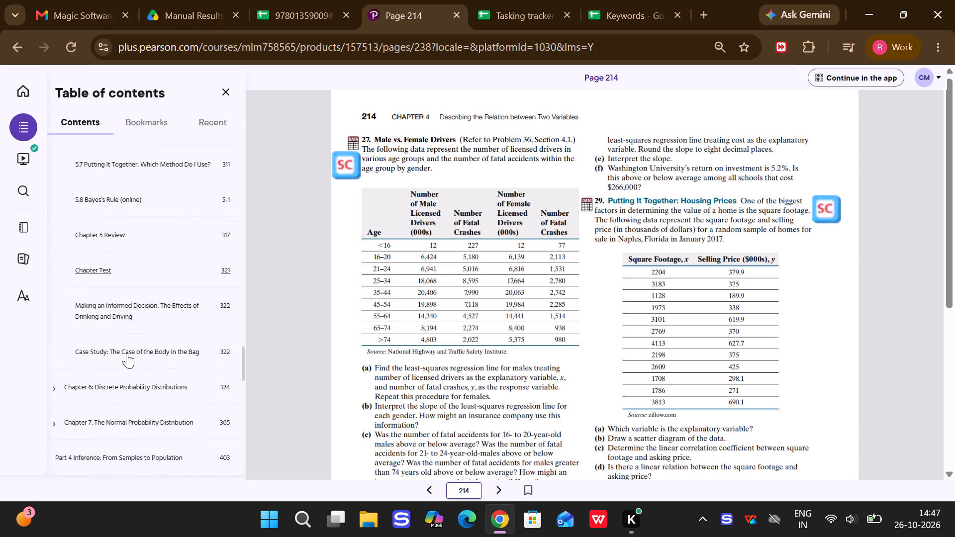
scroll(127, 353, "down", 2)
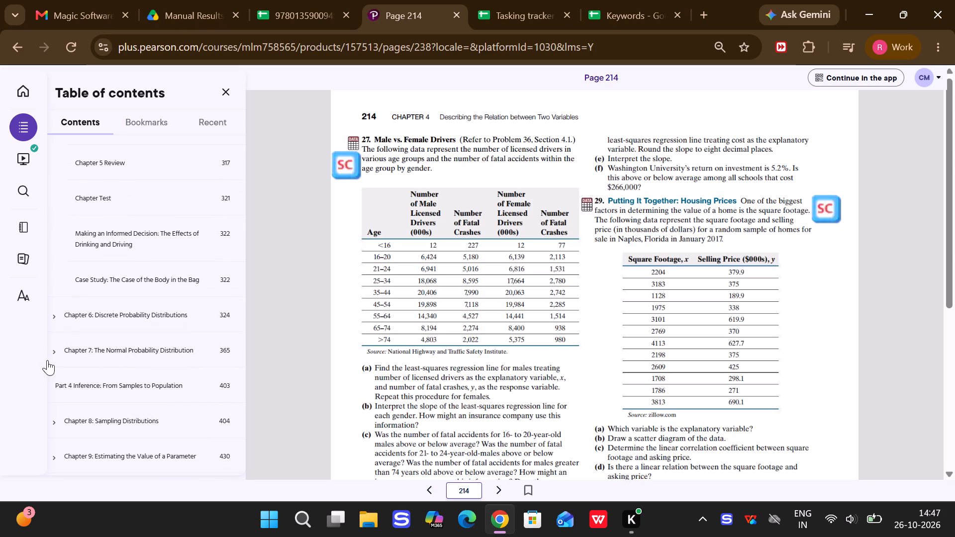
left_click(54, 318)
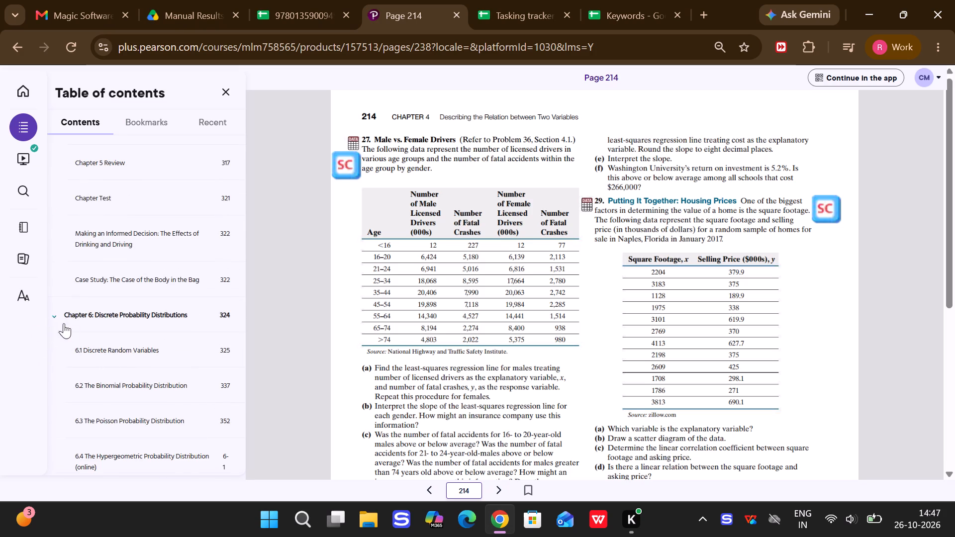
scroll(115, 363, "down", 2)
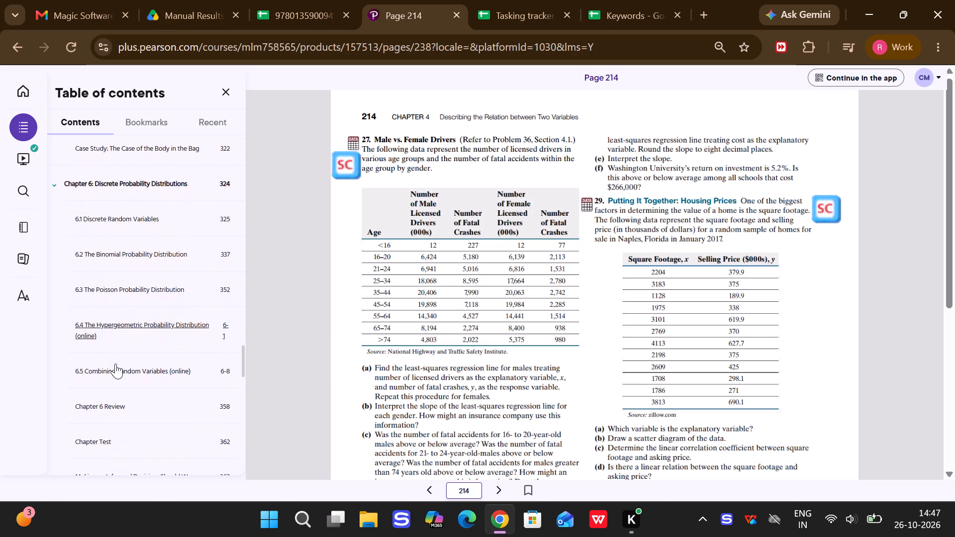
scroll(115, 363, "down", 4)
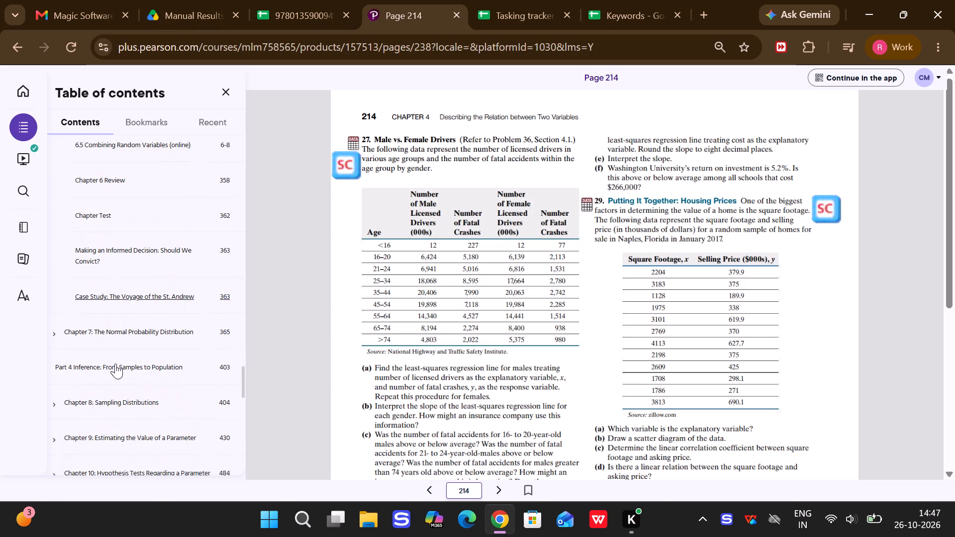
scroll(115, 363, "down", 1)
Expand Chapter 7: The Normal Probability Distribution and Chapter 8: Sampling Distributions in the table of contents and examine their sections.
left_click(56, 331)
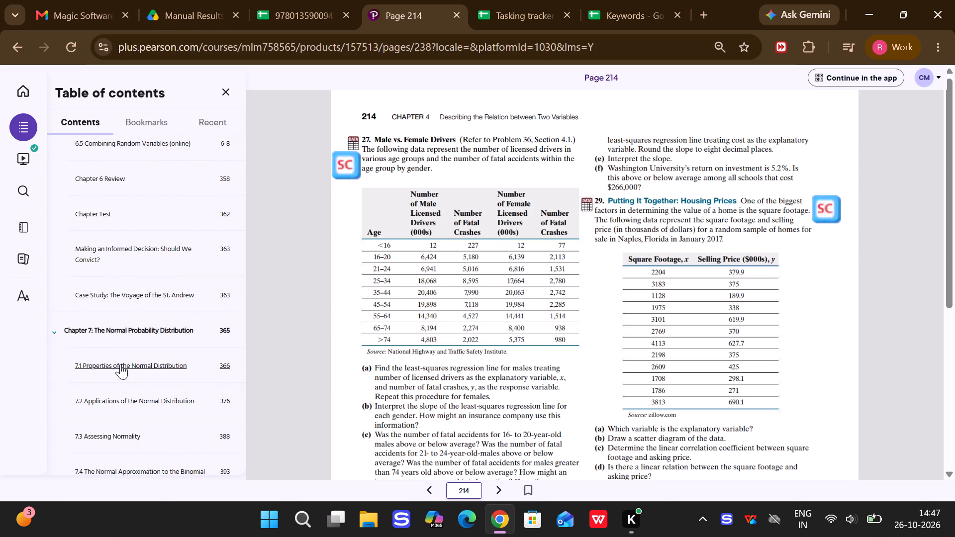
scroll(120, 364, "down", 3)
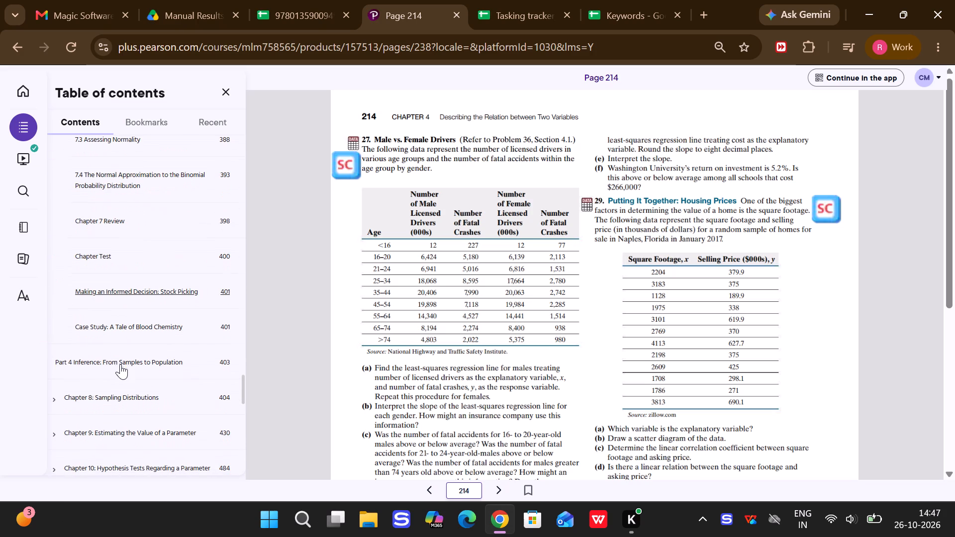
left_click(55, 401)
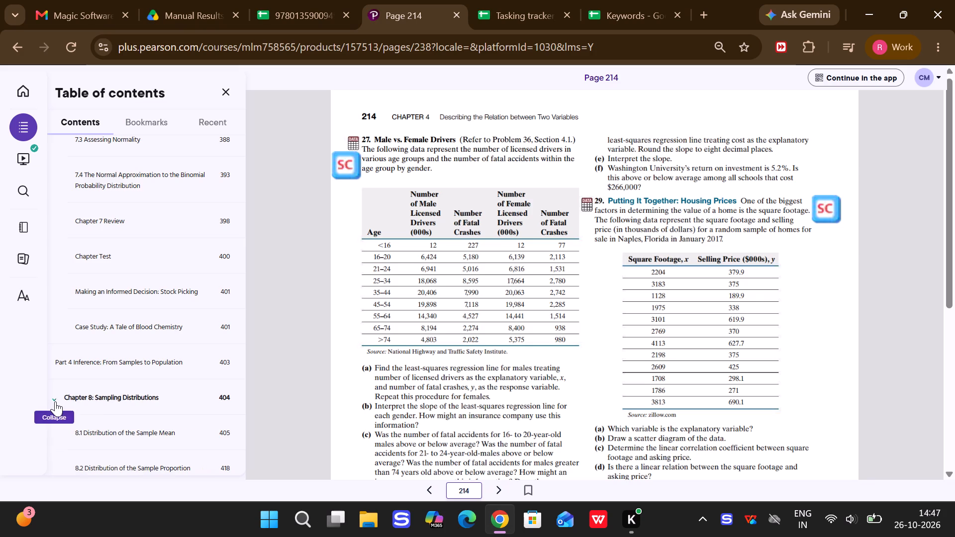
scroll(129, 408, "down", 2)
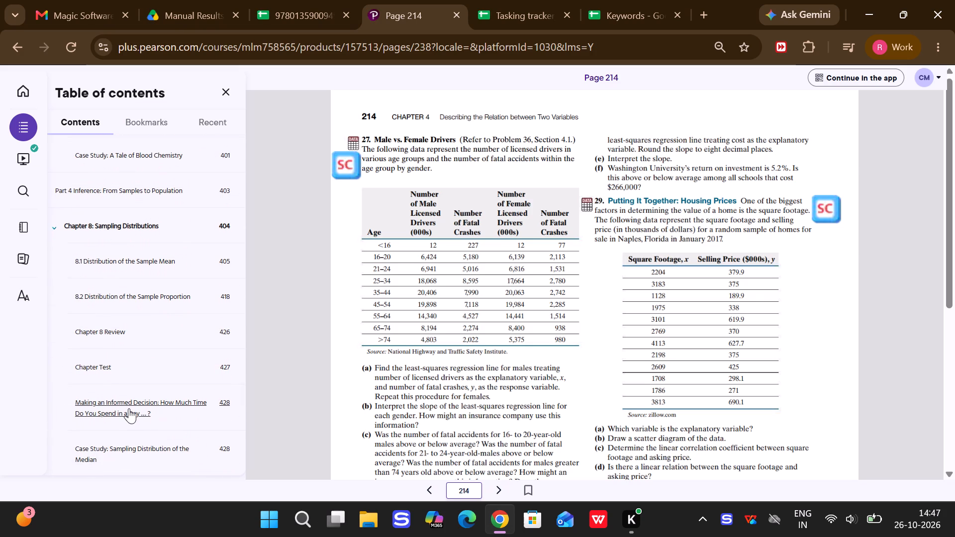
scroll(129, 408, "down", 1)
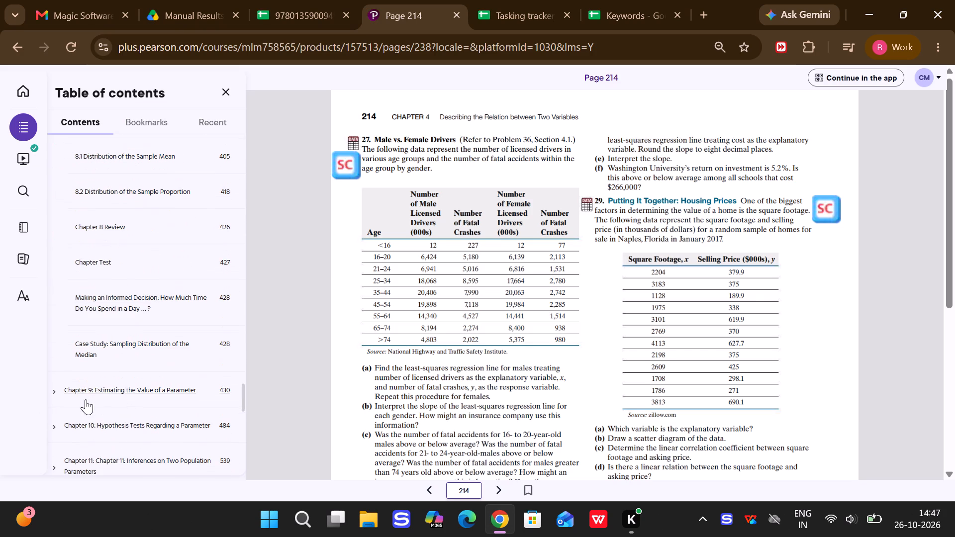
Expand Chapter 9: Estimating the Value of a Parameter and Chapter 10: Hypothesis Tests Regarding a Parameter and examine their sections.
left_click(53, 391)
scroll(133, 410, "down", 1)
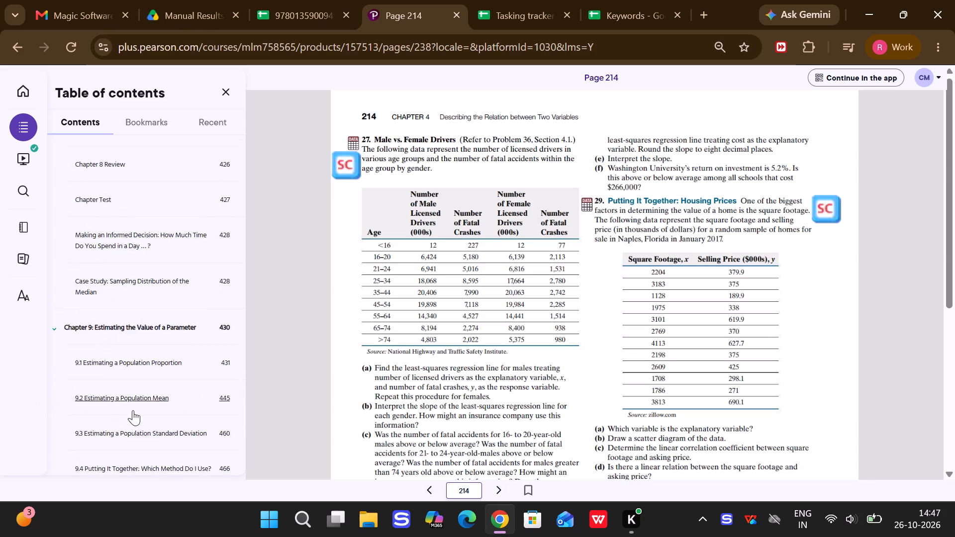
scroll(133, 410, "down", 3)
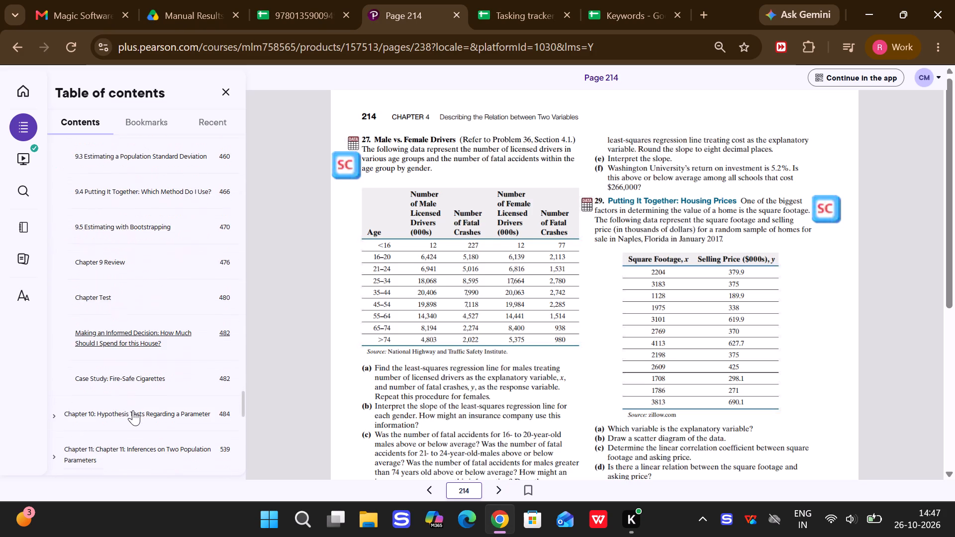
scroll(133, 410, "down", 1)
left_click(51, 409)
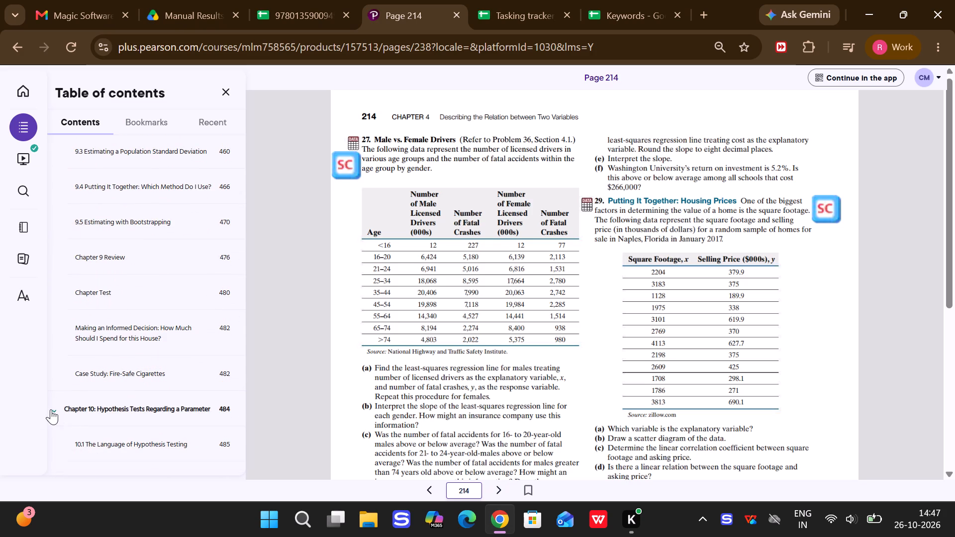
scroll(174, 407, "down", 3)
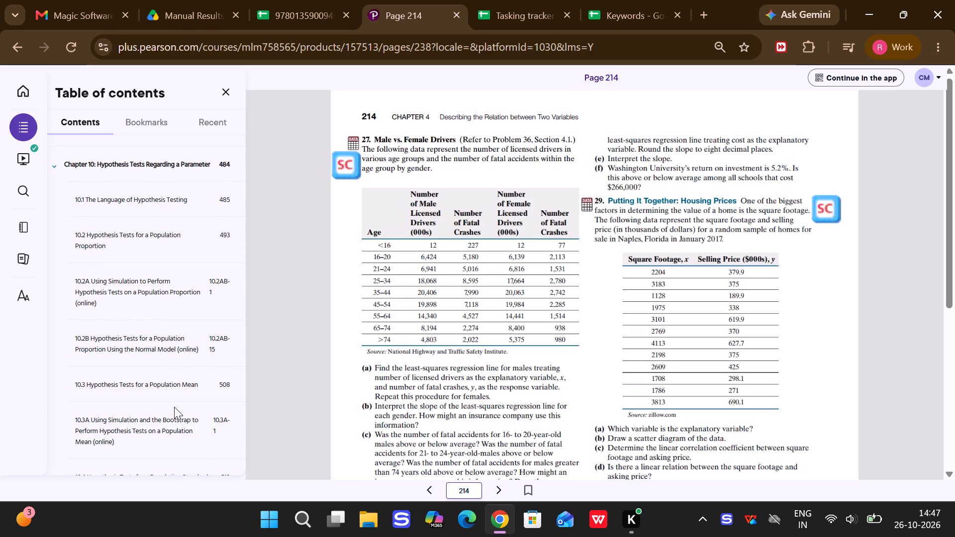
scroll(174, 407, "down", 2)
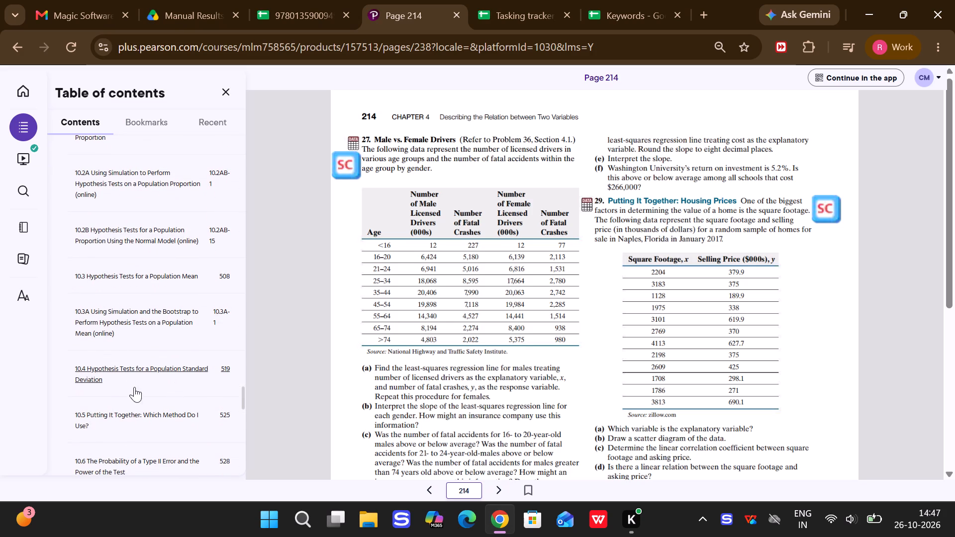
scroll(157, 392, "down", 2)
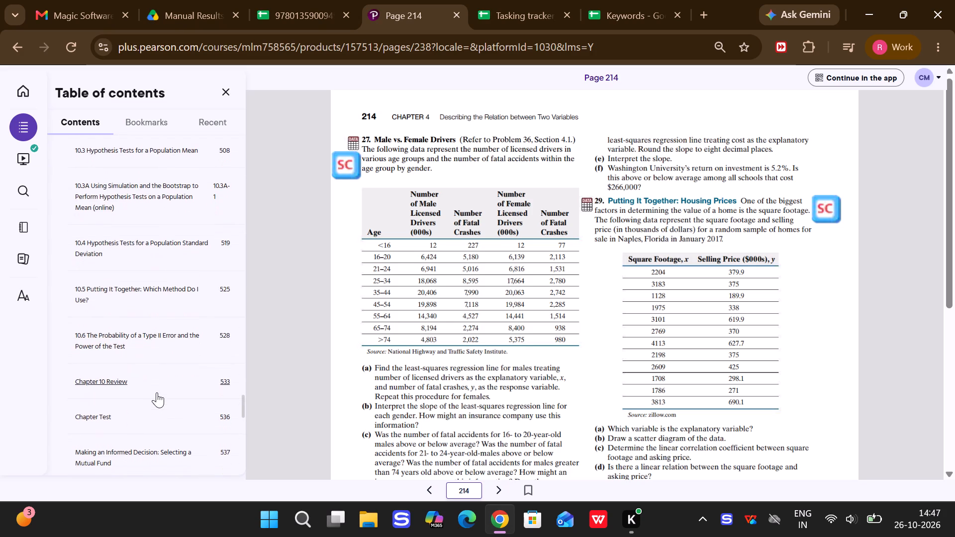
scroll(157, 392, "down", 2)
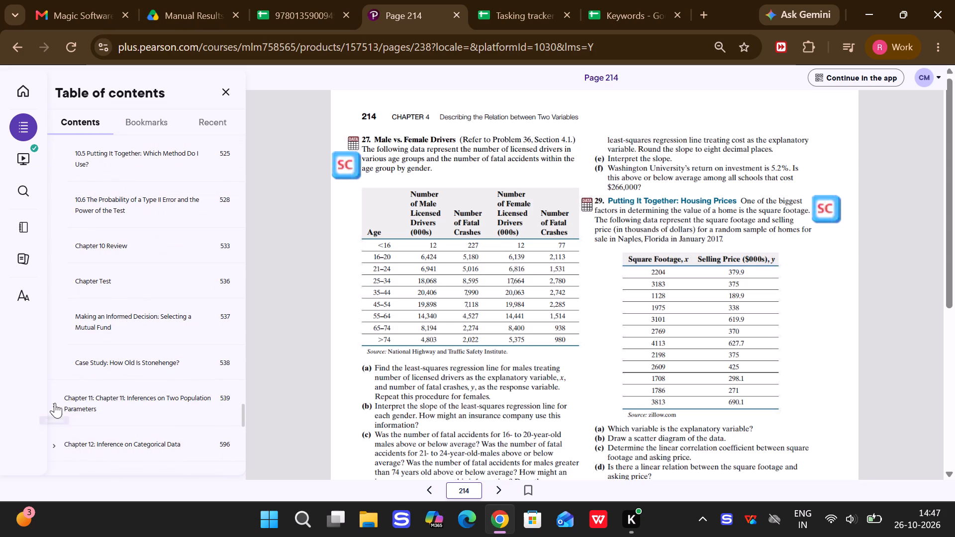
Expand Chapter 11: Inferences on Two Population Parameters and Chapter 12: Inference on Categorical Data in the table of contents and examine their sections.
left_click(55, 404)
scroll(143, 379, "down", 2)
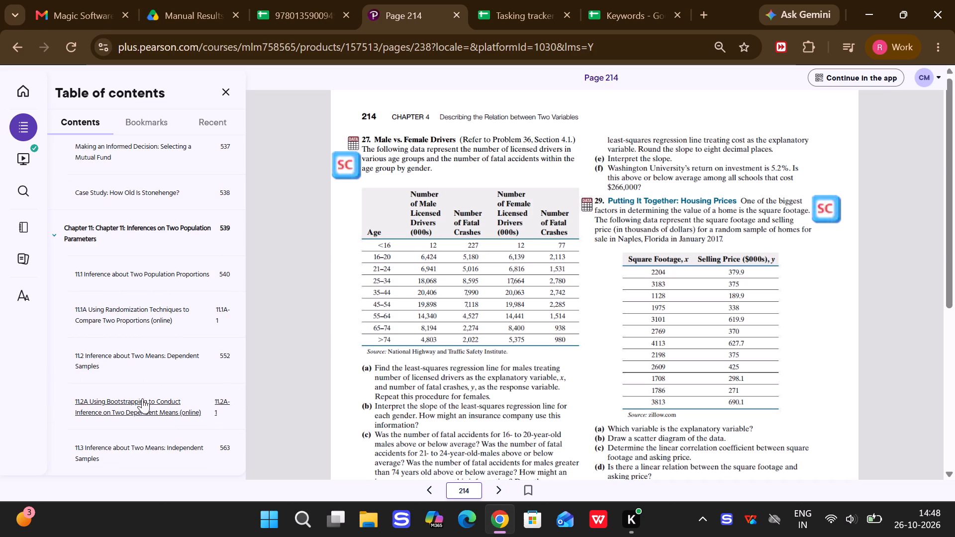
scroll(144, 408, "down", 4)
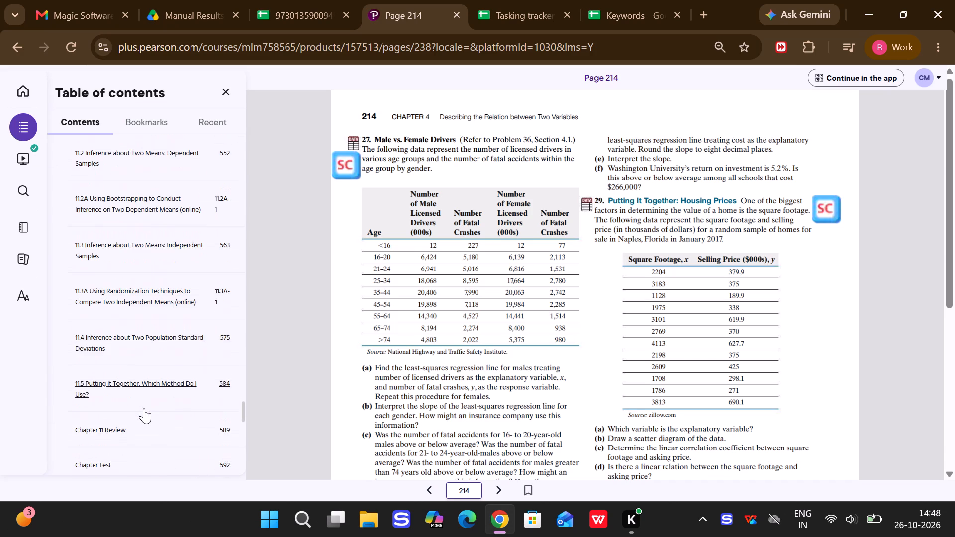
scroll(144, 408, "down", 3)
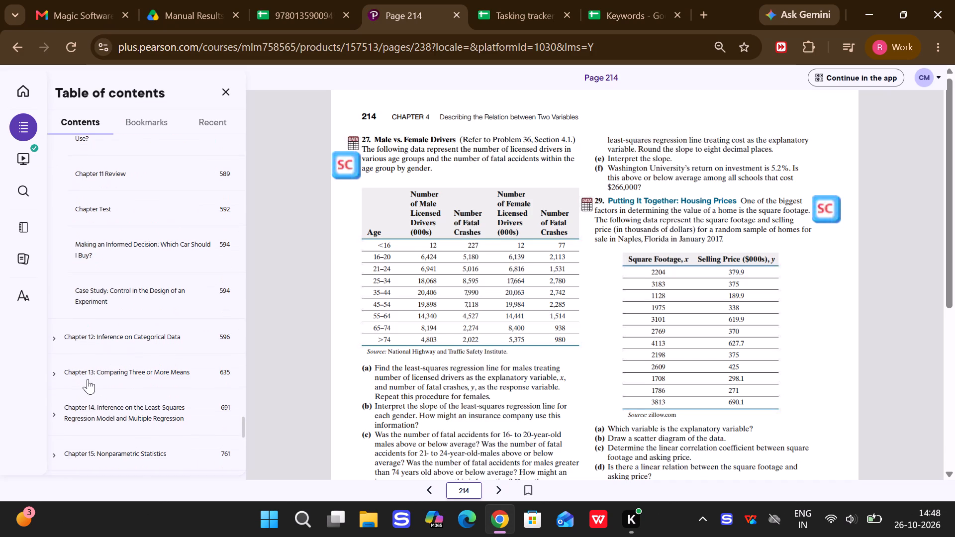
left_click(54, 338)
scroll(152, 374, "down", 1)
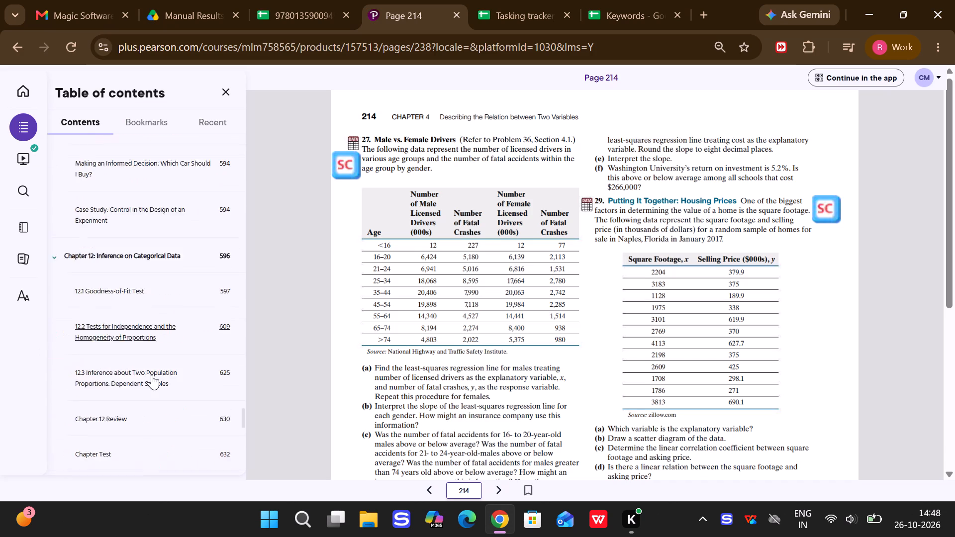
scroll(152, 374, "down", 2)
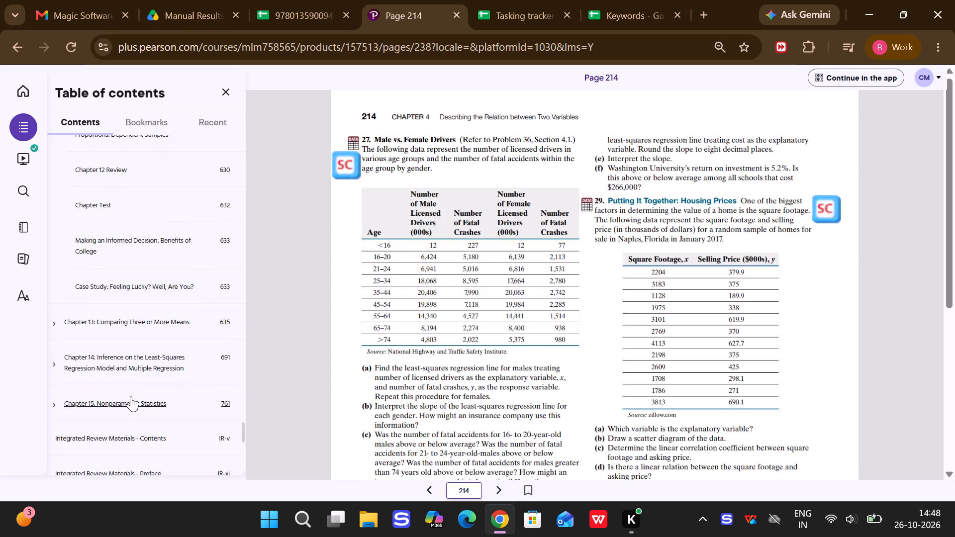
Expand Chapter 13: Comparing Three or More Means and Chapter 14: Inference on the Least-Squares Regression Model and Multiple Regression and examine their sections.
scroll(131, 396, "down", 2)
left_click(54, 265)
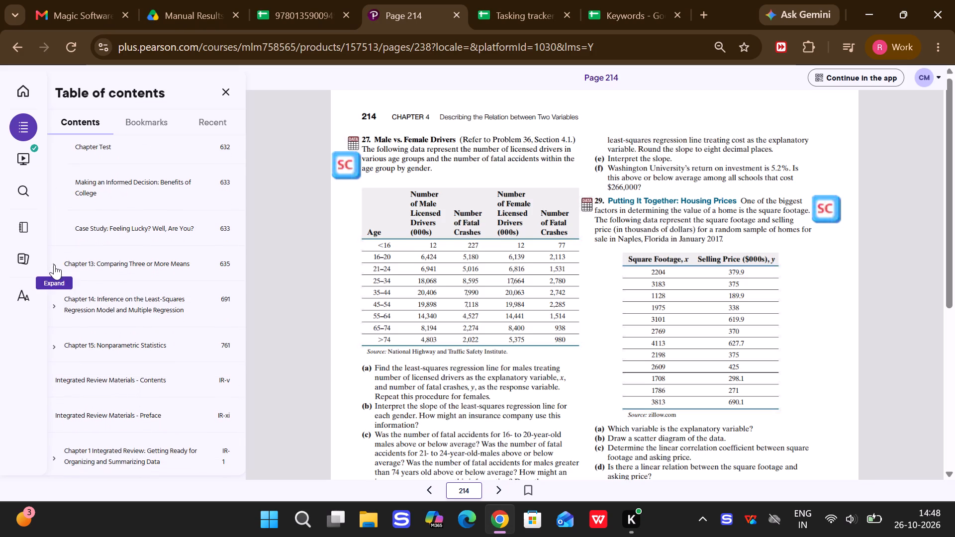
scroll(150, 383, "down", 1)
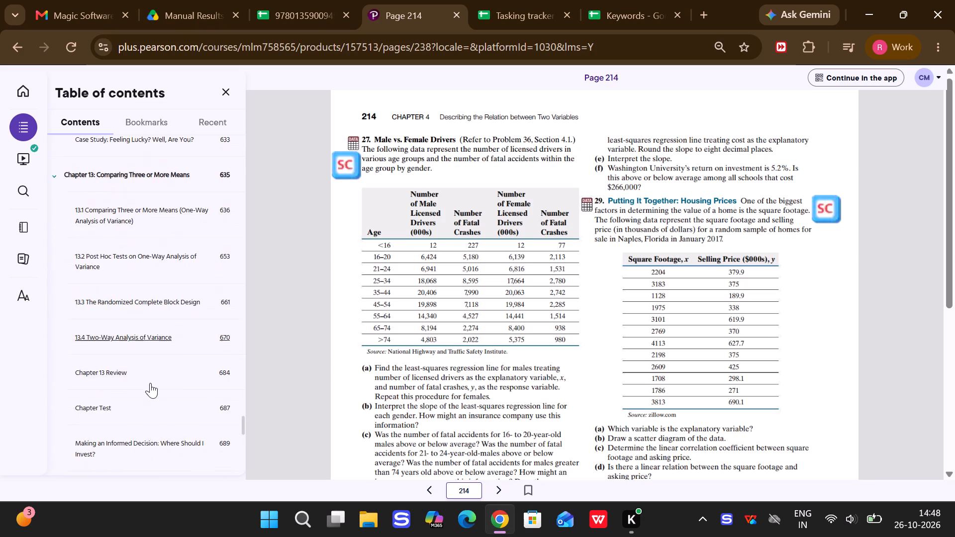
scroll(150, 383, "down", 2)
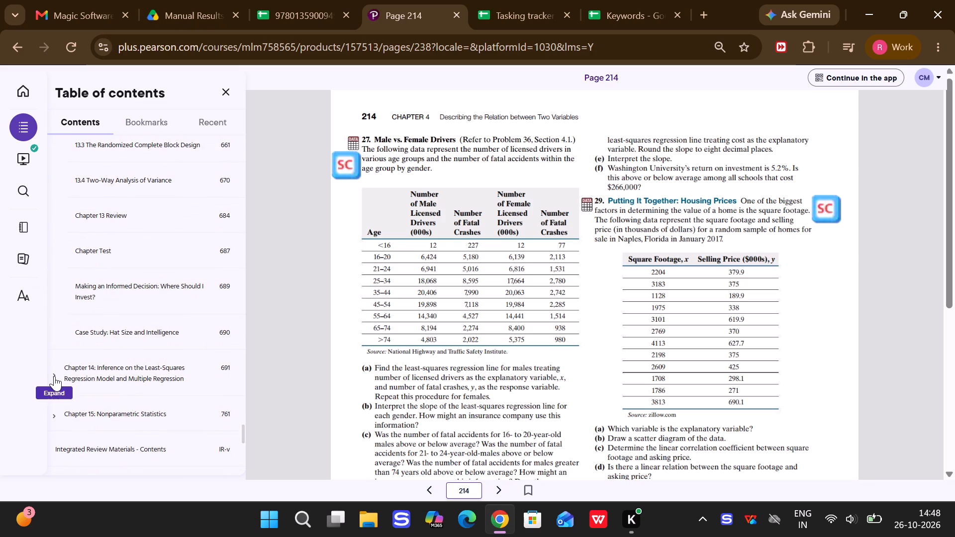
left_click(54, 376)
scroll(119, 378, "down", 2)
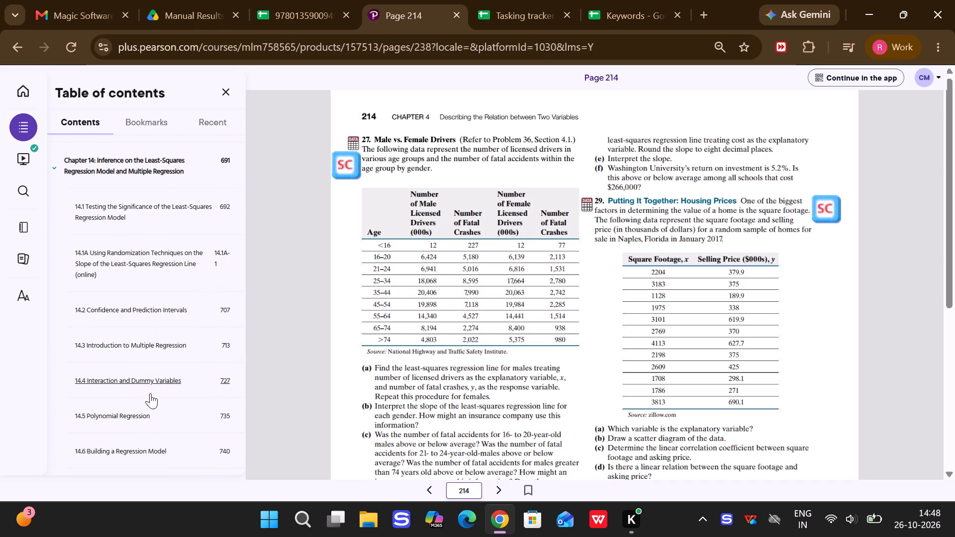
scroll(150, 415, "down", 4)
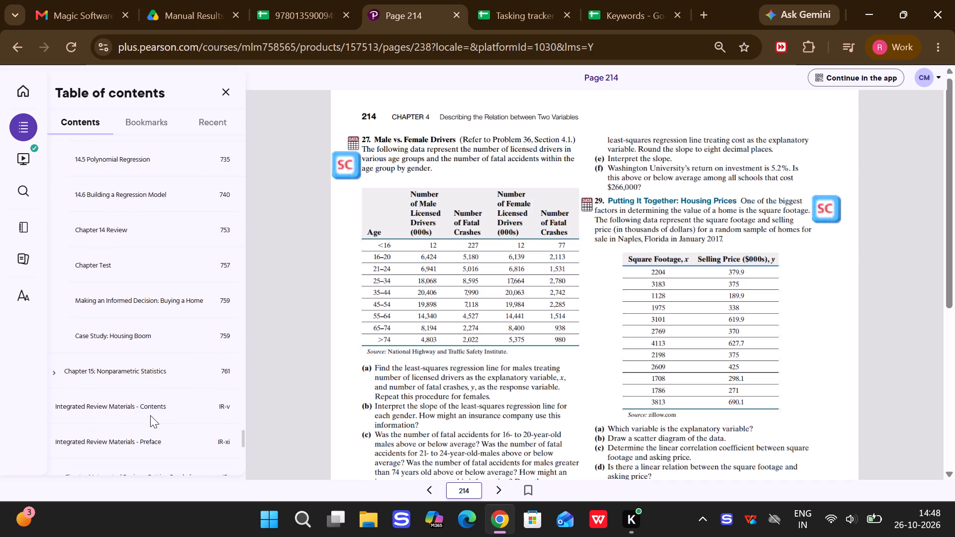
Expand Chapter 15: Nonparametric Statistics in the table of contents and examine its sections through to the Integrated Review Materials entries.
scroll(150, 415, "down", 3)
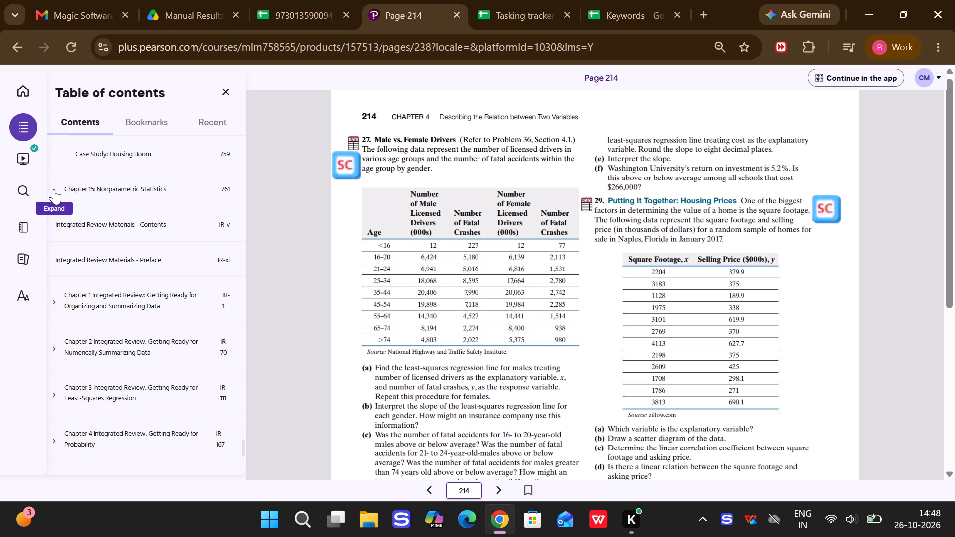
left_click(54, 189)
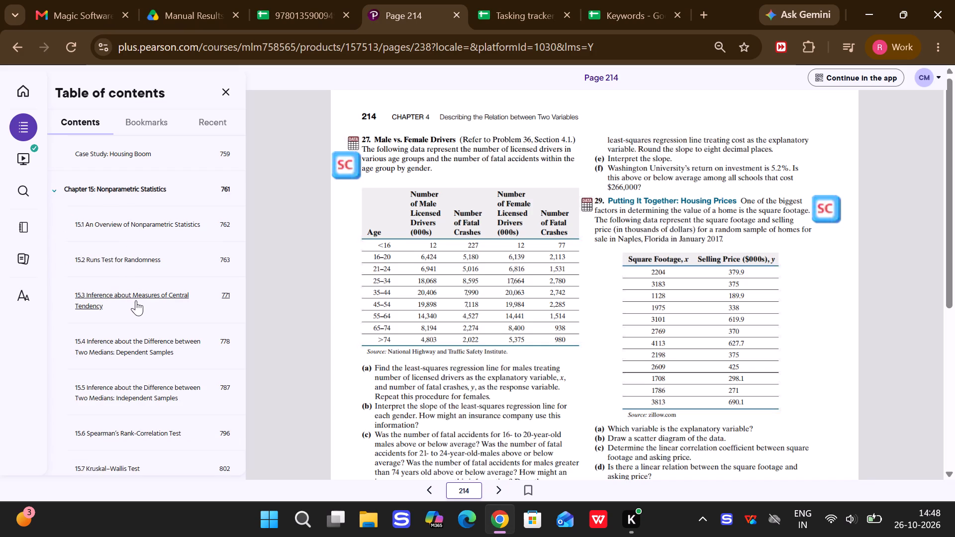
scroll(152, 396, "down", 1)
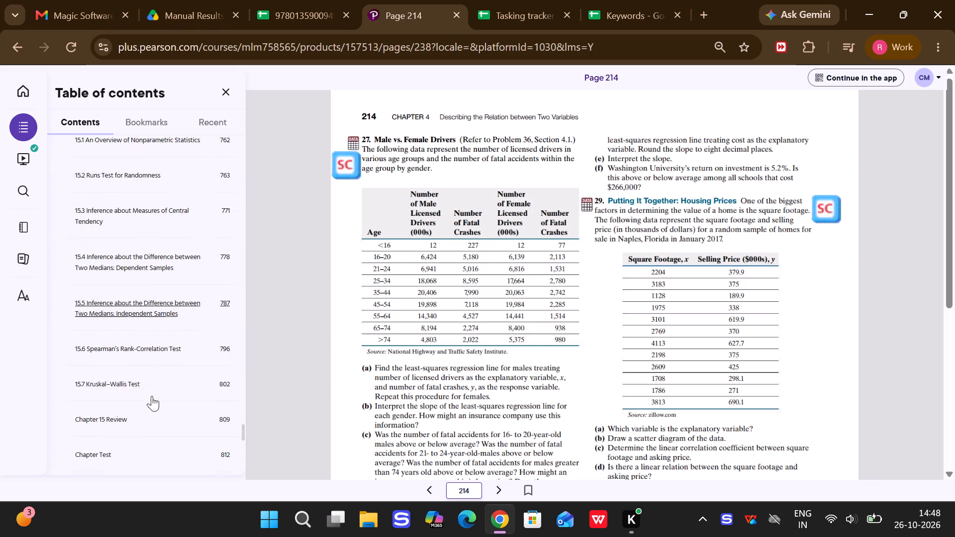
scroll(152, 396, "down", 1)
scroll(104, 481, "down", 2)
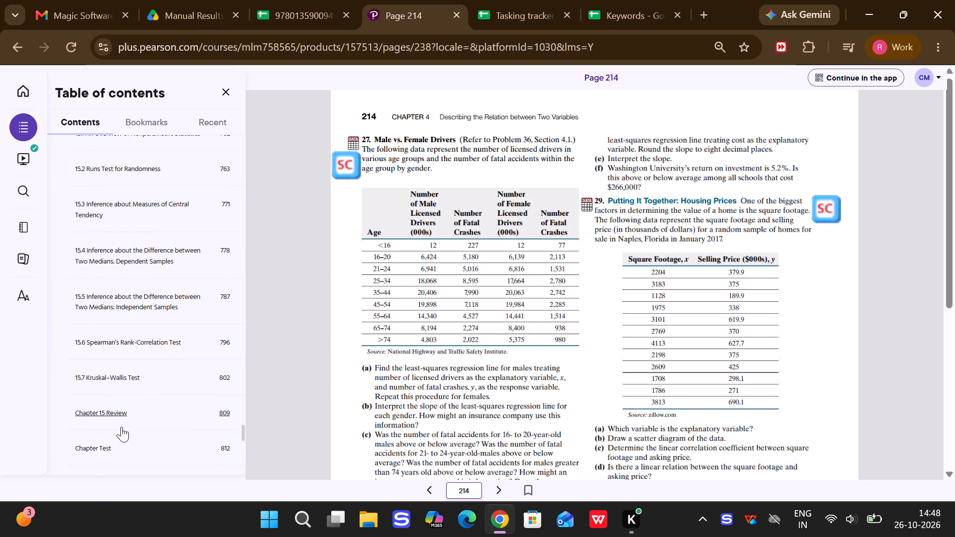
scroll(121, 427, "down", 3)
scroll(141, 386, "down", 1)
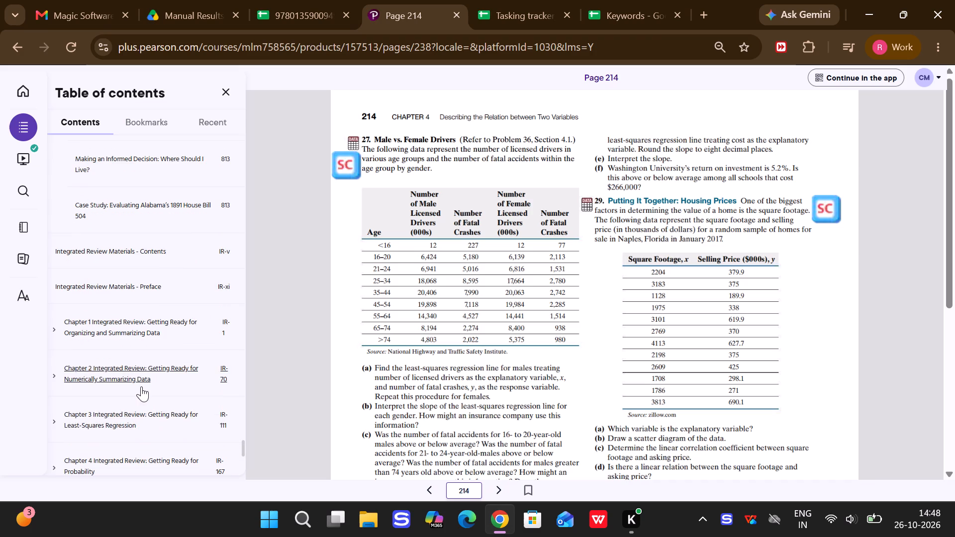
Expand the Chapter 1 and Chapter 2 Integrated Review entries in the table of contents and examine their sections.
left_click(59, 329)
scroll(144, 358, "down", 1)
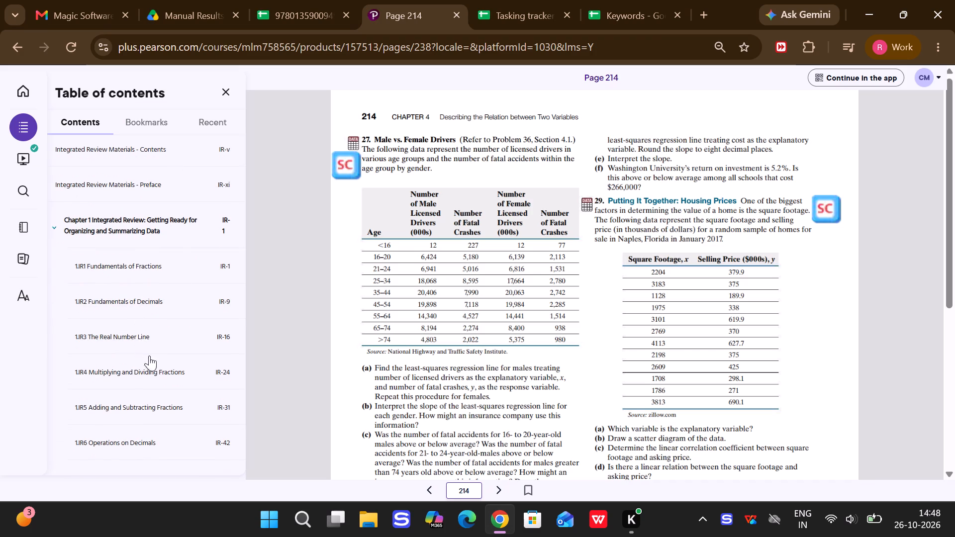
scroll(147, 385, "down", 13)
scroll(147, 385, "up", 1)
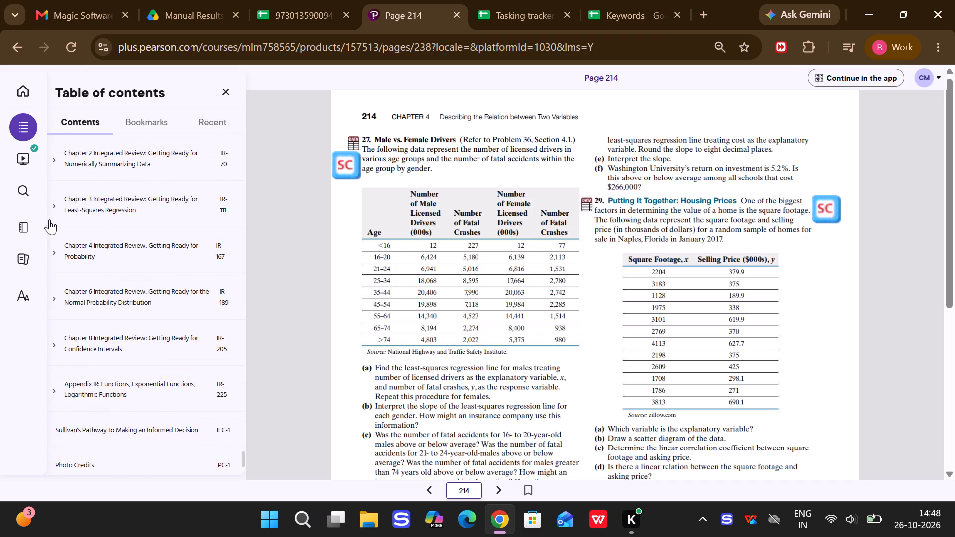
left_click(53, 158)
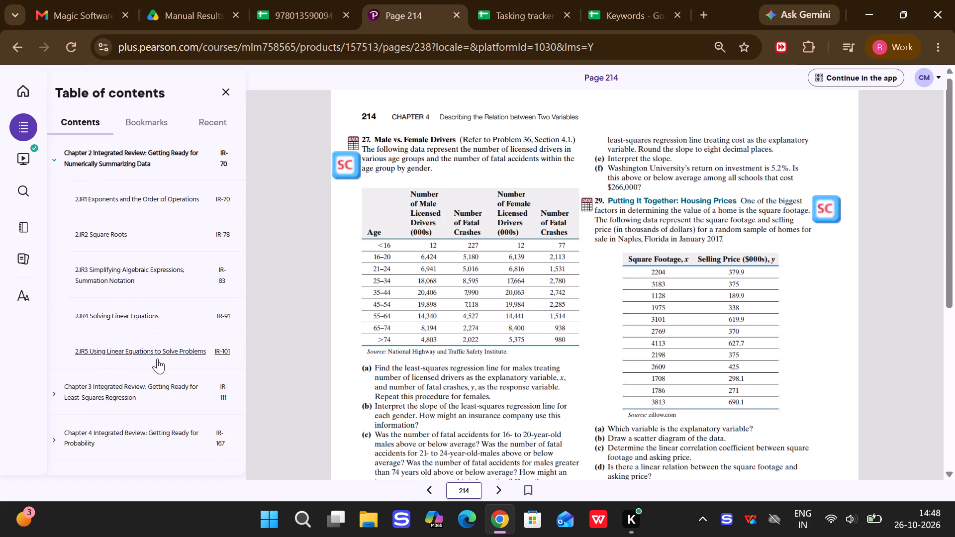
Expand the Chapter 3 and Chapter 4 Integrated Review entries in the table of contents and examine their sections.
left_click(52, 393)
scroll(187, 357, "down", 2)
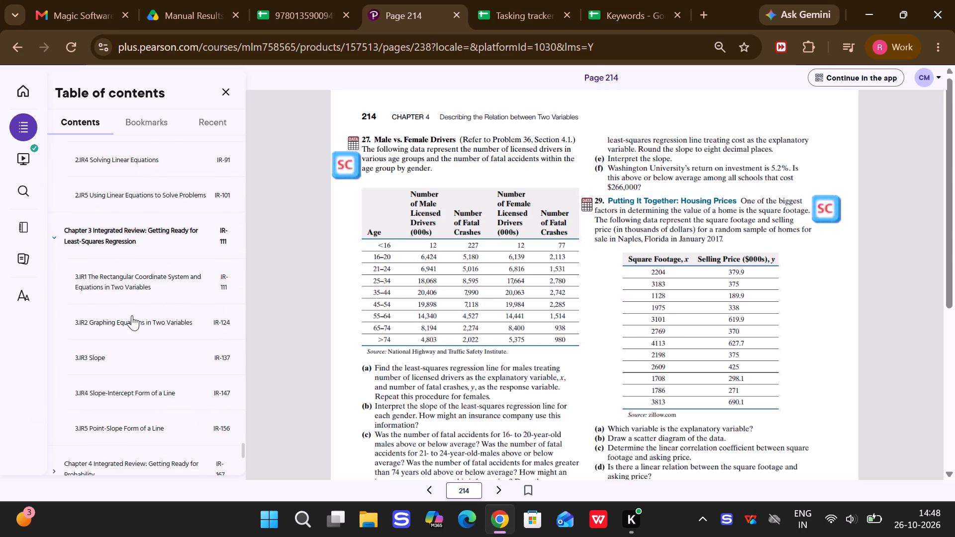
scroll(135, 385, "down", 2)
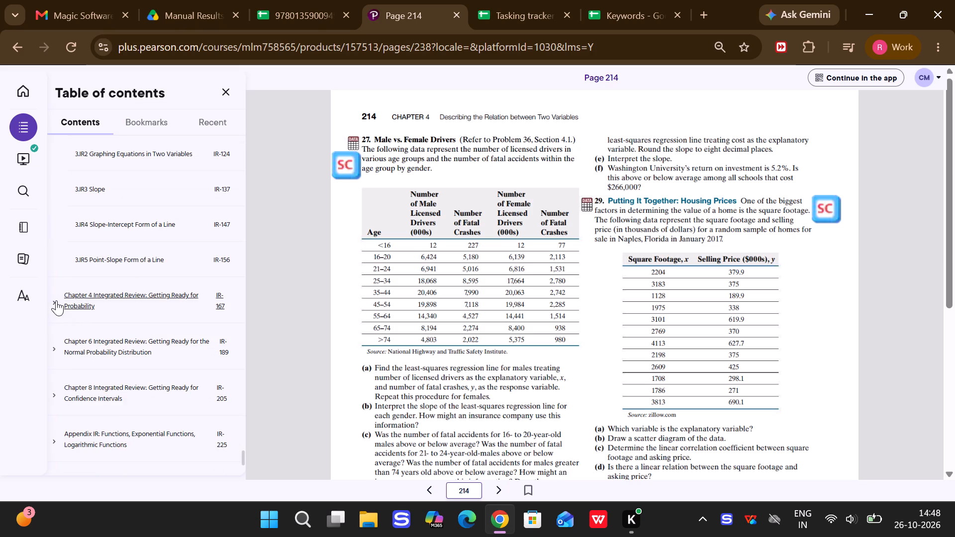
left_click(56, 301)
scroll(119, 425, "down", 1)
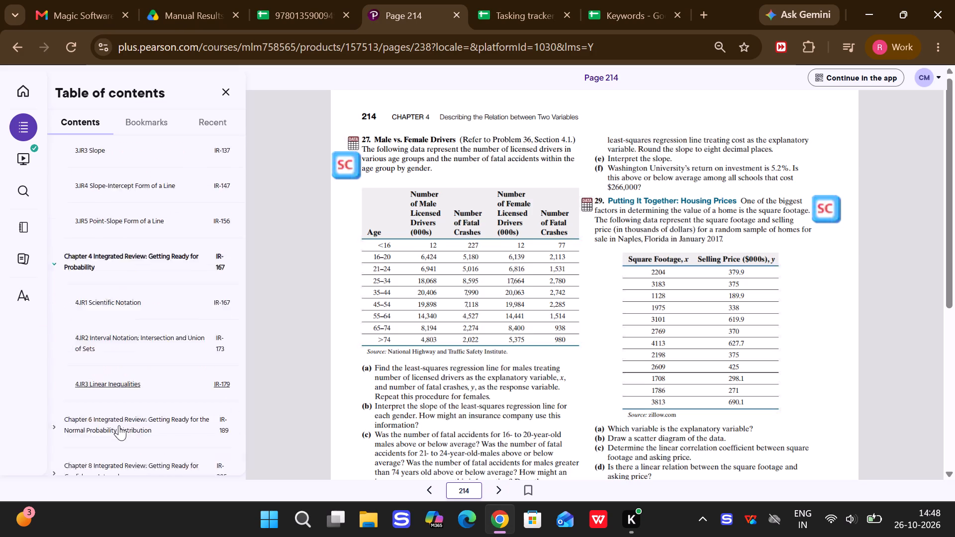
Expand the Chapter 6 and Chapter 8 Integrated Review entries in the table of contents and examine their sections.
scroll(119, 425, "down", 2)
left_click(52, 299)
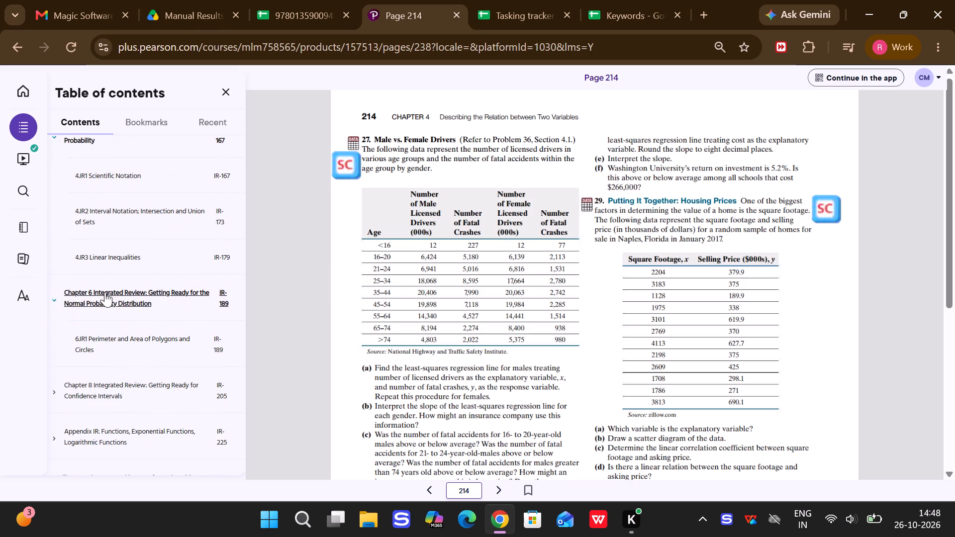
scroll(138, 365, "down", 2)
left_click(53, 287)
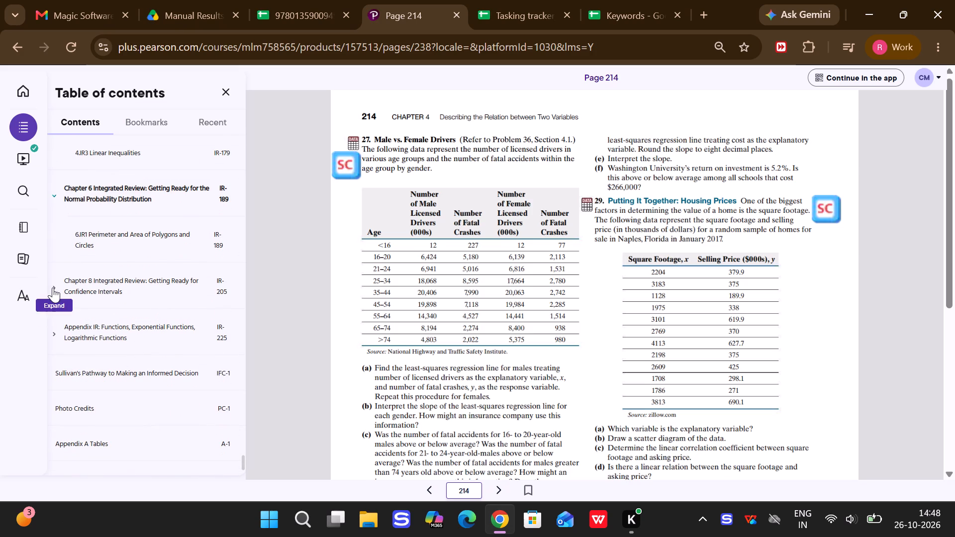
Expand Appendix IR in the table of contents, examine its sections and the remaining back-matter entries, and close the contents list.
scroll(142, 373, "down", 2)
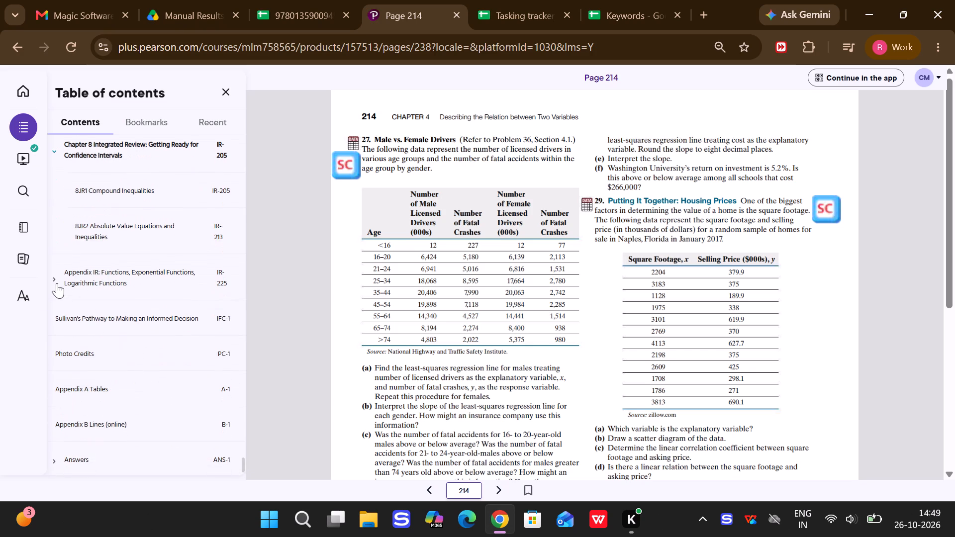
left_click(55, 280)
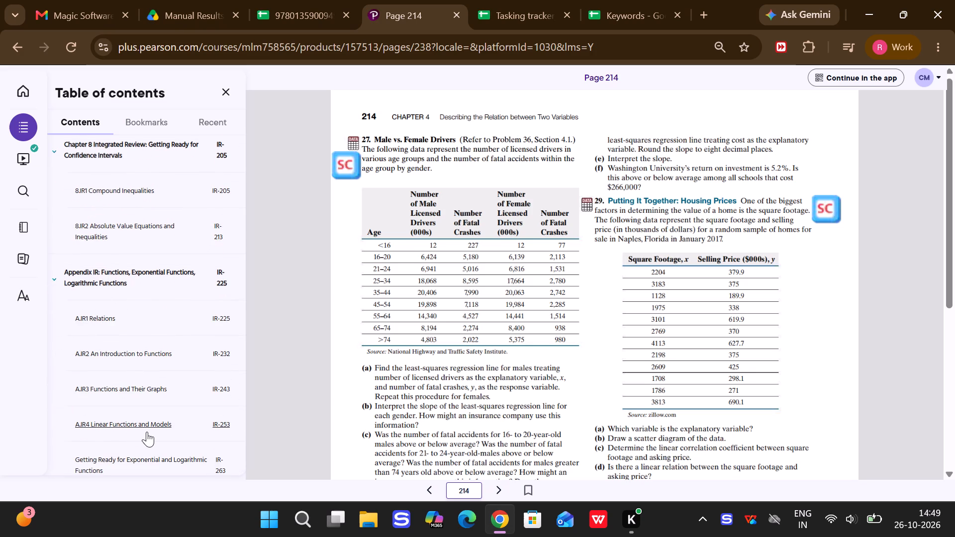
scroll(147, 432, "down", 3)
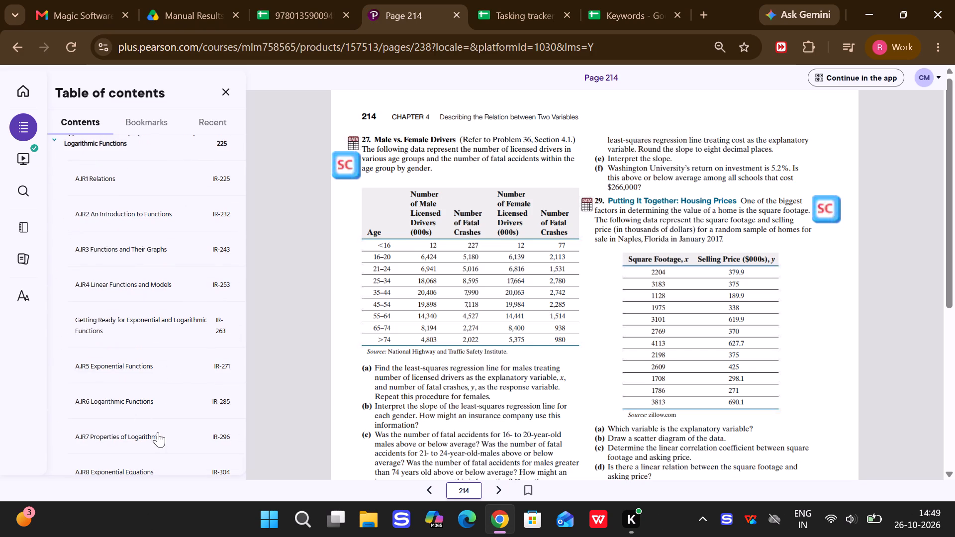
scroll(157, 439, "down", 2)
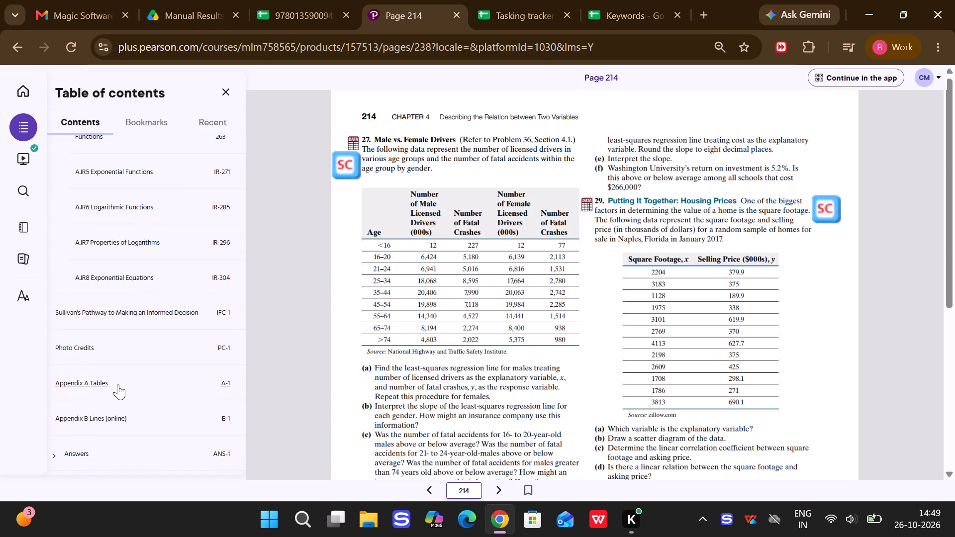
scroll(118, 384, "down", 2)
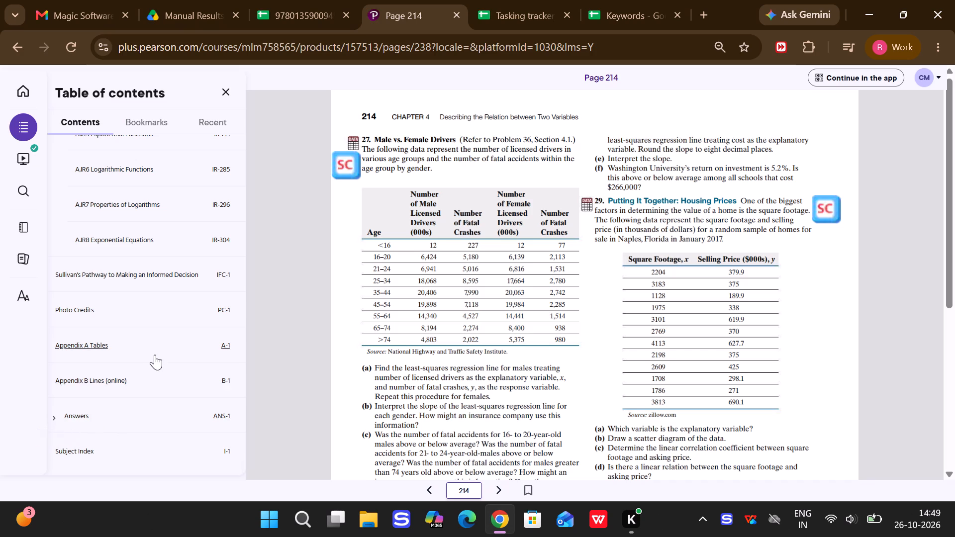
scroll(155, 355, "up", 13)
left_click(225, 92)
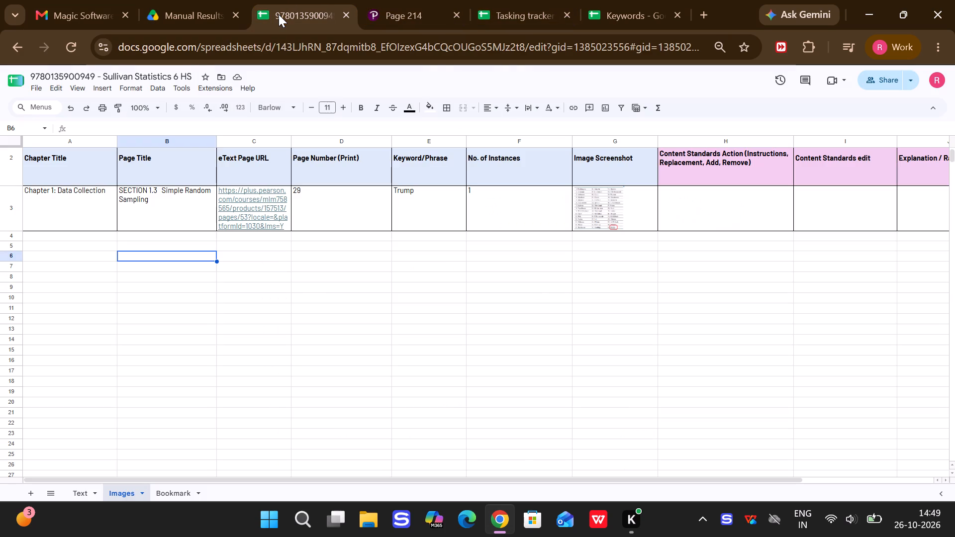
scroll(370, 314, "up", 2)
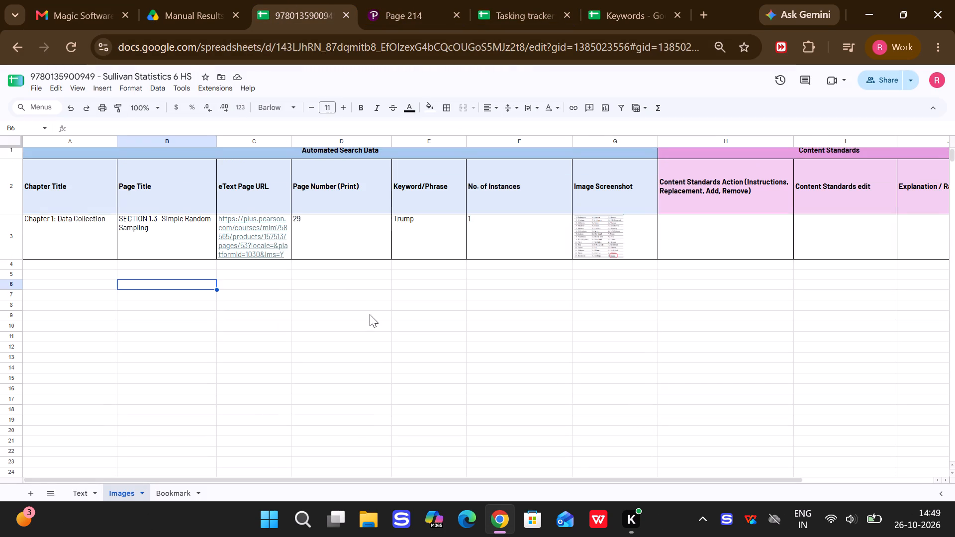
scroll(370, 314, "left", 6)
scroll(370, 314, "right", 7)
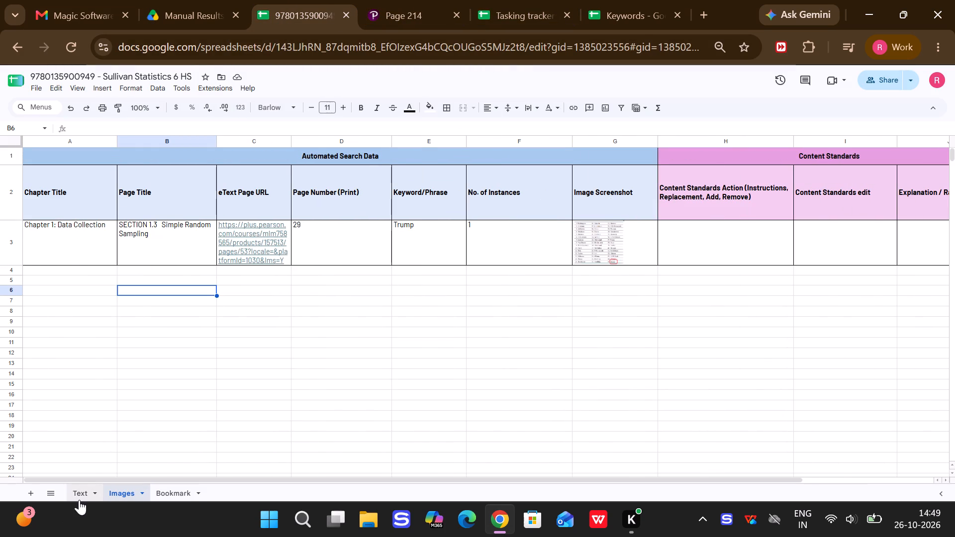
left_click(79, 499)
left_click(532, 145)
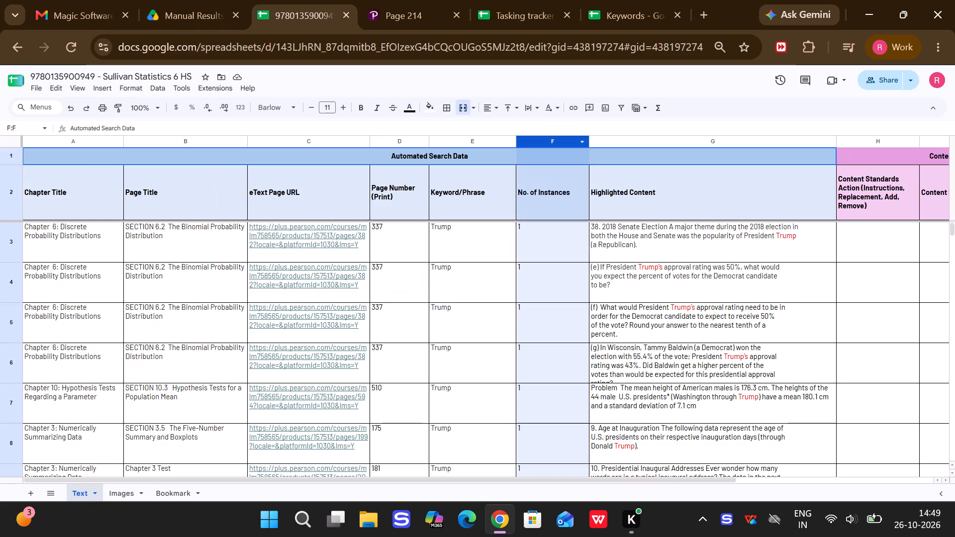
left_click(465, 371)
scroll(465, 371, "down", 2)
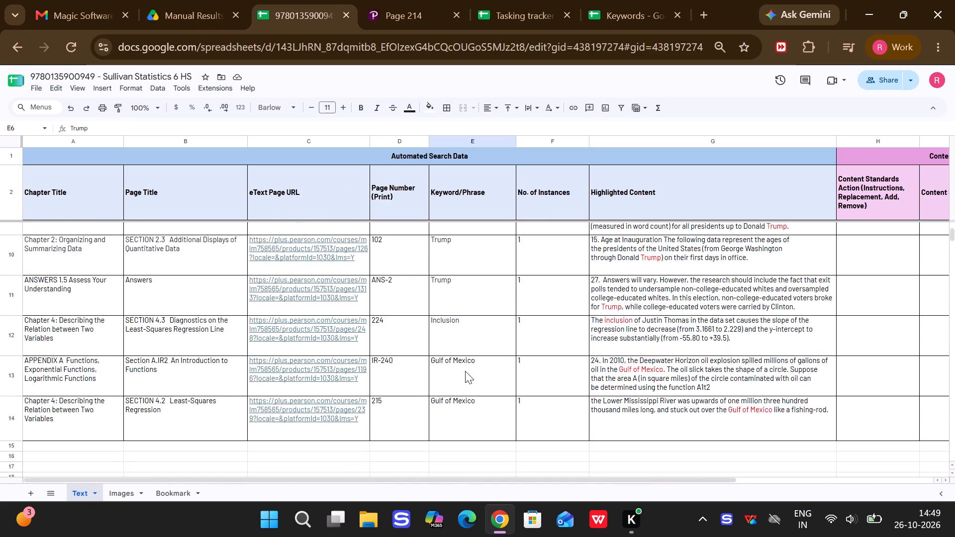
scroll(465, 371, "down", 2)
scroll(465, 371, "up", 2)
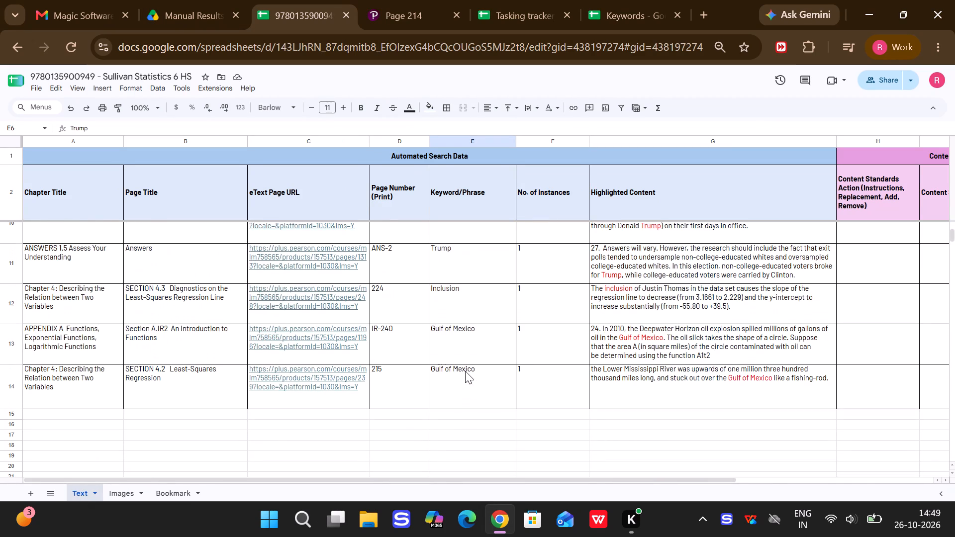
scroll(465, 371, "up", 3)
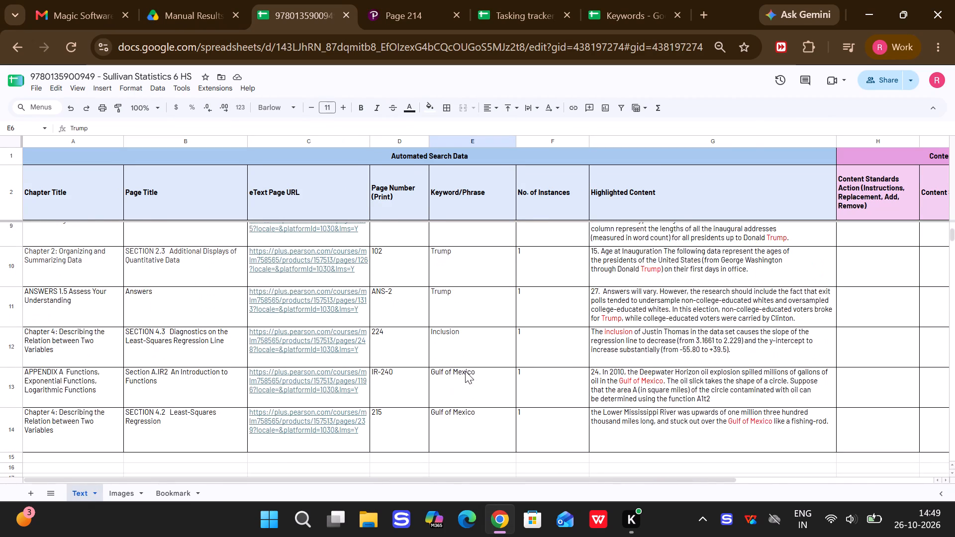
scroll(465, 371, "up", 6)
left_click(132, 497)
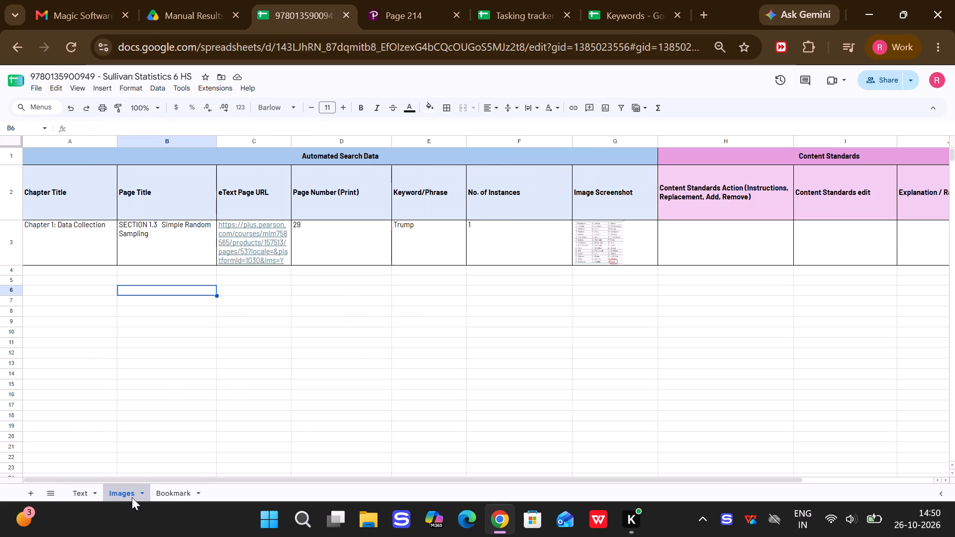
left_click(187, 493)
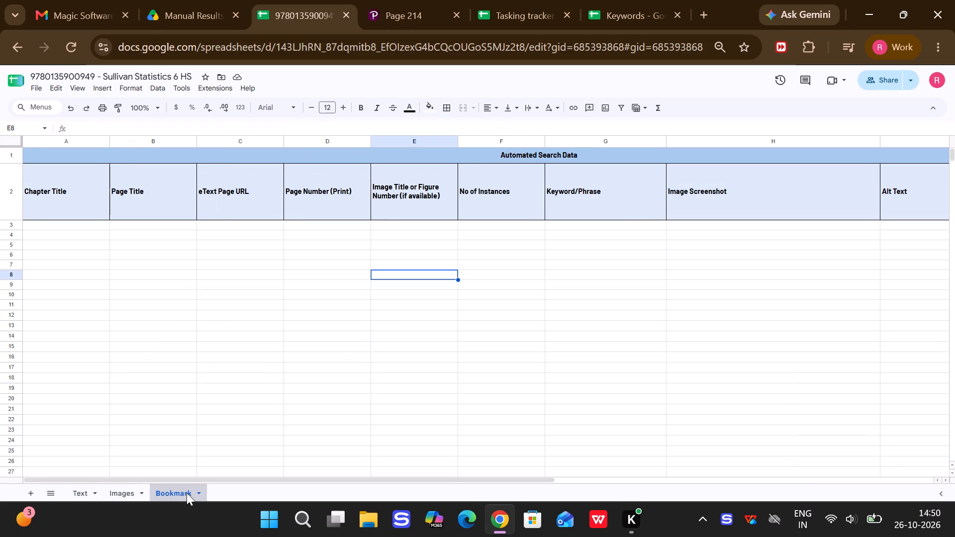
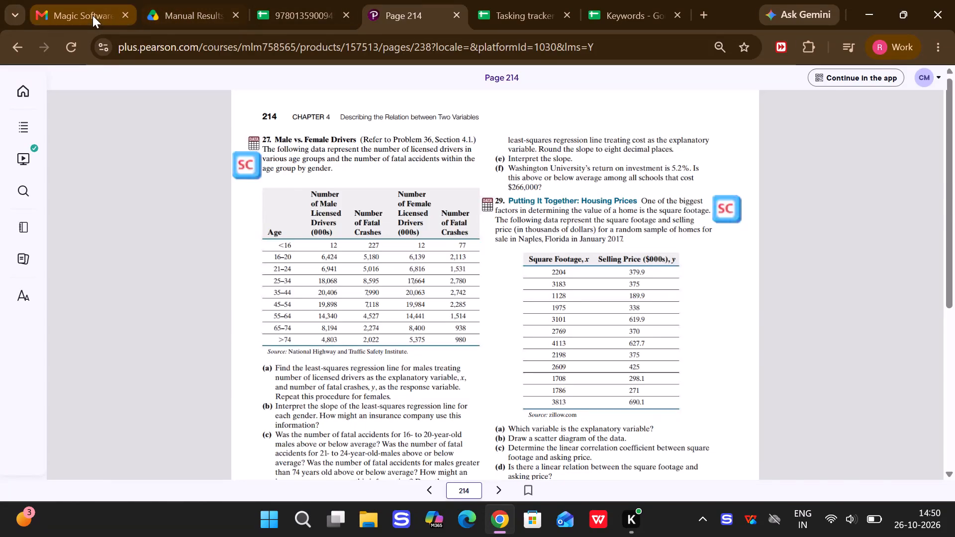
Switch to the Gmail chat and reply "ok" to the colleague's messages about checking the images in the sheet.
left_click(93, 15)
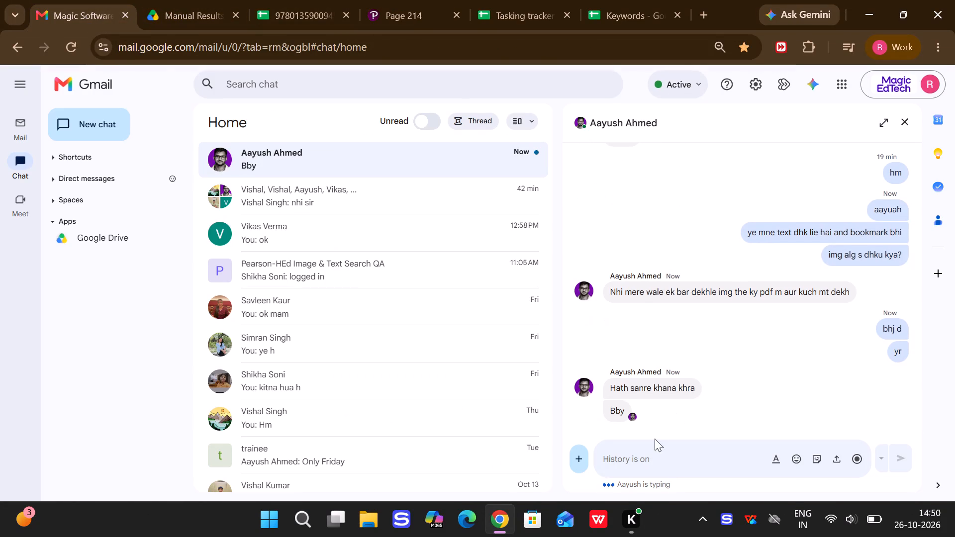
left_click(621, 464)
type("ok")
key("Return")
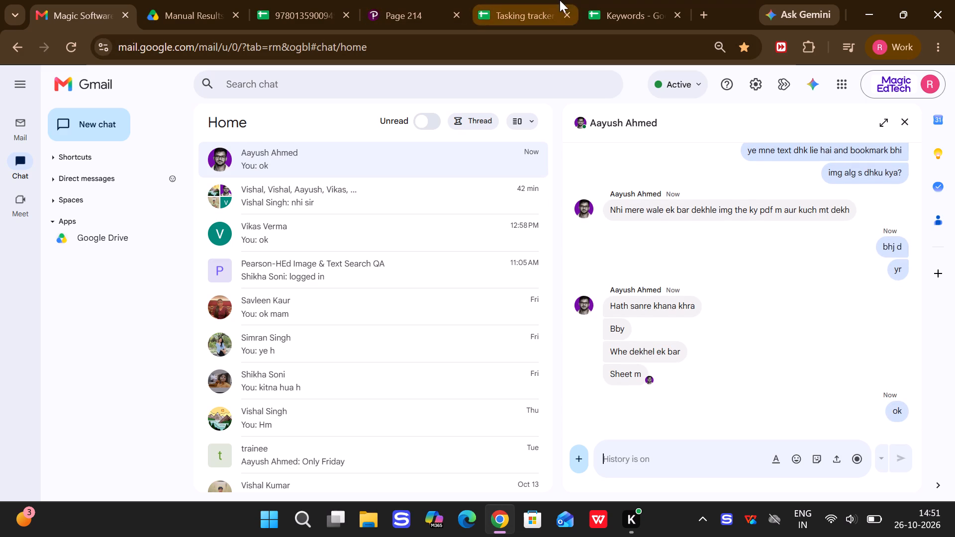
Examine the Text sheet's logged entries and No. of Instances column, and the Images and Bookmark sheets, in the Sullivan Statistics 6 HS spreadsheet.
left_click(298, 10)
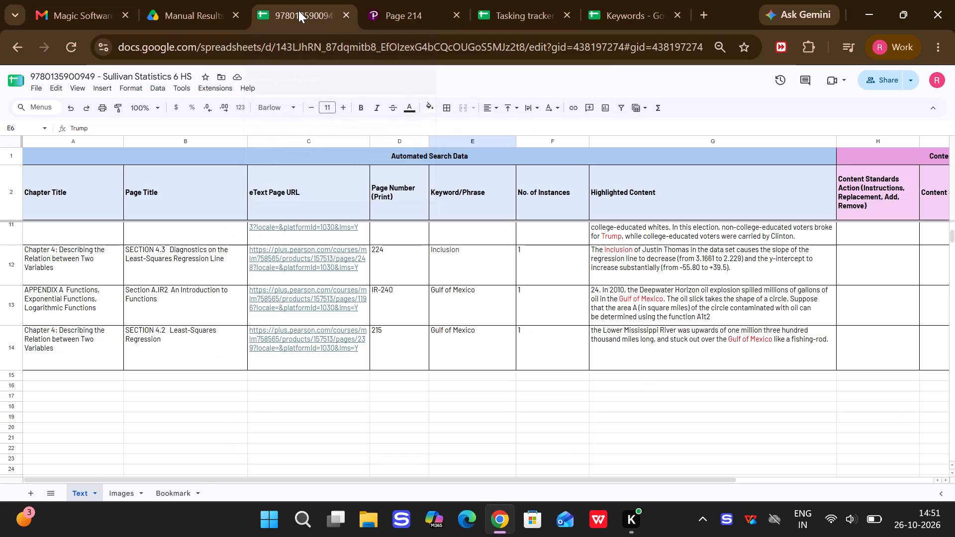
scroll(454, 369, "up", 9)
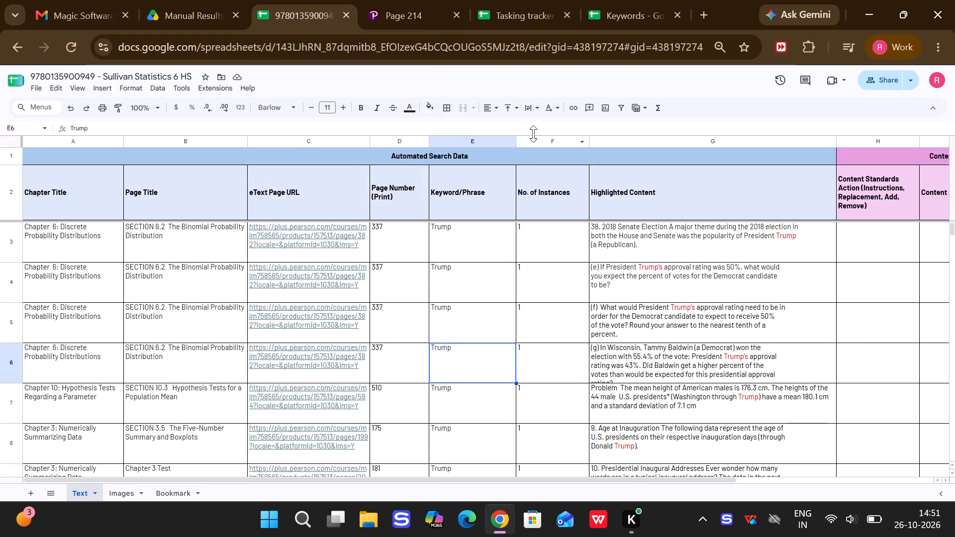
left_click(536, 142)
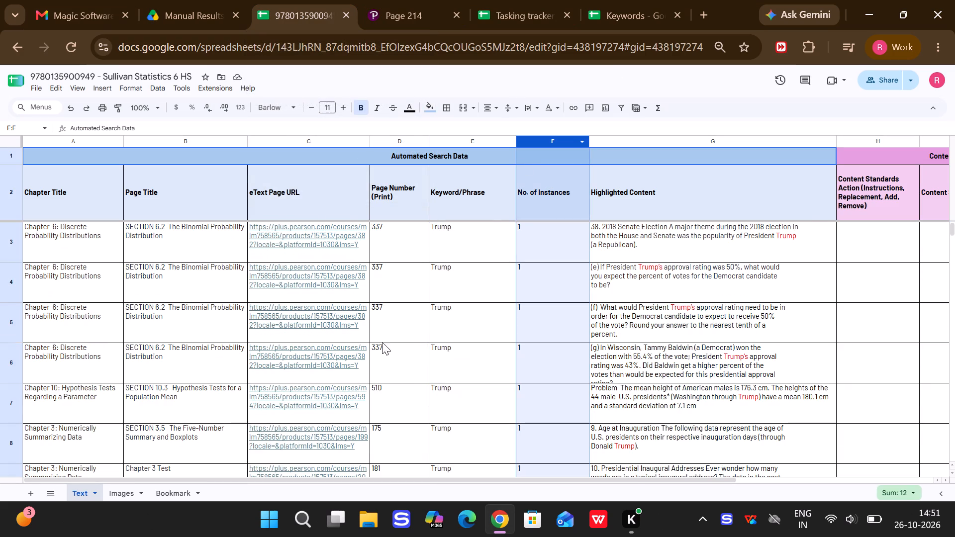
left_click(124, 494)
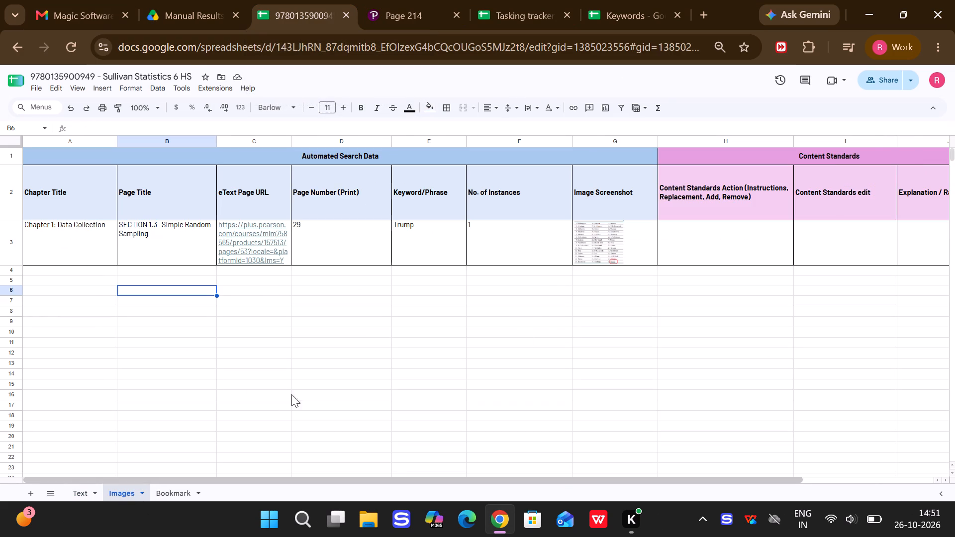
left_click(175, 493)
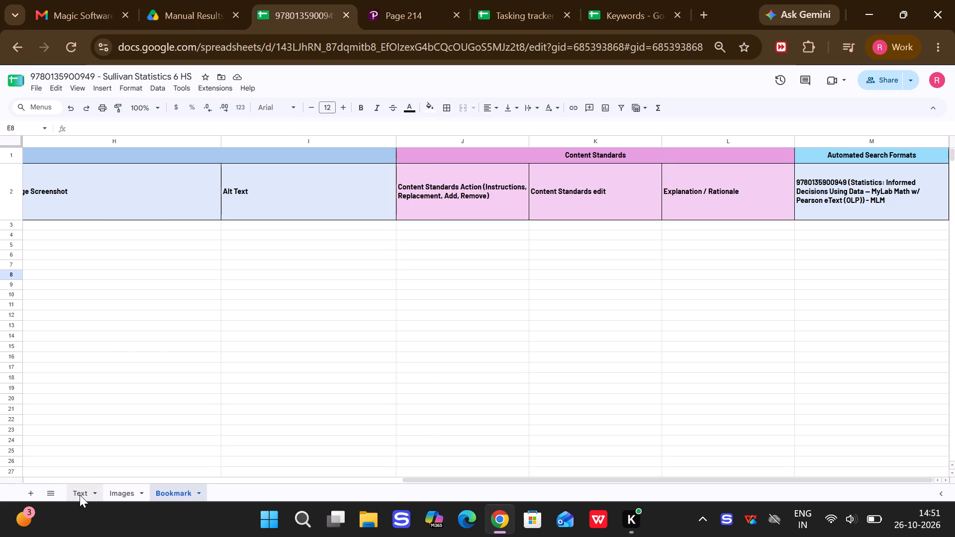
Open the Text sheet of the Sullivan Statistics spreadsheet and examine its logged keyword rows and column headings.
left_click(83, 493)
left_click(914, 232)
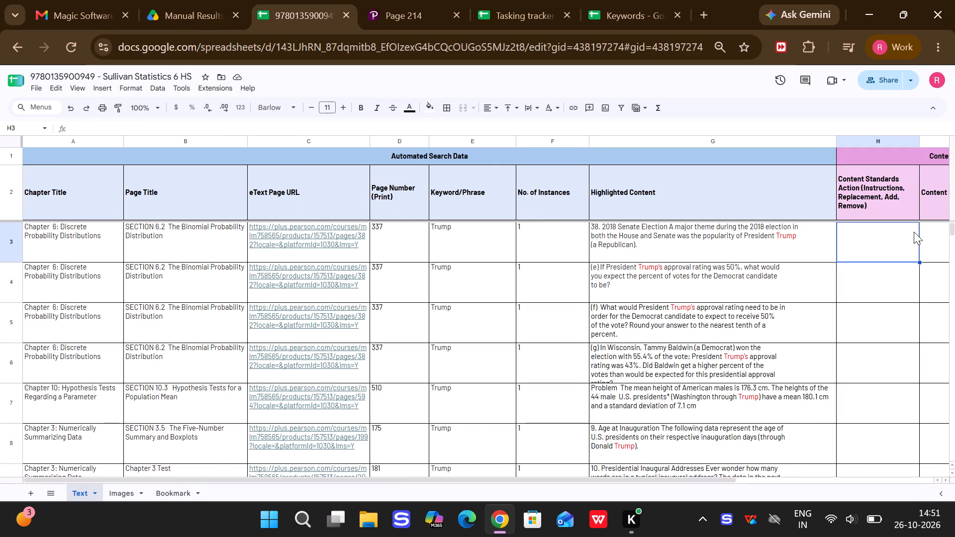
scroll(914, 232, "left", 5)
scroll(914, 232, "down", 6)
scroll(914, 232, "up", 1)
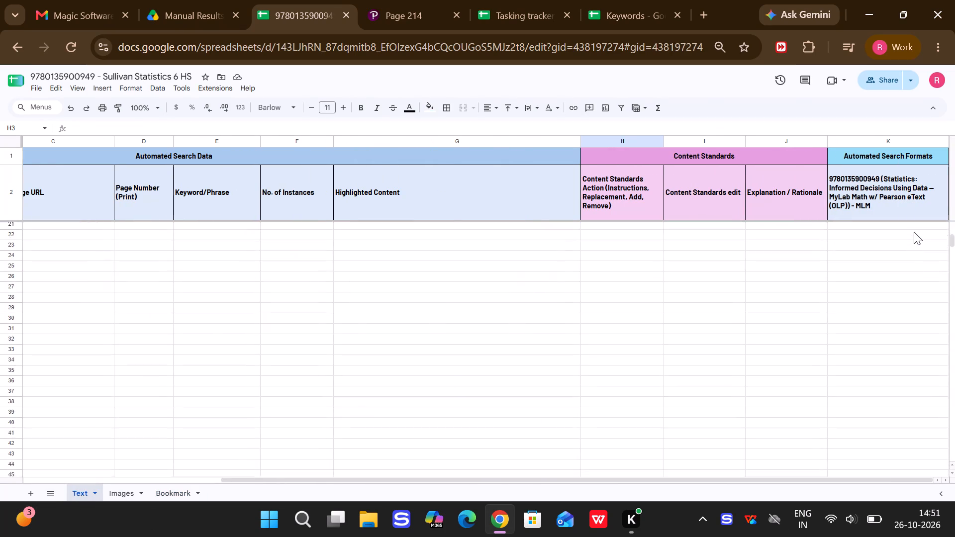
scroll(914, 232, "up", 7)
scroll(889, 314, "down", 1)
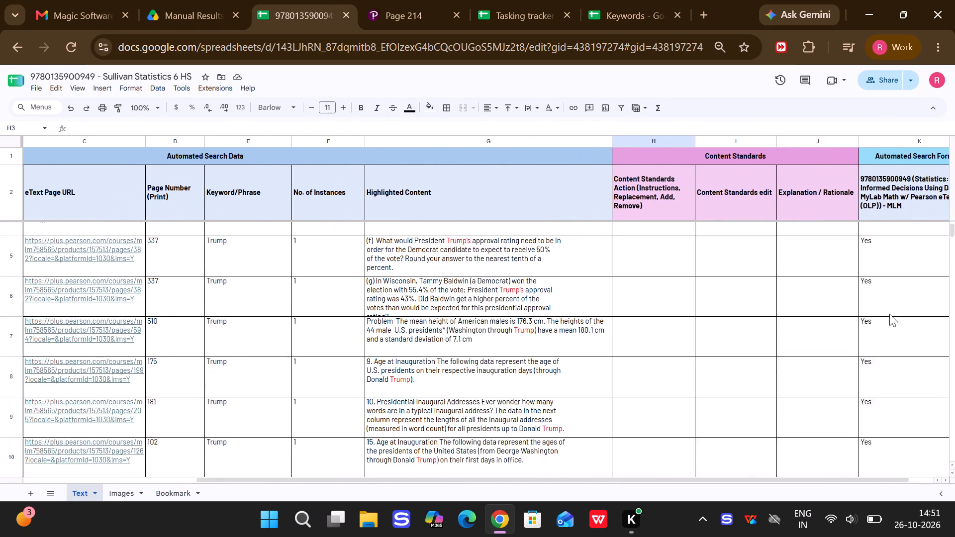
scroll(889, 314, "down", 2)
scroll(748, 338, "up", 6)
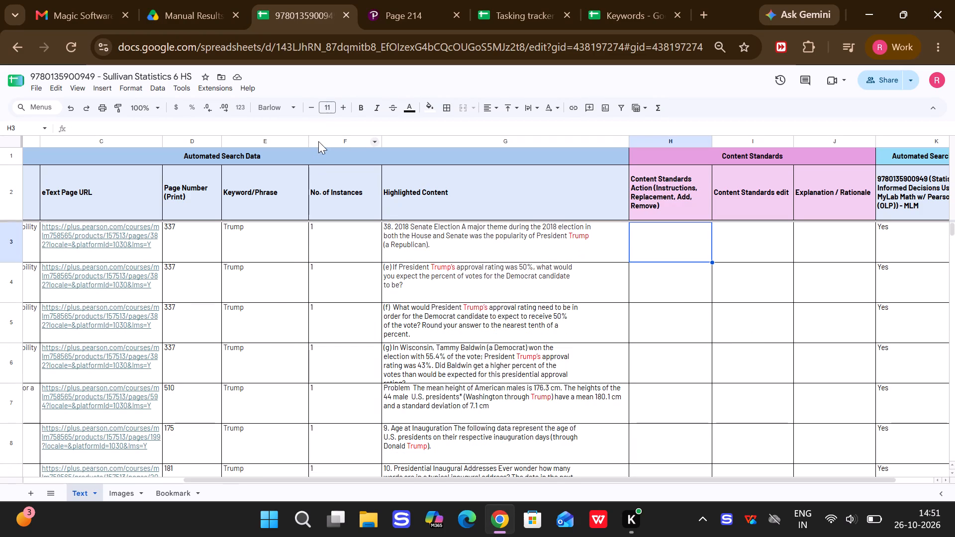
Check the No. of Instances and Automated Search Formats columns of the Text sheet against the logged rows.
left_click(318, 141)
left_click(954, 369)
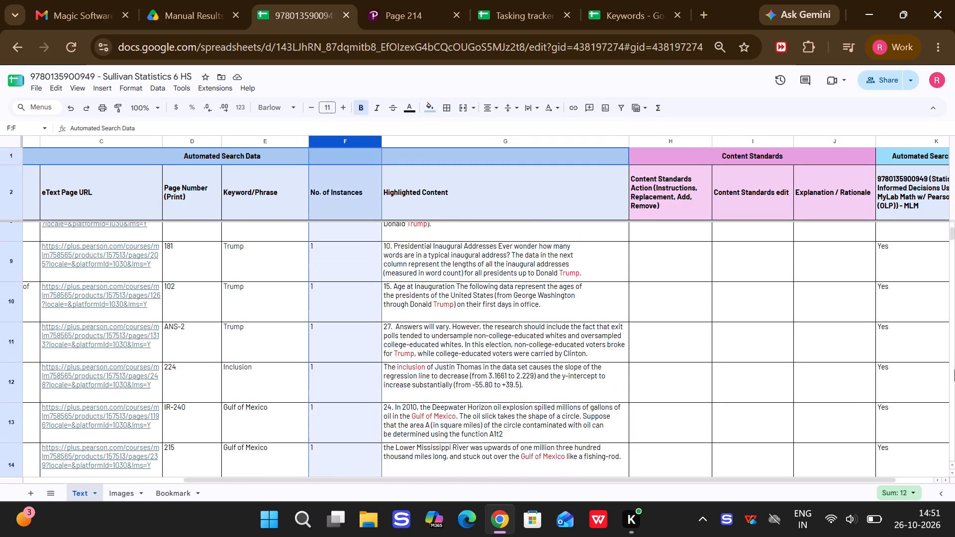
scroll(954, 369, "left", 6)
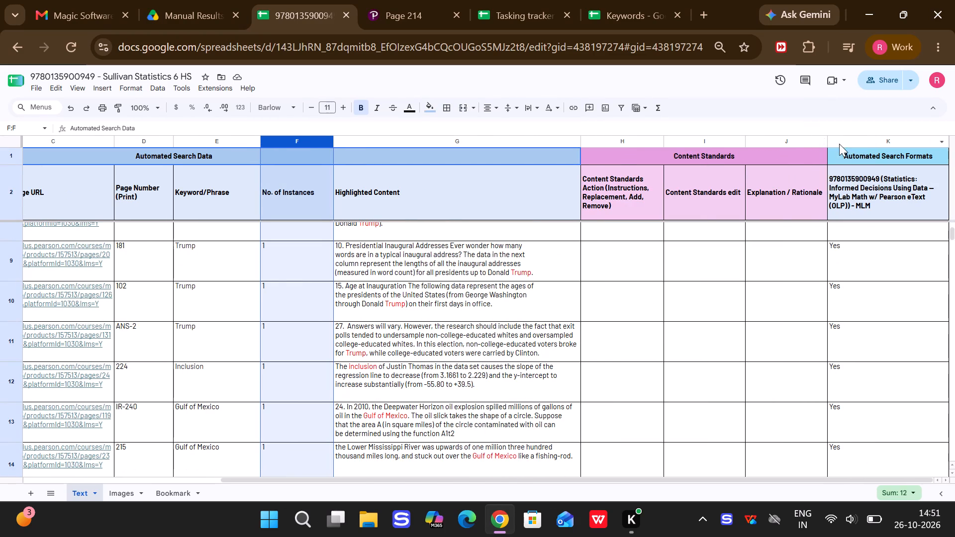
left_click(839, 144)
left_click(746, 338)
scroll(746, 338, "right", 1)
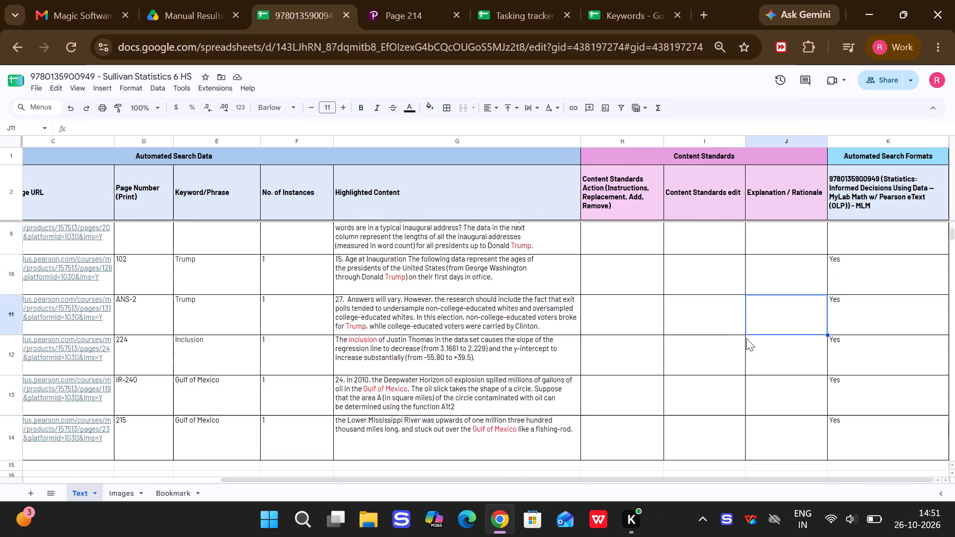
scroll(746, 338, "right", 1)
left_click(848, 137)
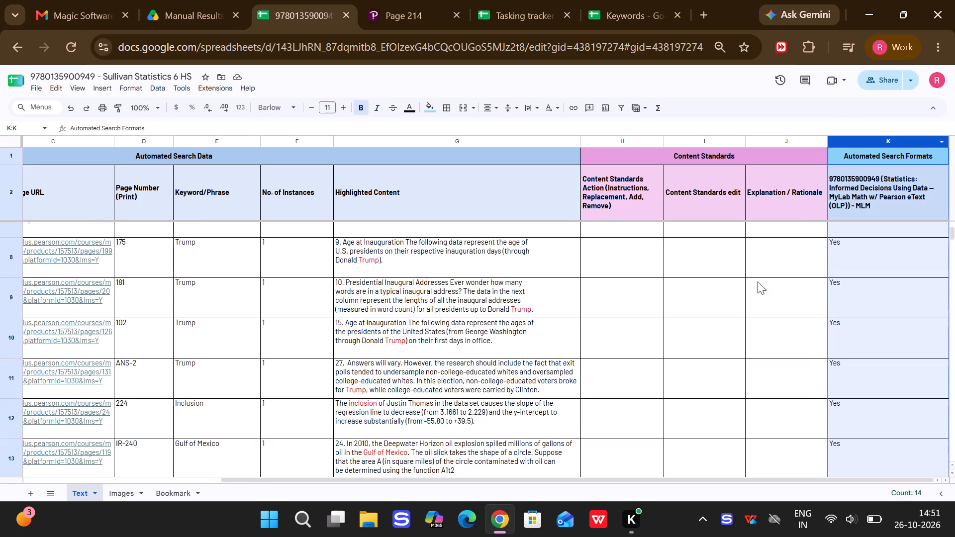
Review the logged Trump, Inclusion and Gulf of Mexico rows on the Text sheet, checking page numbers and highlighted content.
left_click(718, 365)
scroll(718, 365, "down", 4)
scroll(718, 365, "up", 4)
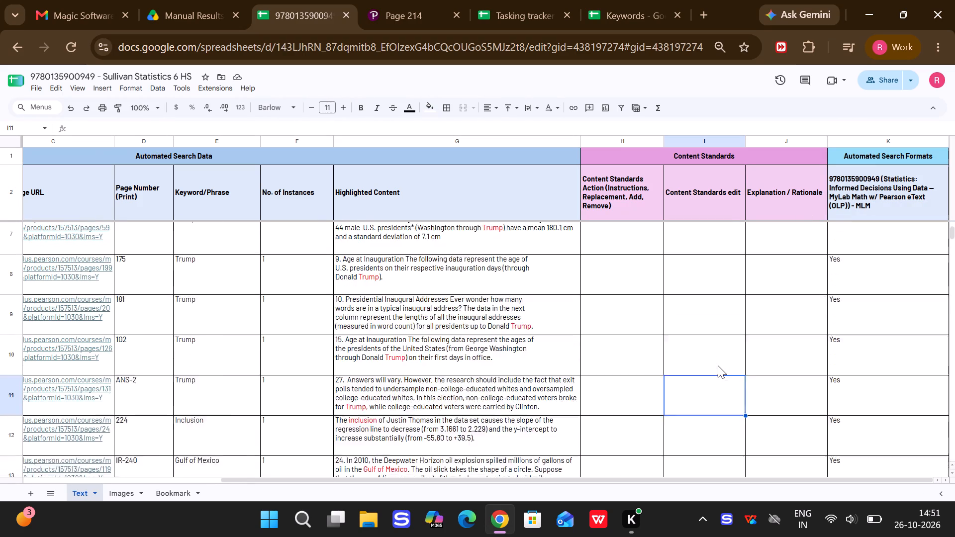
scroll(718, 365, "up", 3)
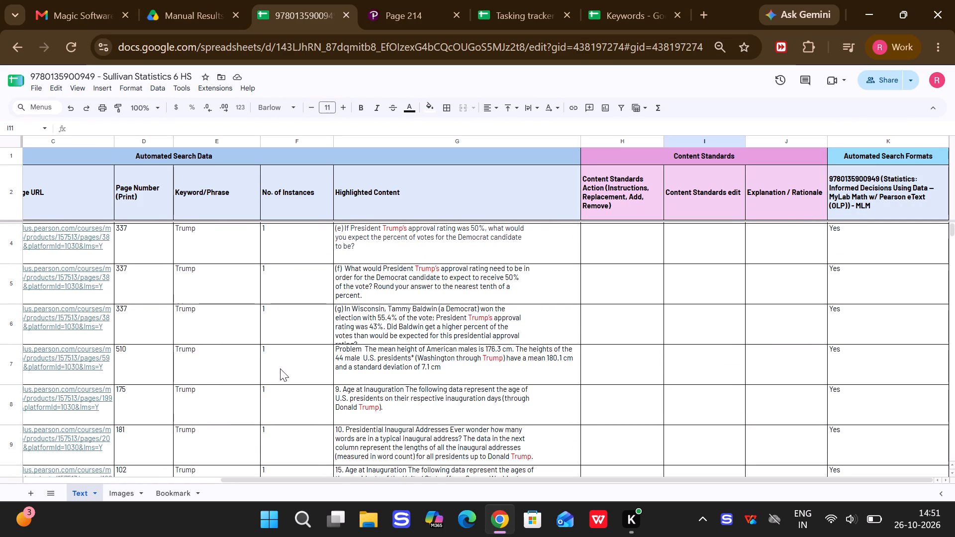
scroll(280, 368, "down", 2)
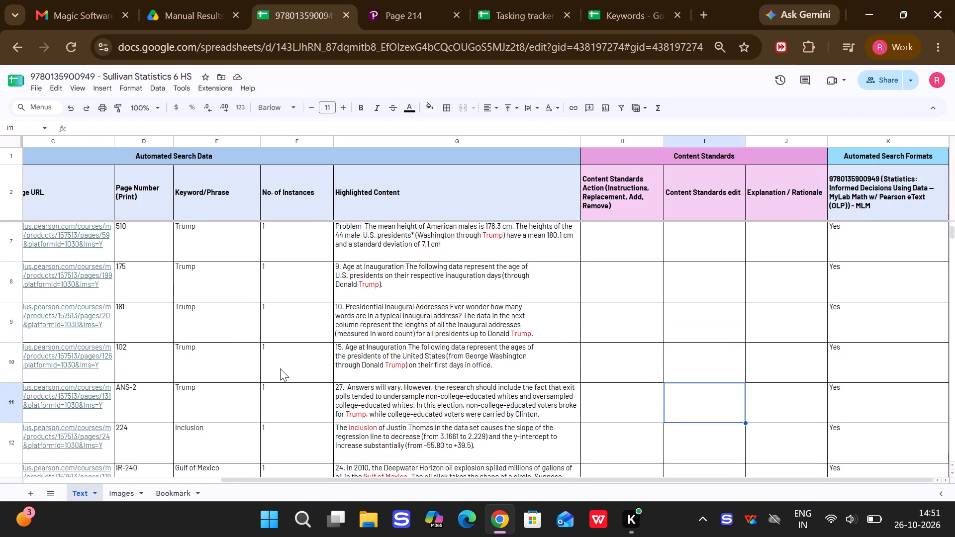
scroll(280, 368, "down", 2)
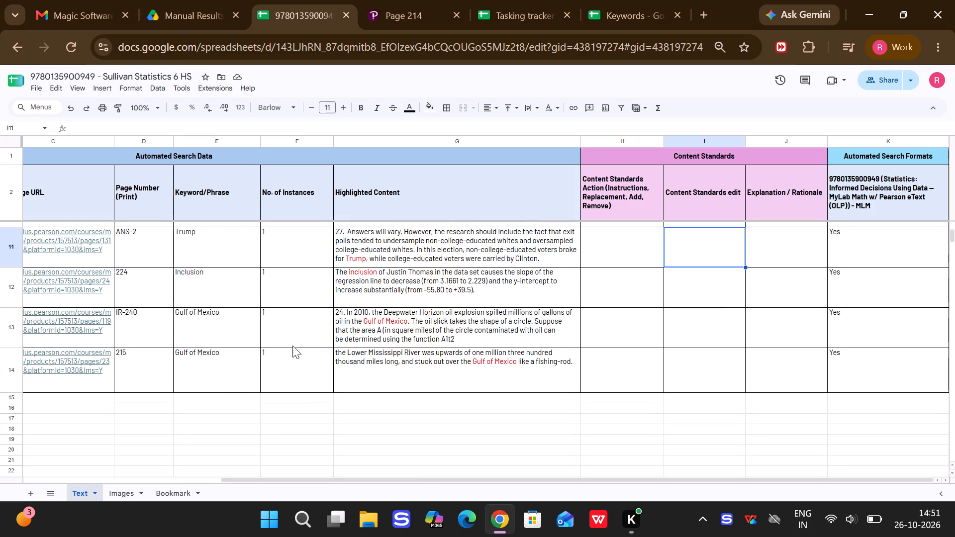
scroll(289, 286, "up", 2)
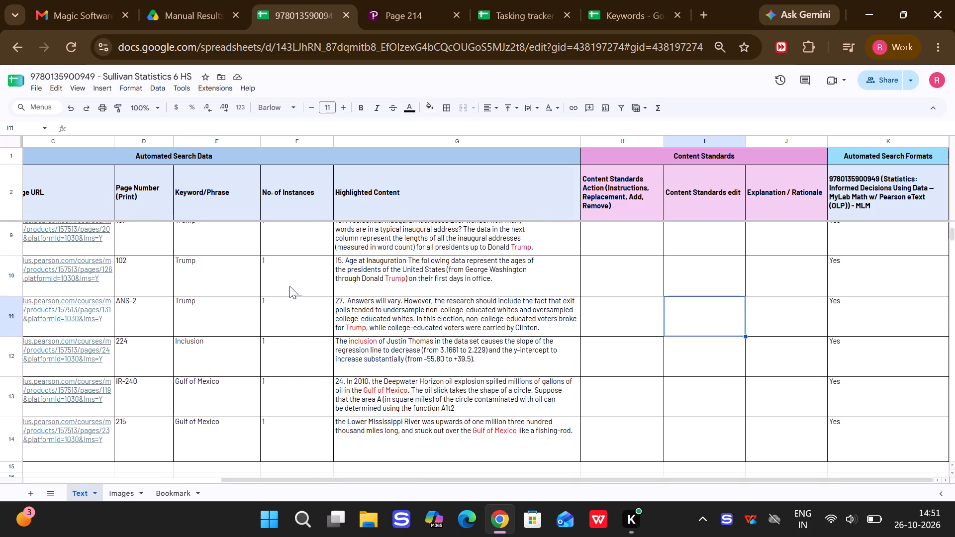
scroll(289, 286, "up", 2)
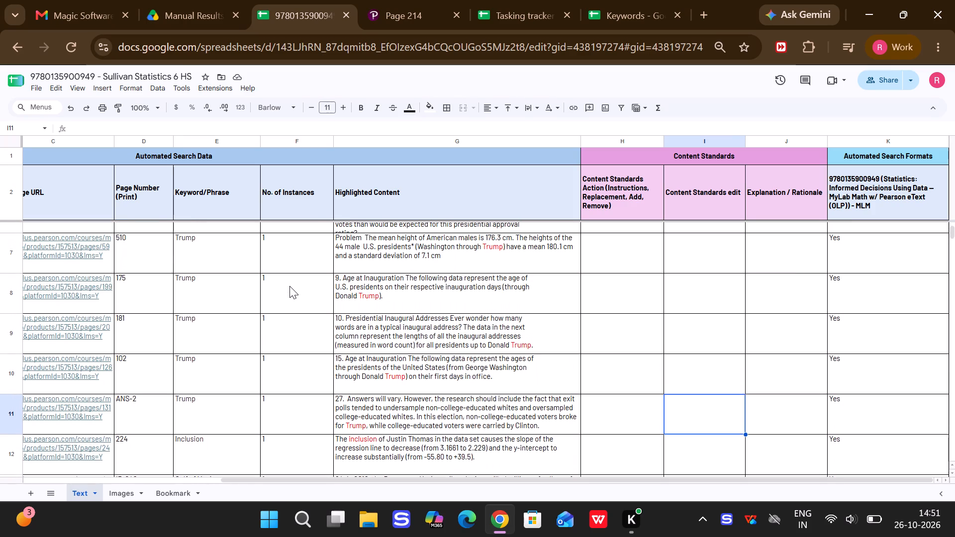
scroll(289, 286, "up", 2)
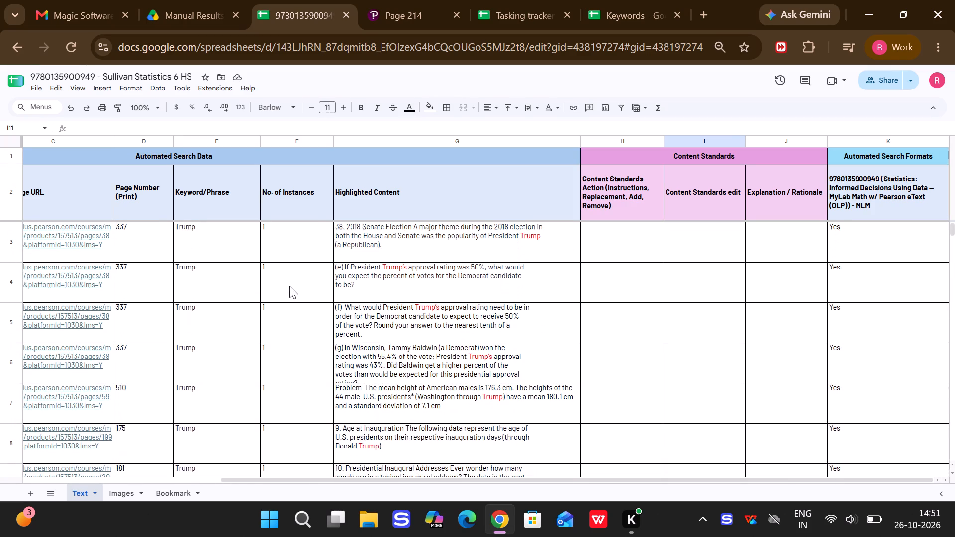
scroll(289, 286, "up", 1)
Check the Automated Search Formats entries on the Text sheet by selecting that column from row 3 through the last logged row.
right_click(289, 286)
left_click(799, 309)
scroll(799, 309, "left", 6)
scroll(799, 309, "down", 1)
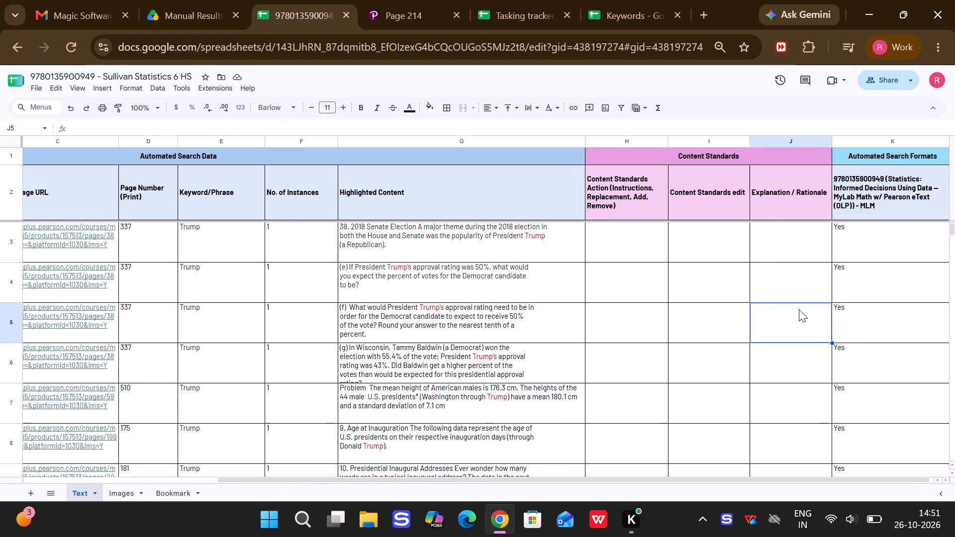
scroll(799, 309, "down", 4)
scroll(799, 309, "up", 5)
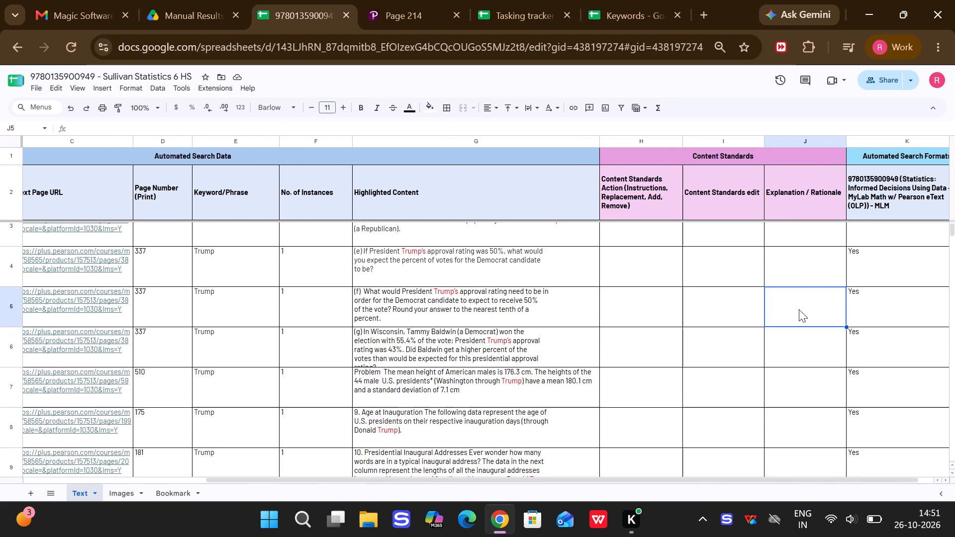
scroll(886, 246, "up", 4)
left_click(884, 245)
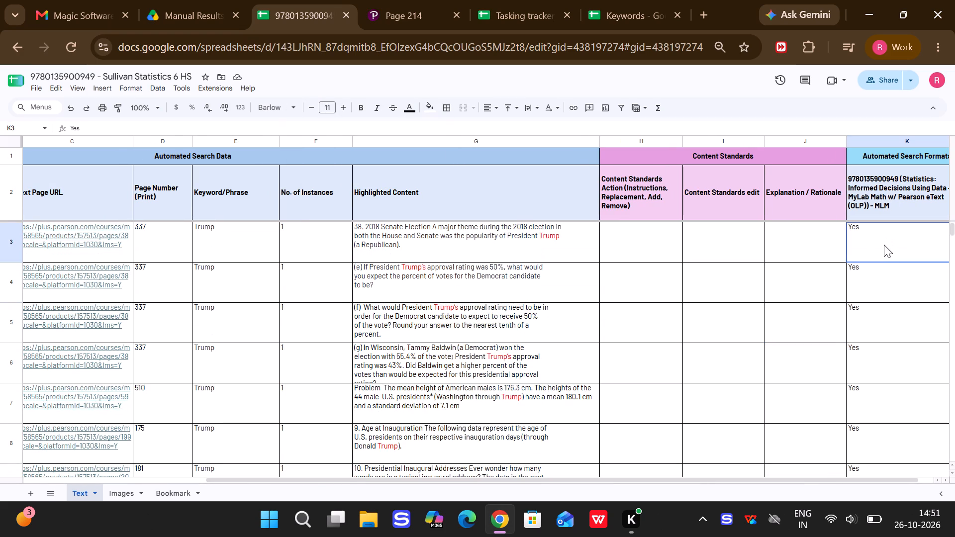
key("shift+Down")
key("shift+Down")
key("shift+Down")
key("shift+Down")
key("shift+Down")
key("shift+Down")
key("shift+Down")
key("shift+Down")
key("shift+Down")
key("shift+Down")
key("shift+Down")
key("shift+Down")
key("shift+Down")
key("shift+Down")
key("shift+Up")
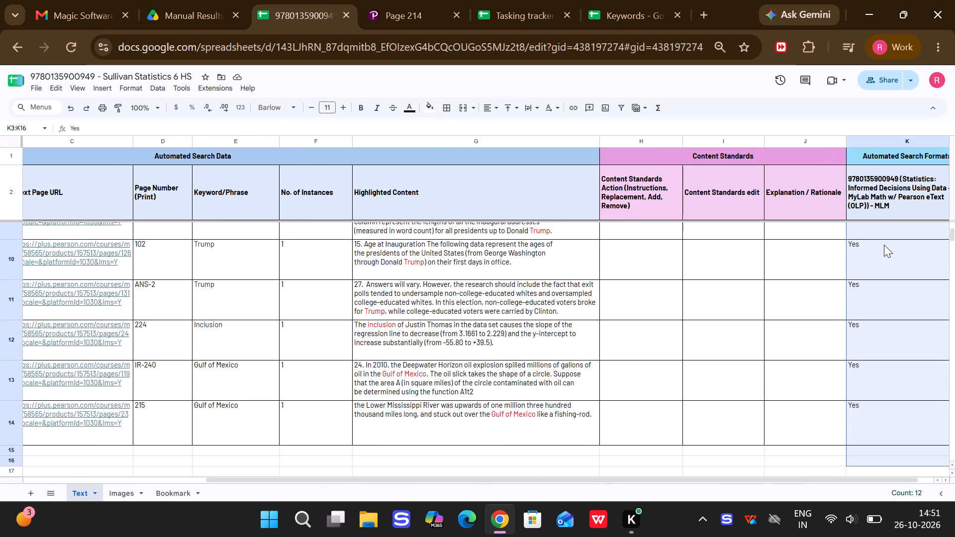
key("shift+Up")
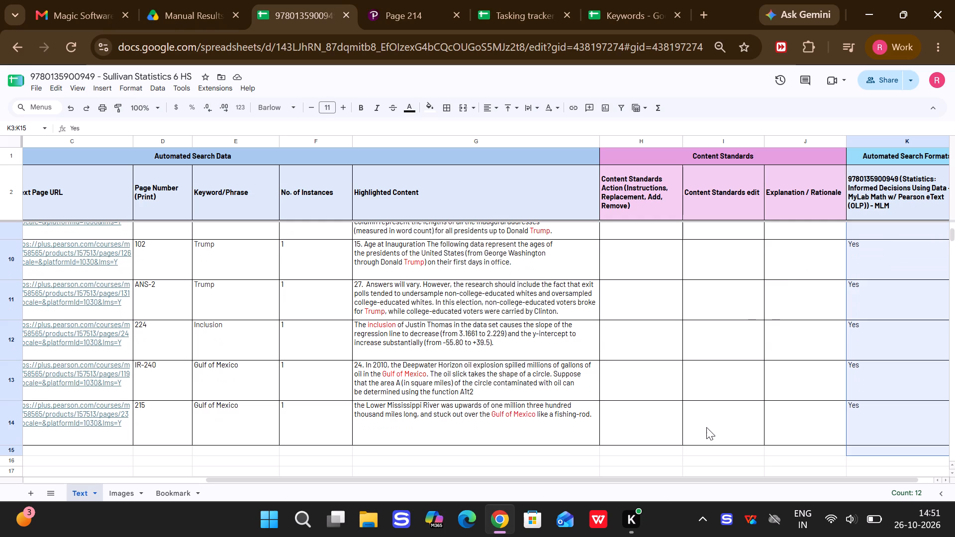
left_click(676, 459)
Open the Images sheet of the Sullivan Statistics spreadsheet and check the Gmail chat with the colleague.
left_click(131, 496)
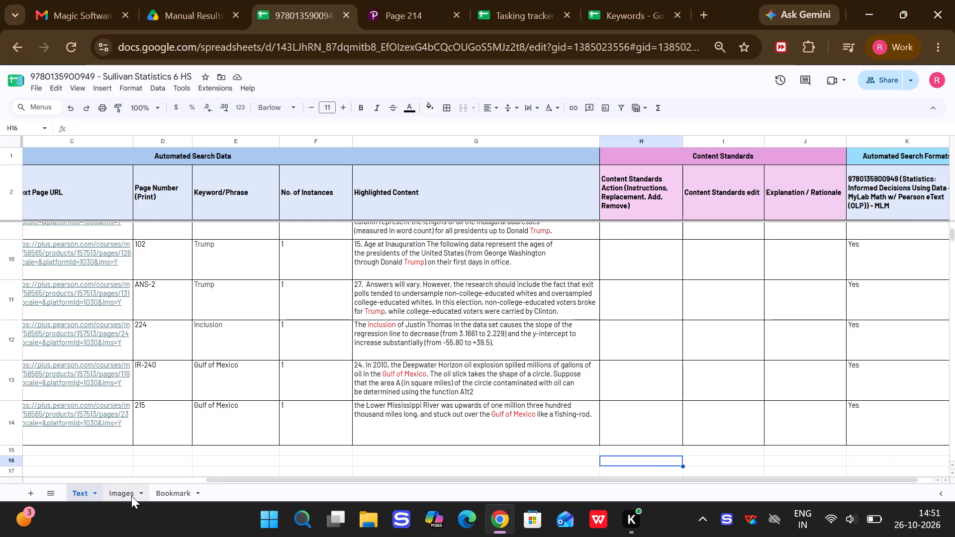
left_click(43, 1)
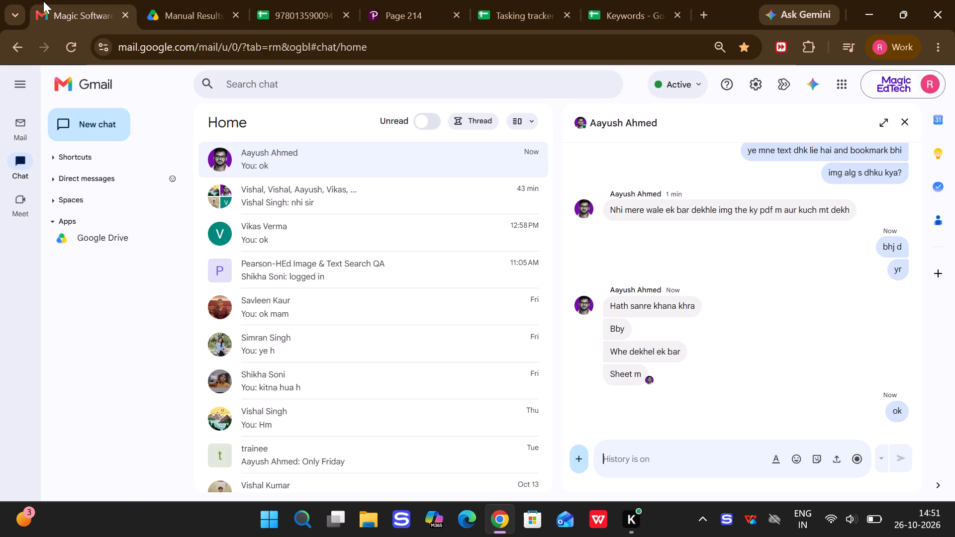
Copy the row 23 internal description from Sheet1 of Tasking tracker_Phase 2.2 and search for it in the Old tasking_not to be used sheet.
left_click(511, 7)
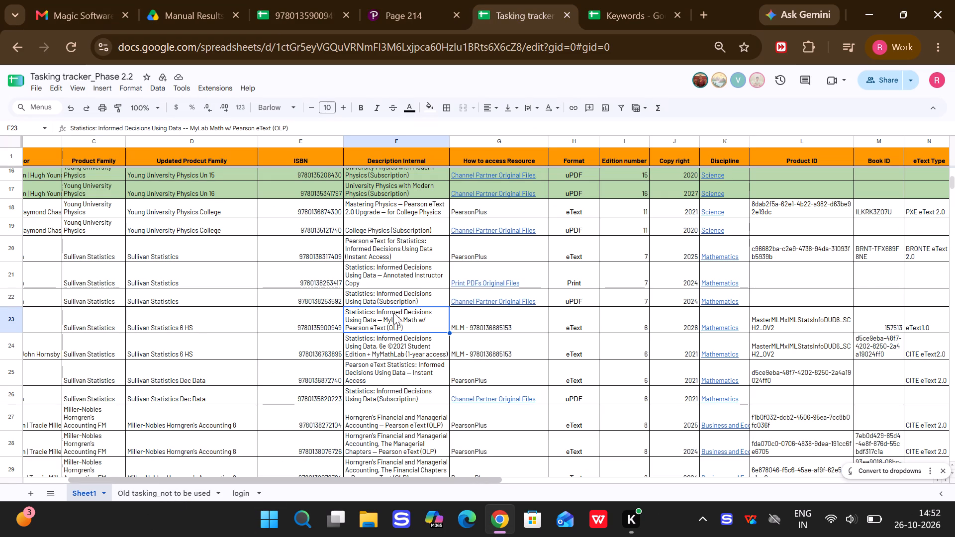
key("ctrl+c")
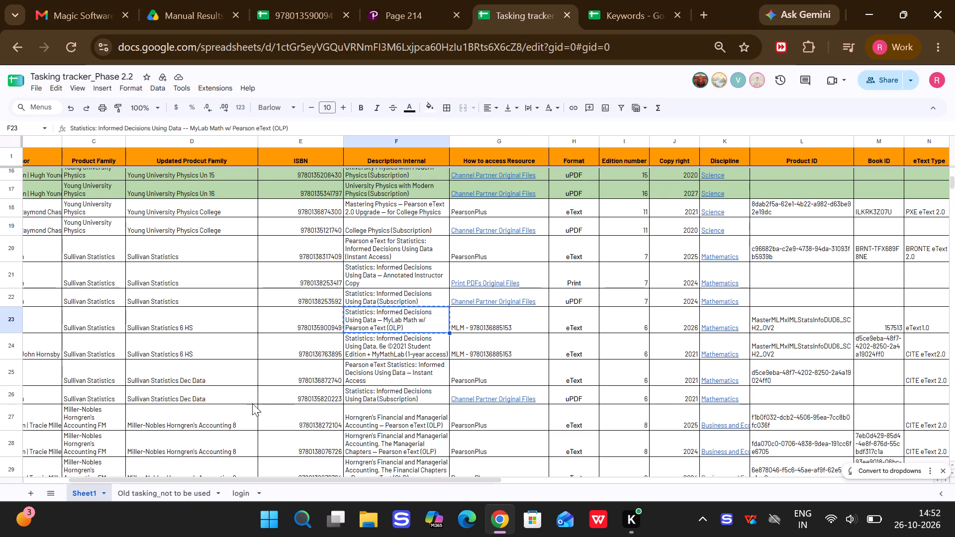
left_click(203, 486)
key("ctrl+f")
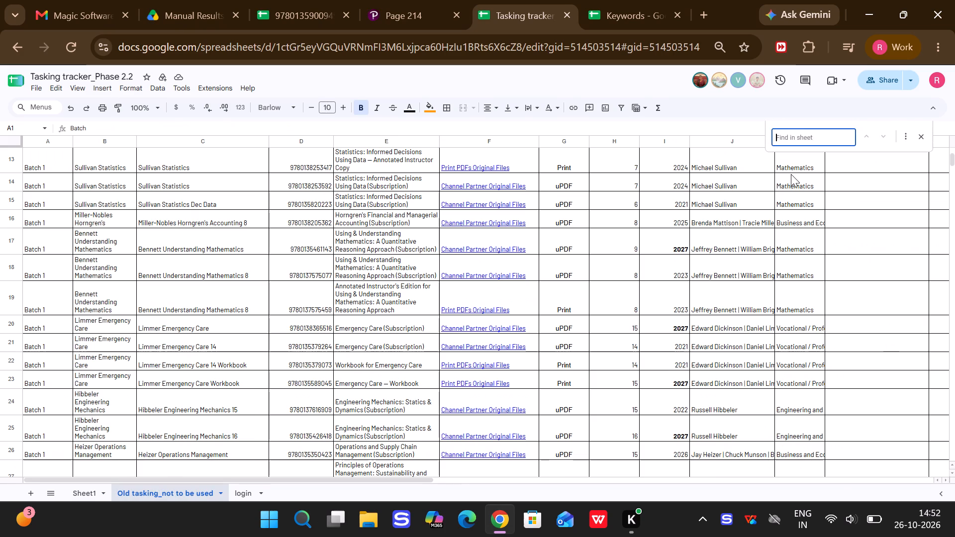
key("ctrl+v")
key("Return")
key("Return")
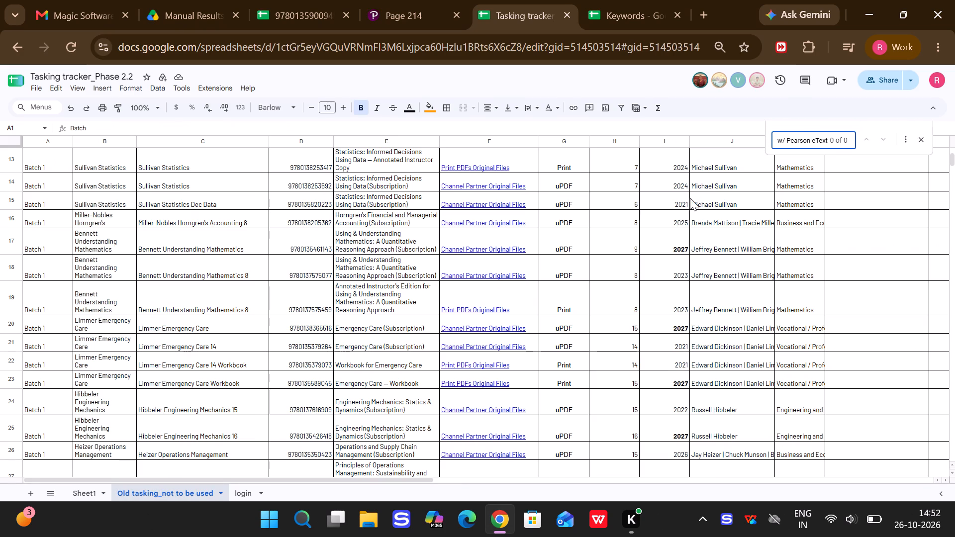
Copy the updated product family Sullivan Statistics 6 HS from row 23 of Sheet1 and search for it in the Old tasking_not to be used sheet.
left_click(84, 498)
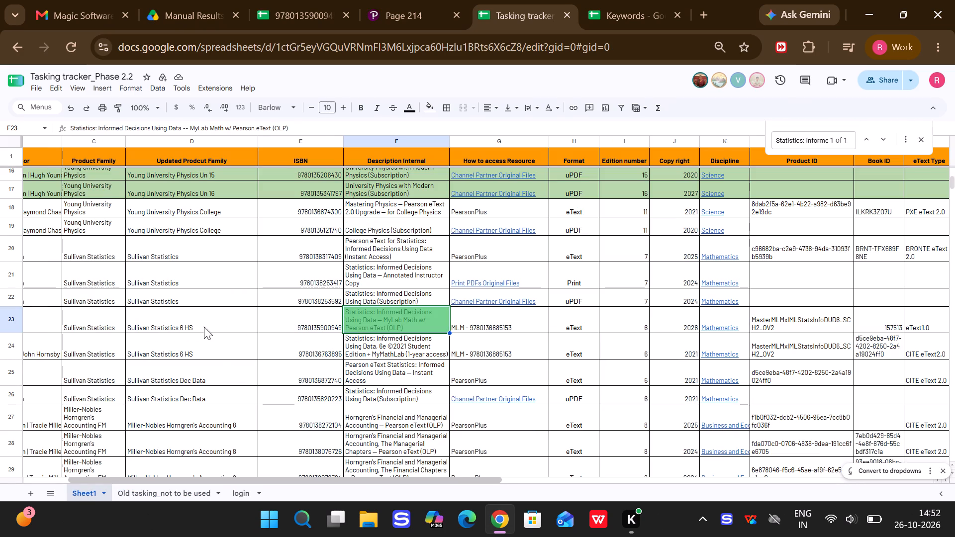
left_click(187, 327)
key("ctrl+c")
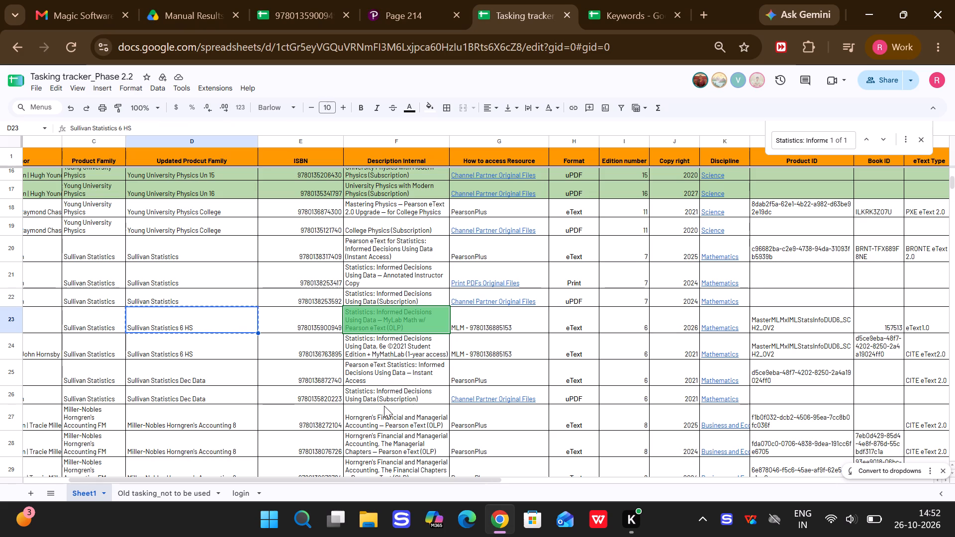
left_click_drag(173, 494, 900, 125)
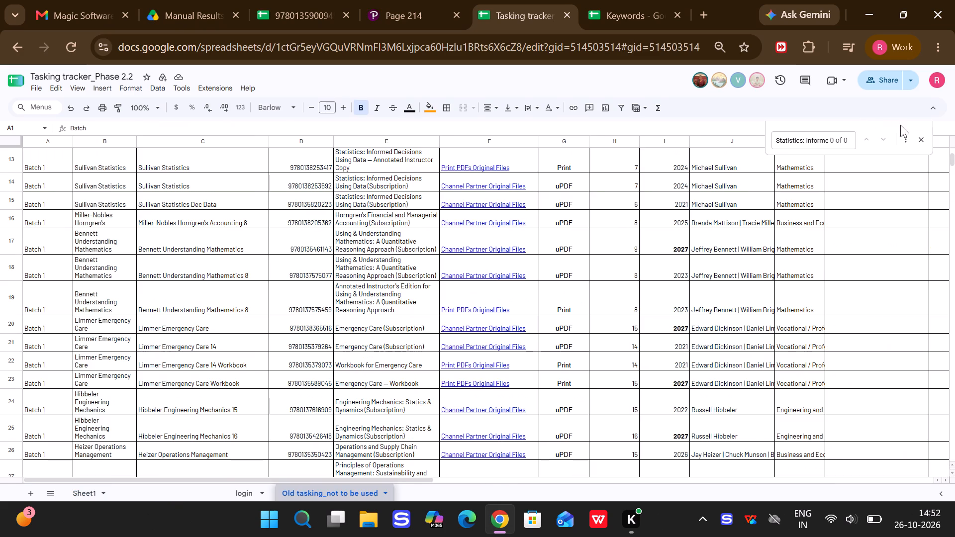
left_click_drag(900, 125, 919, 137)
left_click(919, 137)
key("ctrl+f")
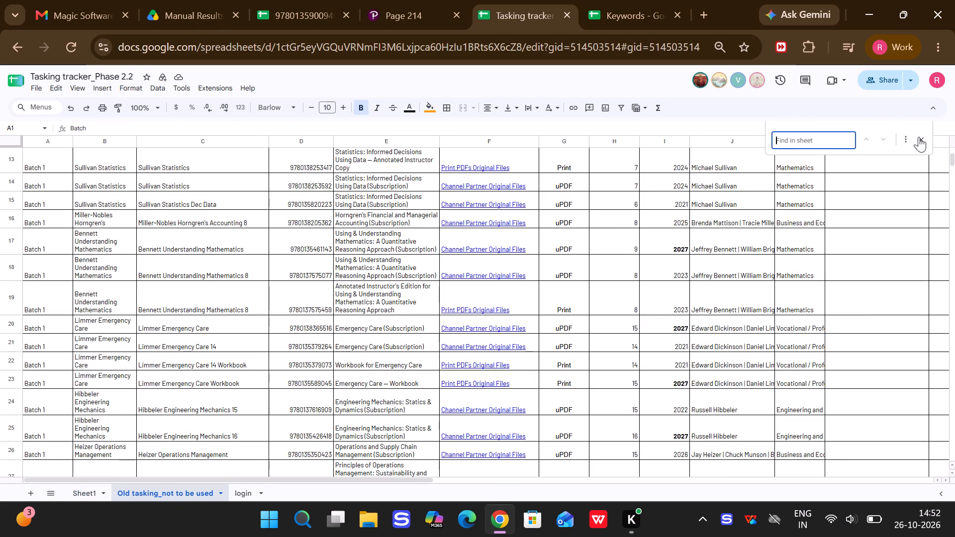
key("ctrl+v")
key("Return")
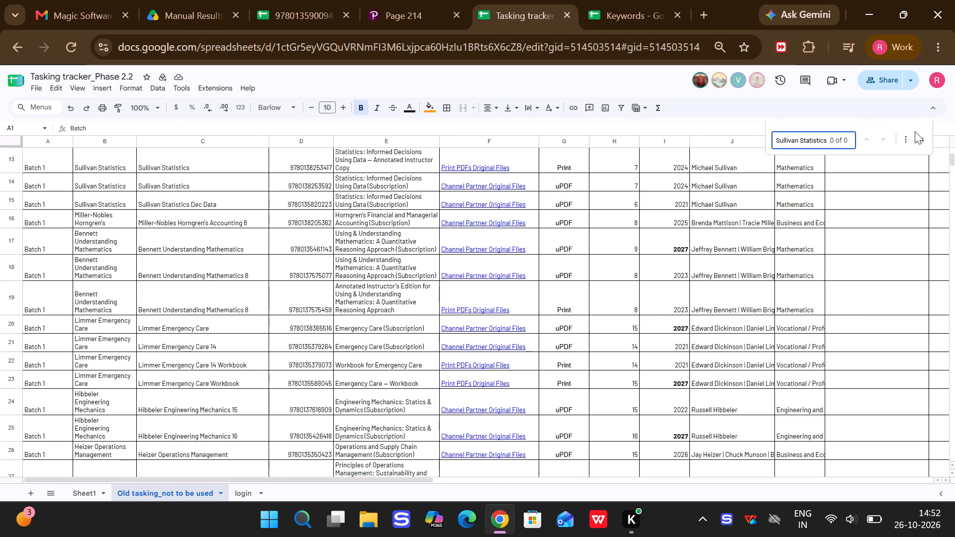
left_click(921, 138)
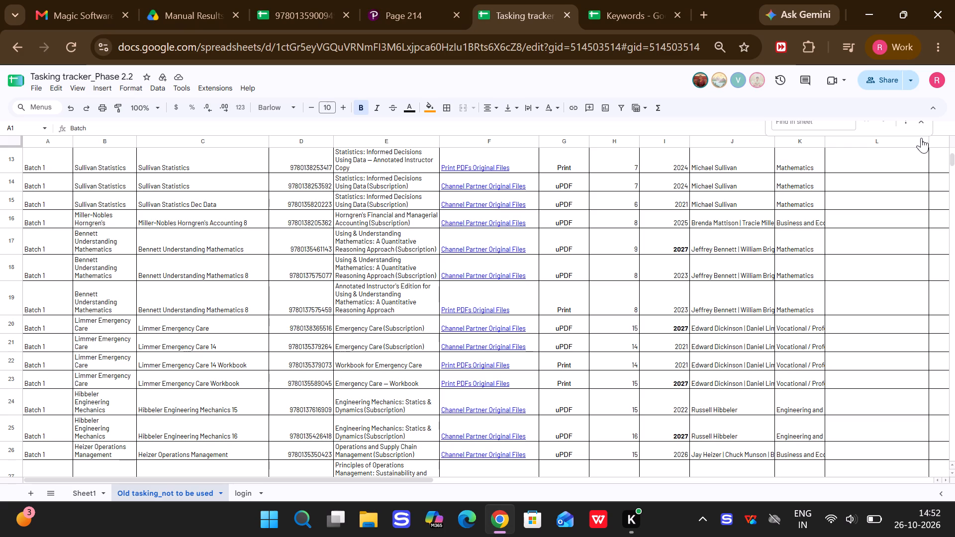
Search the Old tasking_not to be used sheet for aayush and examine the matching review rows and their book details.
scroll(797, 330, "down", 1)
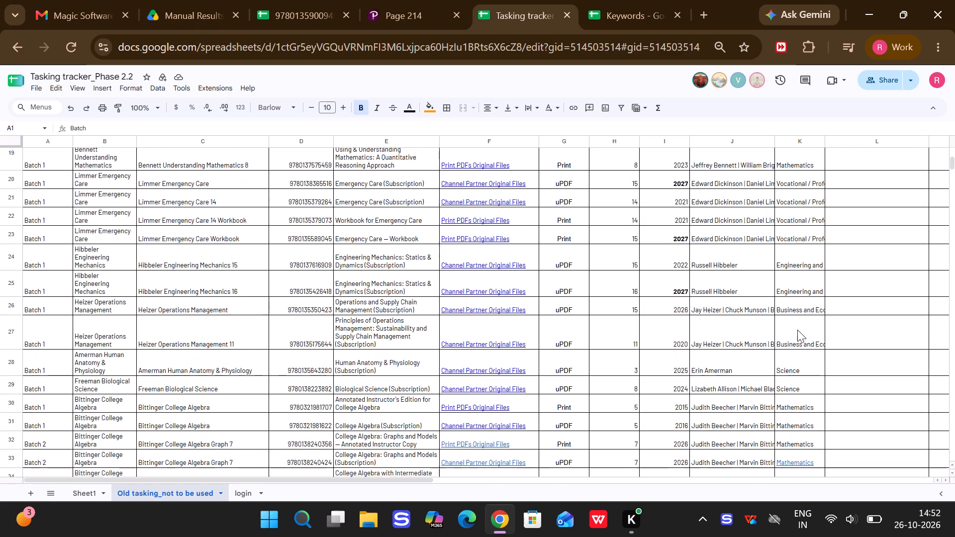
scroll(797, 330, "down", 1)
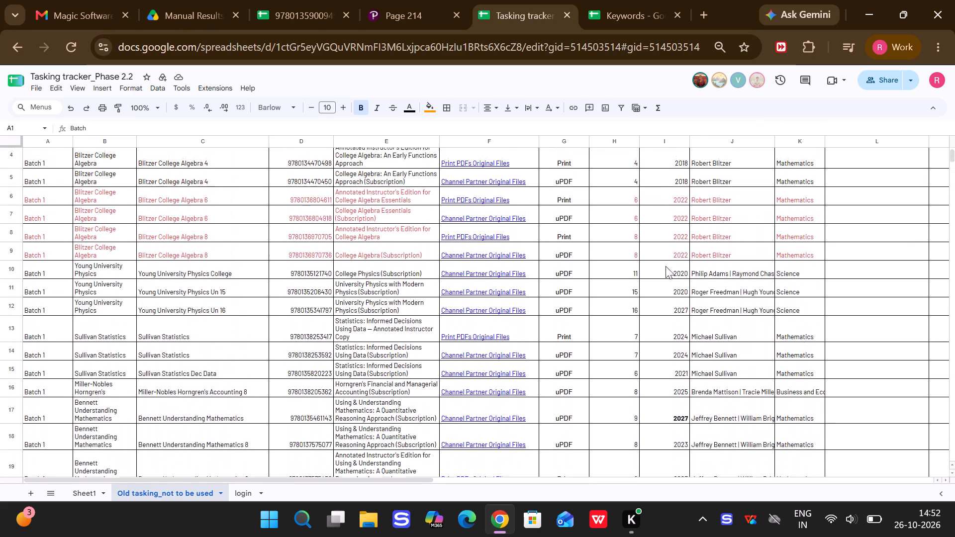
key("ctrl+f")
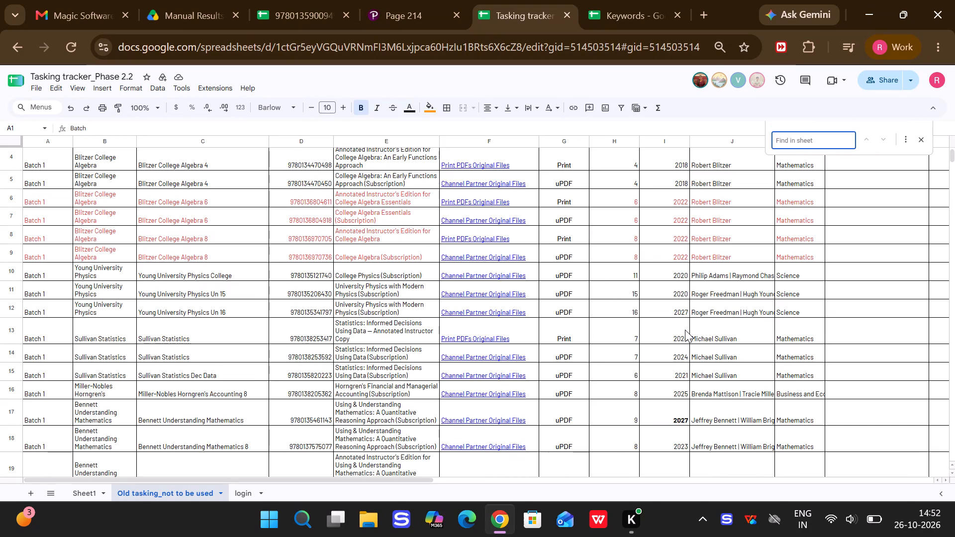
type("aayush")
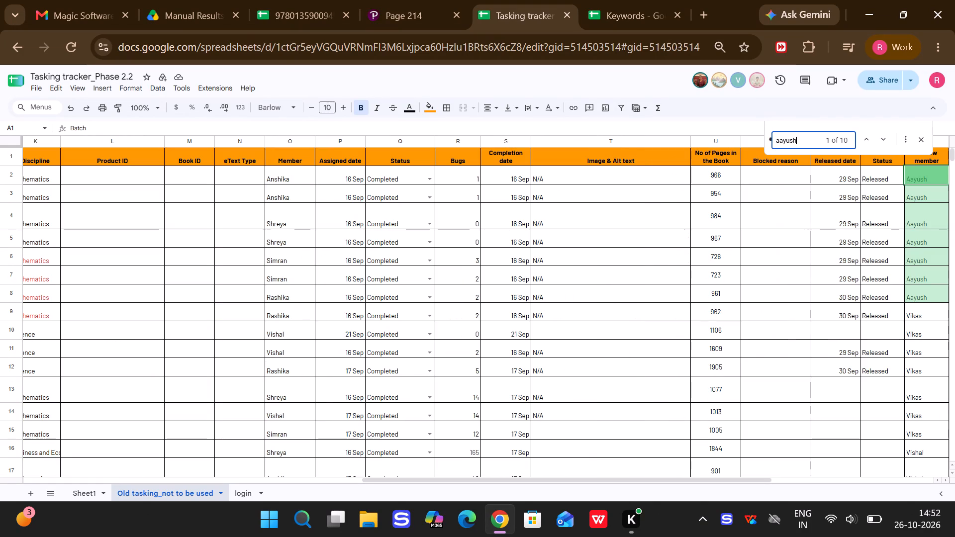
scroll(841, 353, "up", 1)
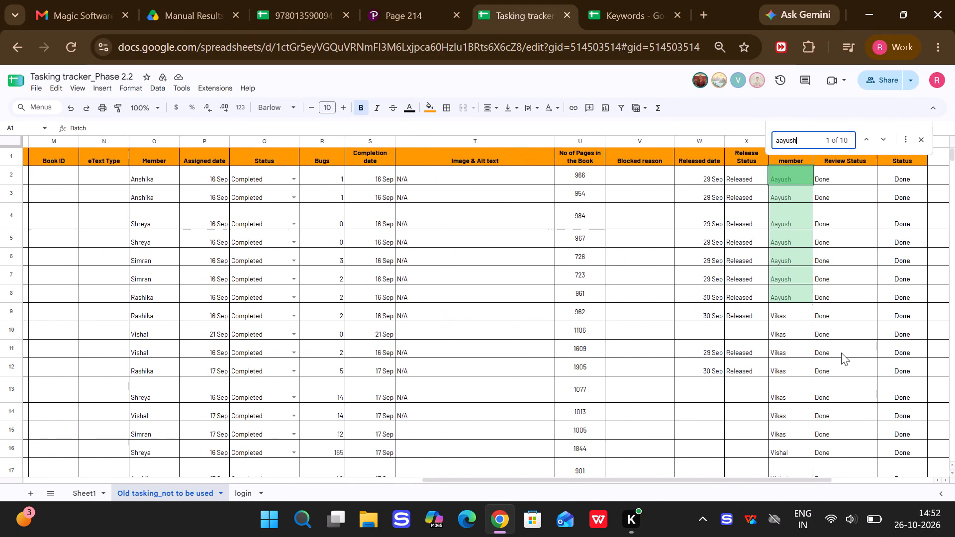
scroll(841, 353, "up", 2)
scroll(841, 353, "right", 2)
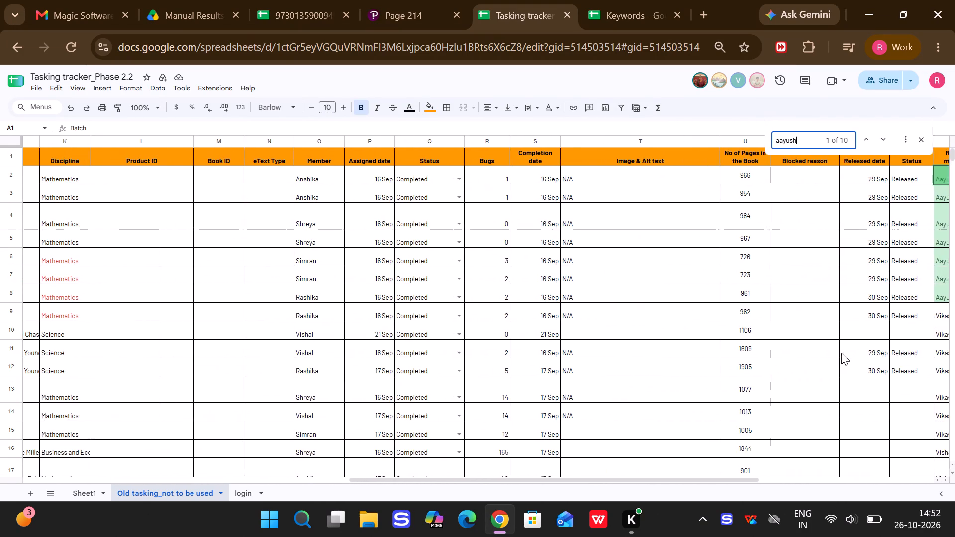
scroll(841, 353, "right", 4)
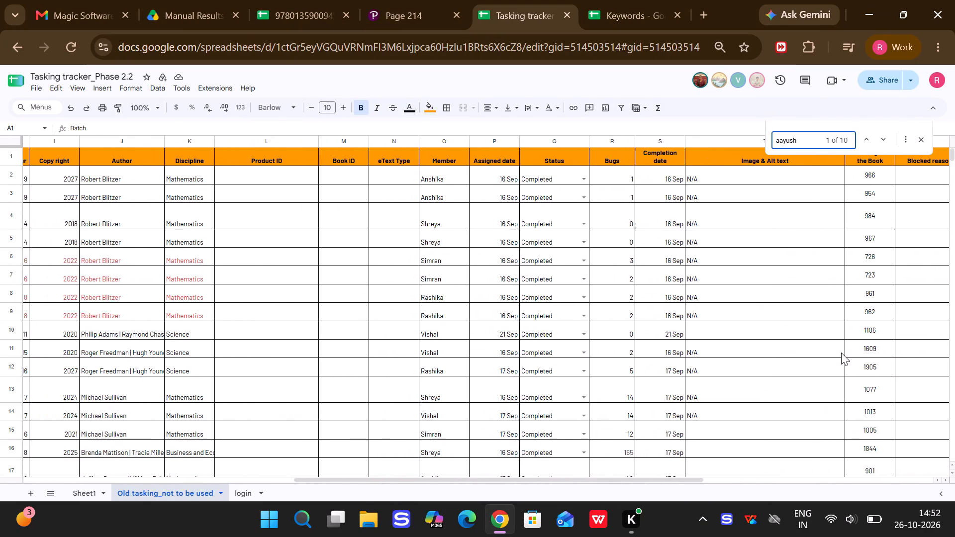
scroll(841, 353, "right", 4)
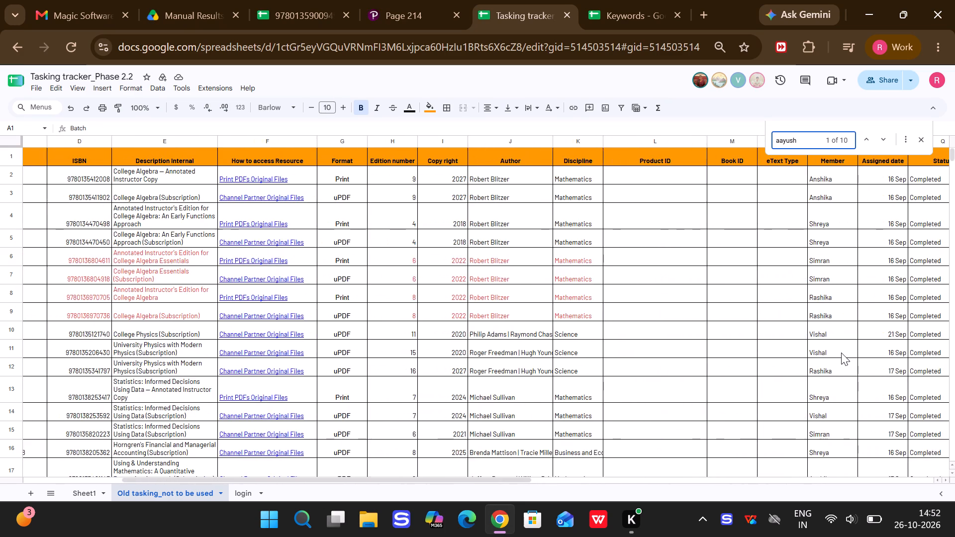
scroll(841, 353, "right", 4)
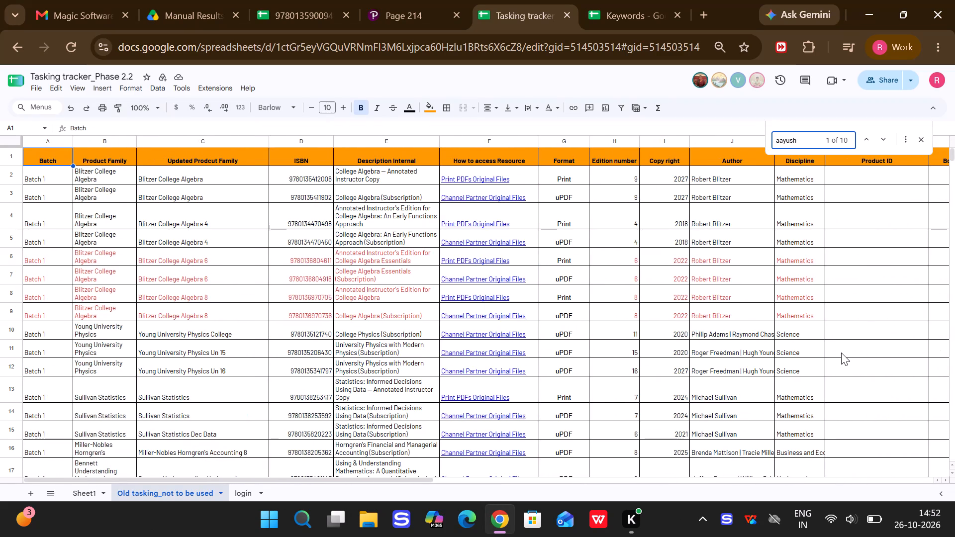
Examine the aayush matches further down the old tasking sheet, checking which books, statuses and review entries they belong to.
scroll(841, 353, "down", 1)
left_click(841, 353)
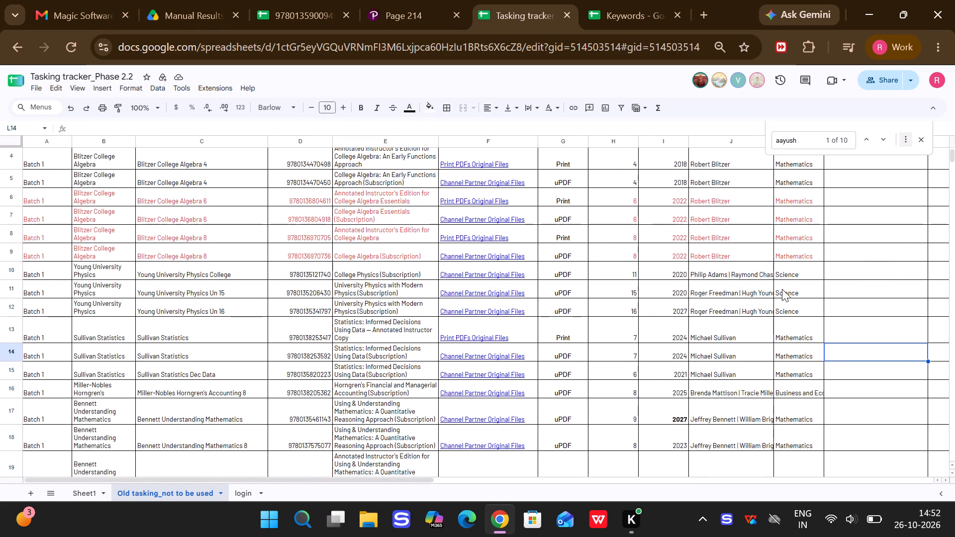
scroll(782, 289, "left", 9)
scroll(782, 289, "down", 1)
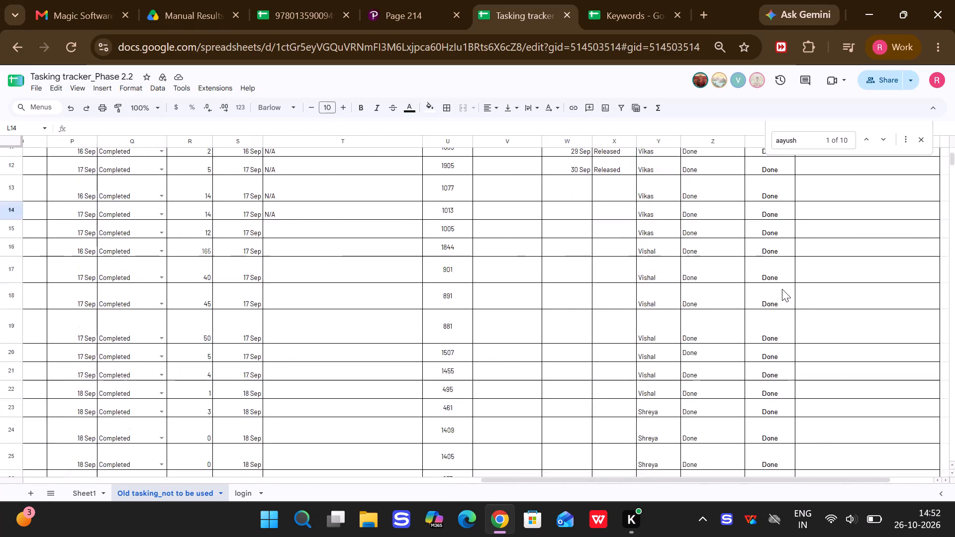
scroll(782, 289, "down", 1)
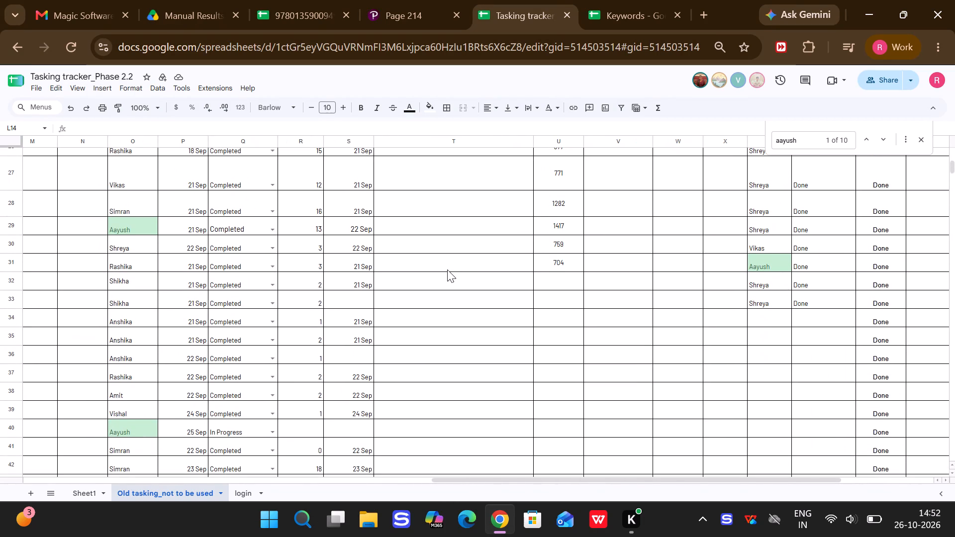
left_click(94, 265)
scroll(94, 265, "right", 2)
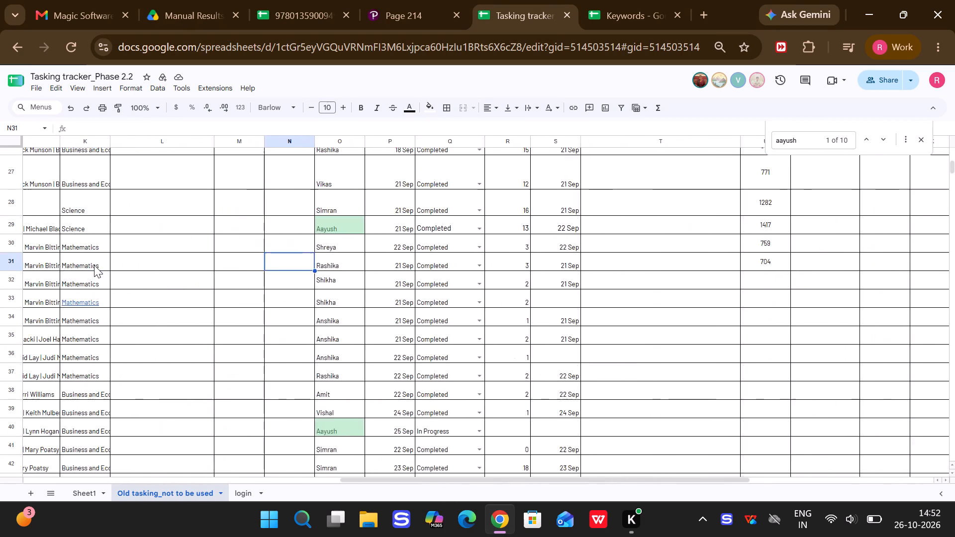
scroll(94, 265, "right", 2)
left_click(94, 265)
scroll(94, 265, "right", 4)
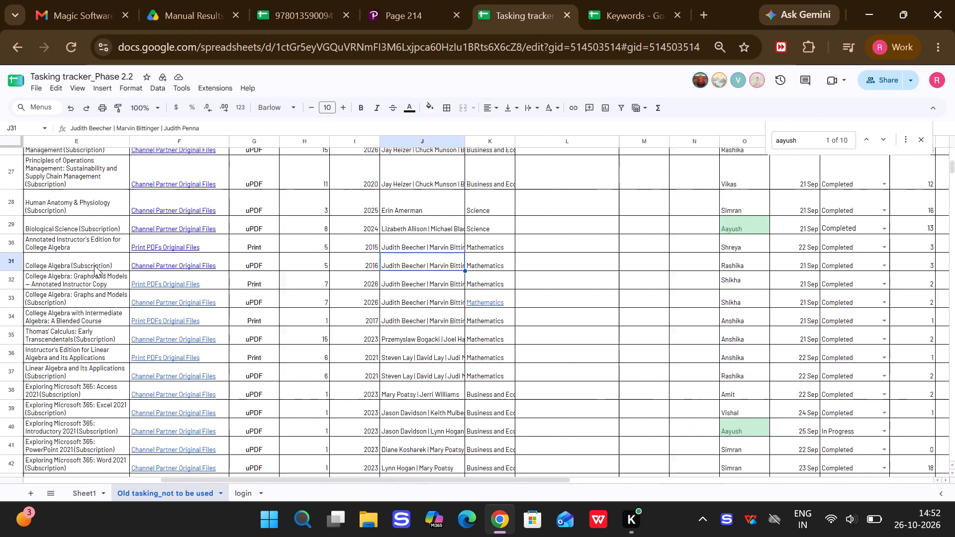
scroll(94, 265, "right", 1)
scroll(94, 265, "left", 3)
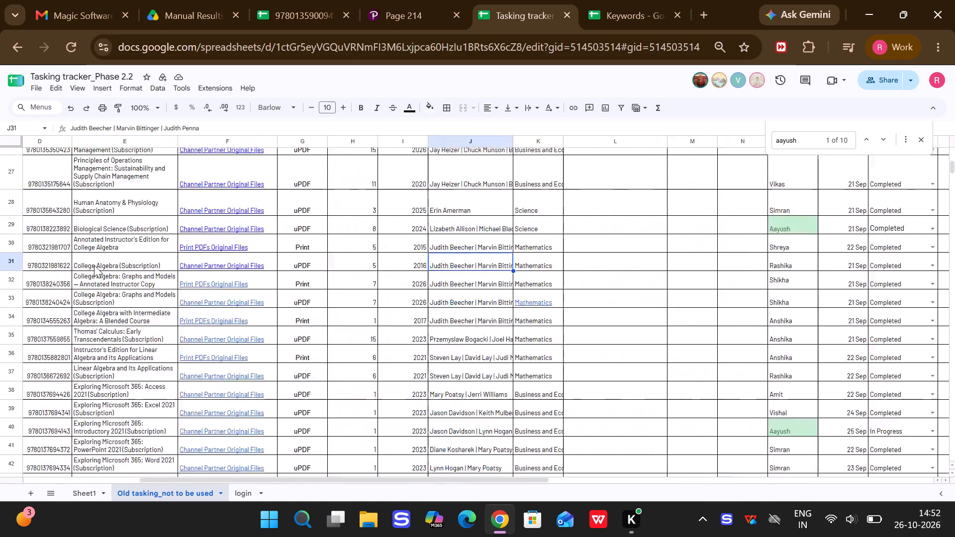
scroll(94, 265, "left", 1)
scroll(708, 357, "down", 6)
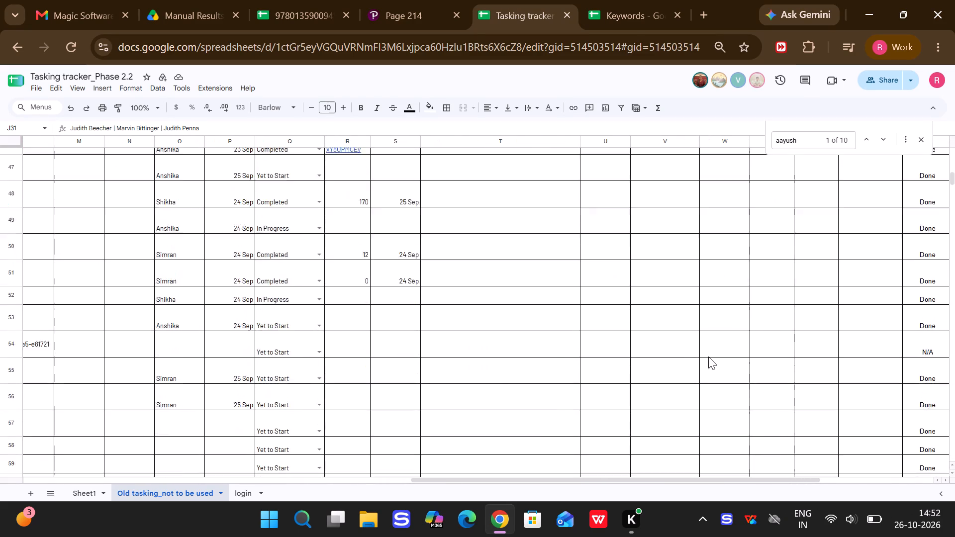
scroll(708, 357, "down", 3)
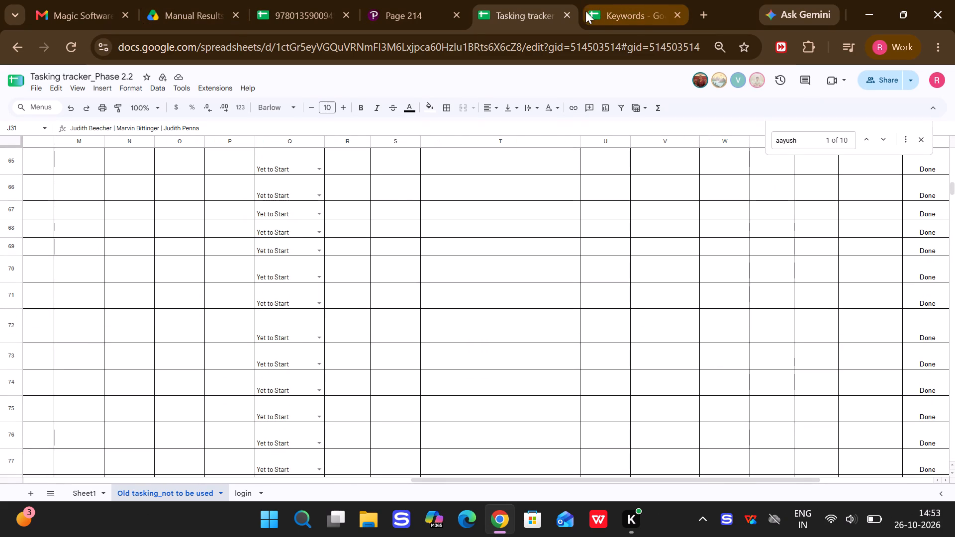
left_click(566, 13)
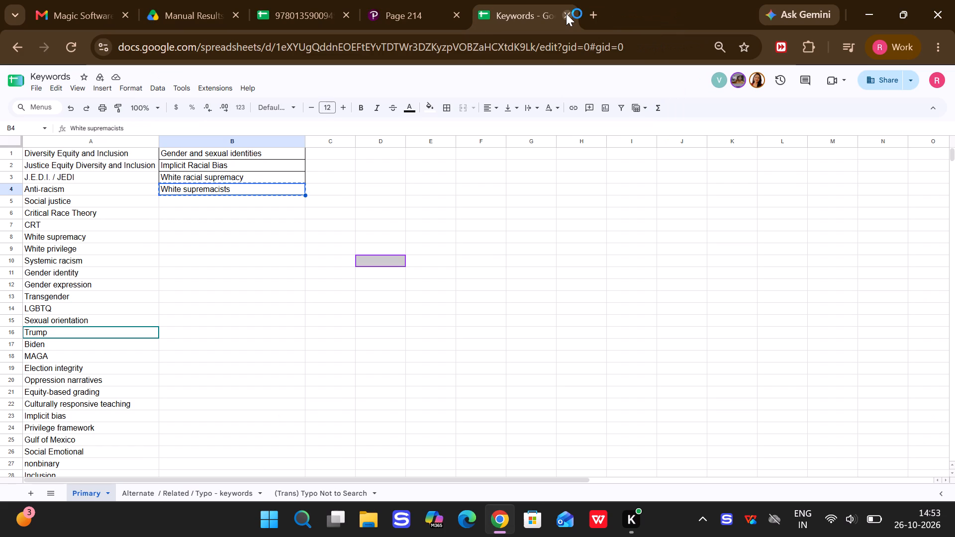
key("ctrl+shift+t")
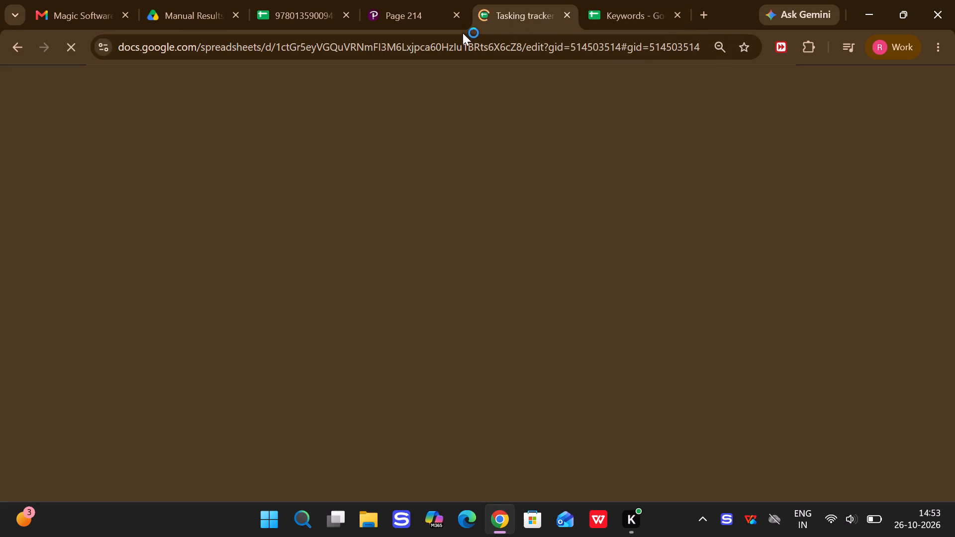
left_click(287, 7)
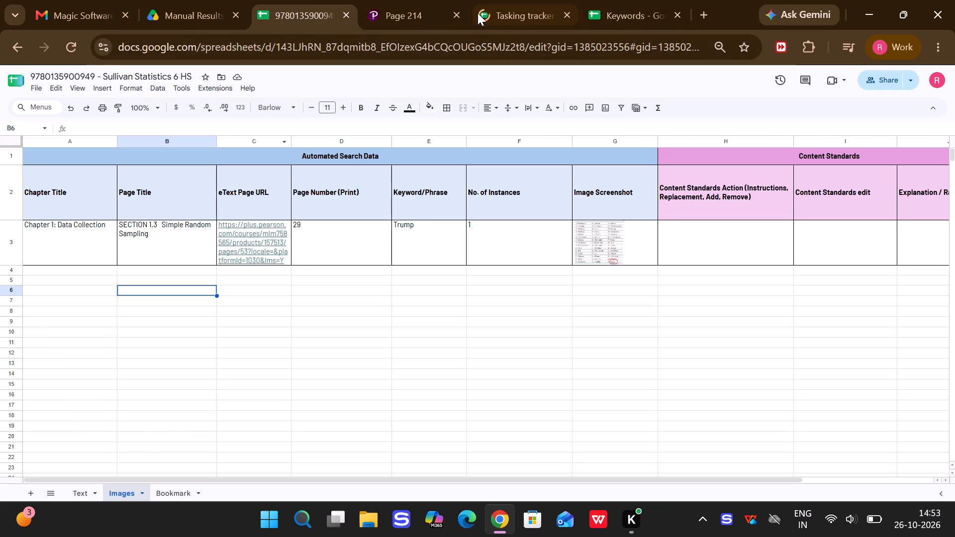
Search Sheet1 of the Tasking tracker for Sullivan Statistics 6 HS and go to the second match.
left_click(513, 24)
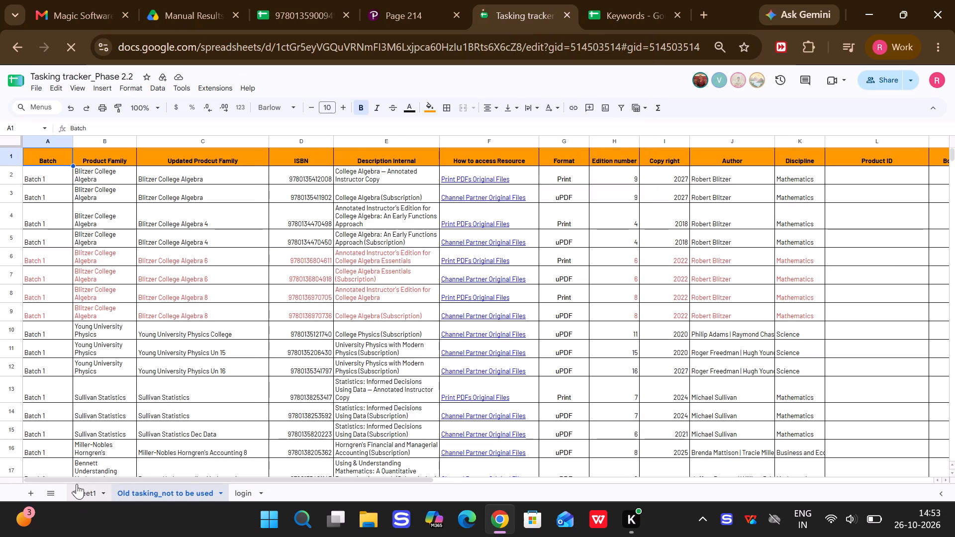
left_click(77, 484)
key("ctrl+f")
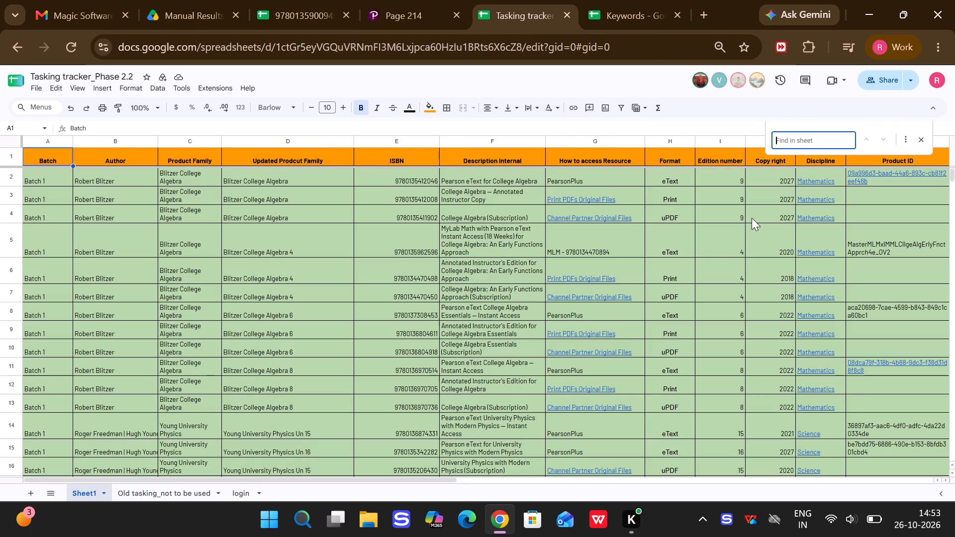
key("ctrl+v")
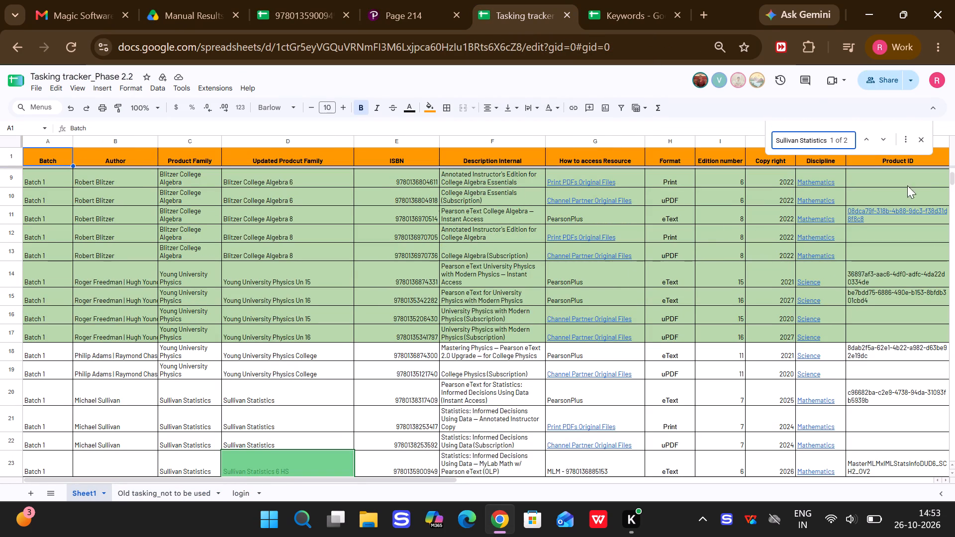
left_click(883, 138)
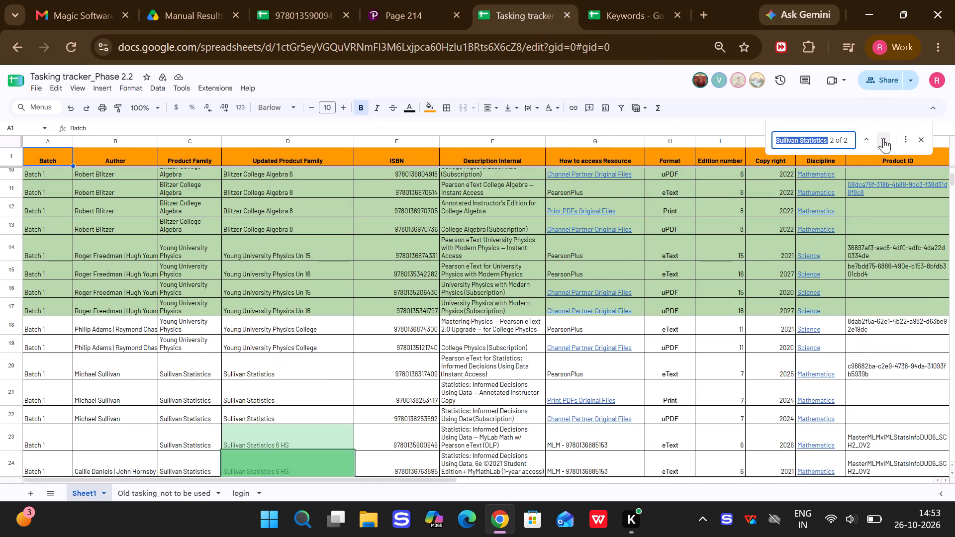
Examine the two Sullivan Statistics 6 HS rows, checking their ISBN, book ID, assigned member, assigned date and status.
scroll(486, 384, "down", 1)
scroll(486, 384, "left", 2)
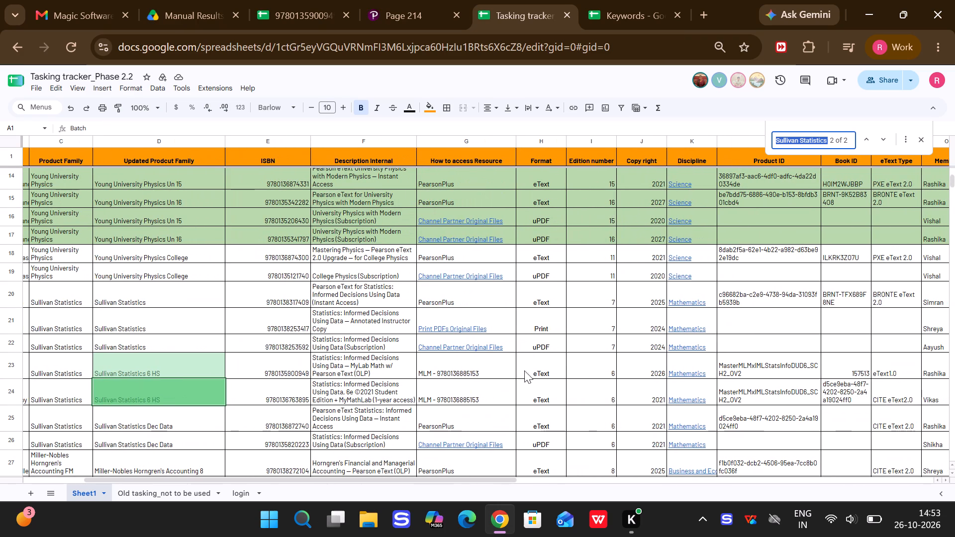
scroll(544, 367, "left", 3)
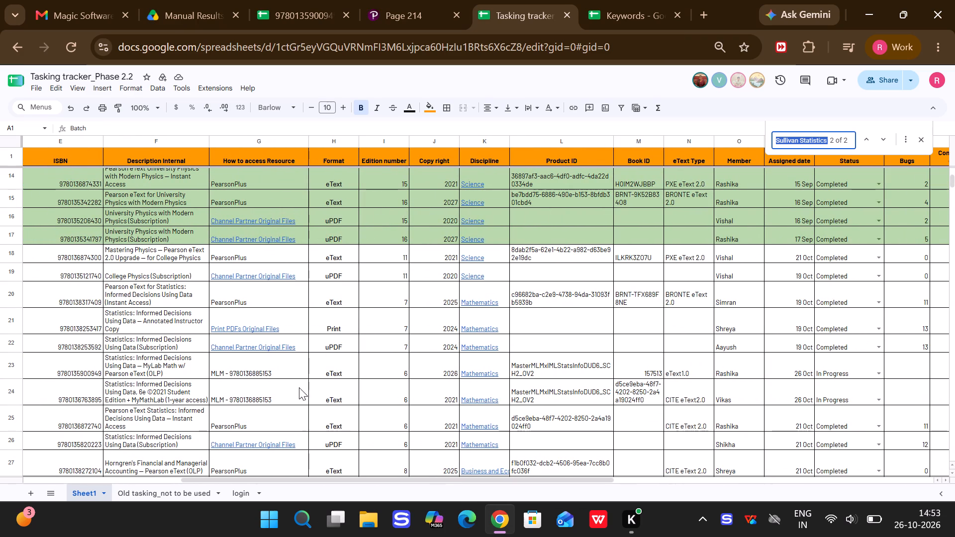
scroll(587, 399, "right", 1)
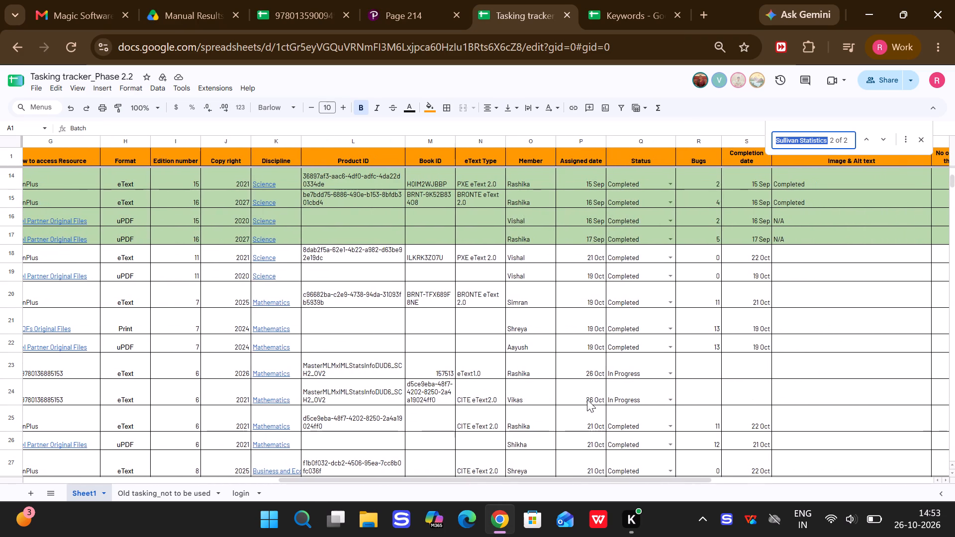
scroll(587, 399, "right", 1)
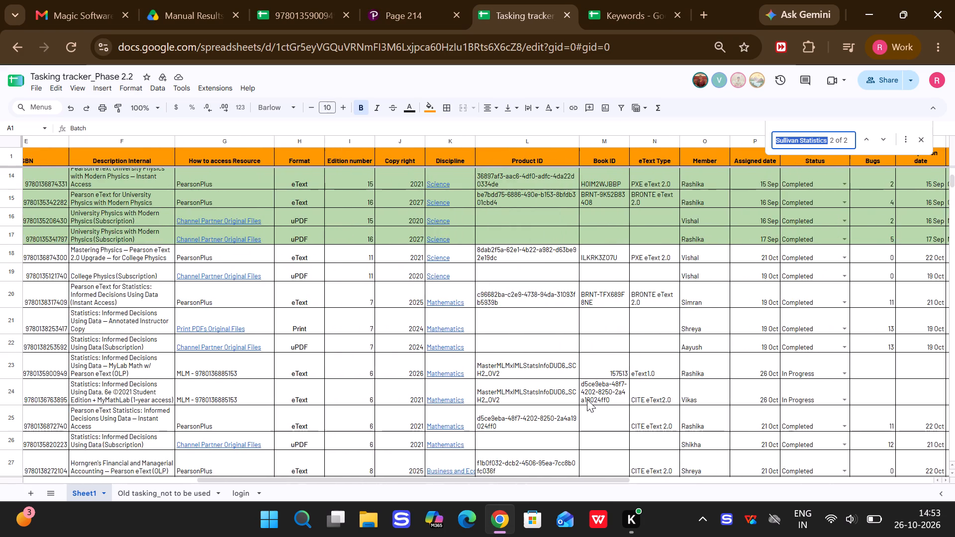
scroll(587, 399, "right", 5)
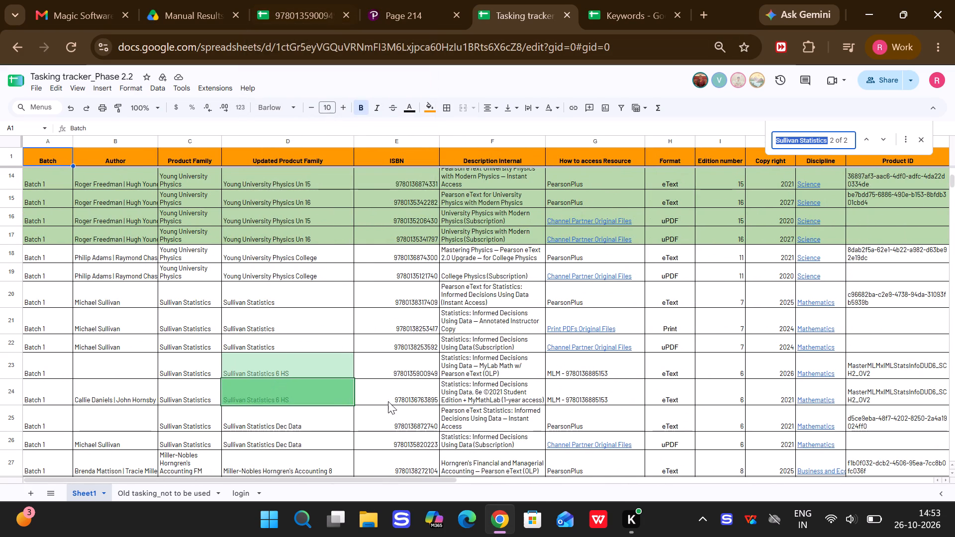
left_click(403, 398)
key("ctrl+c")
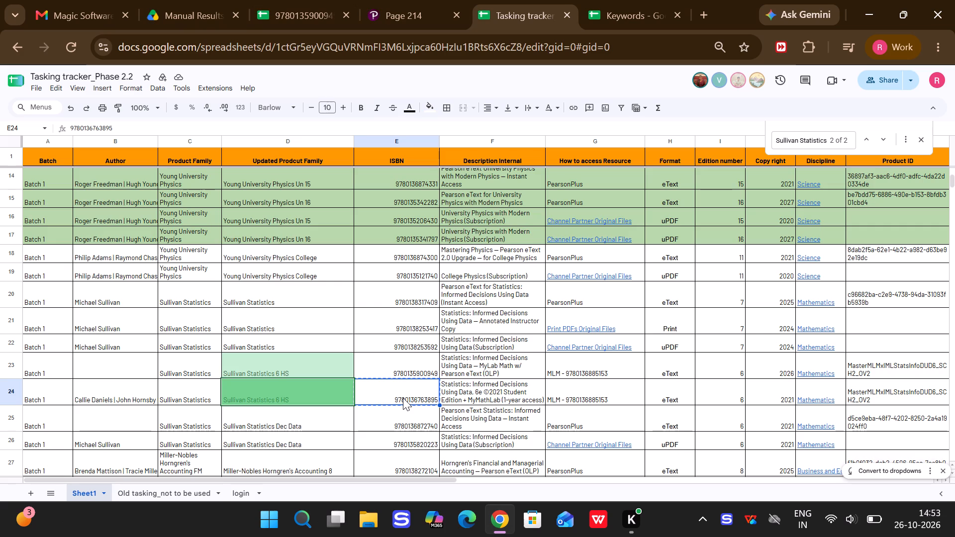
left_click(290, 16)
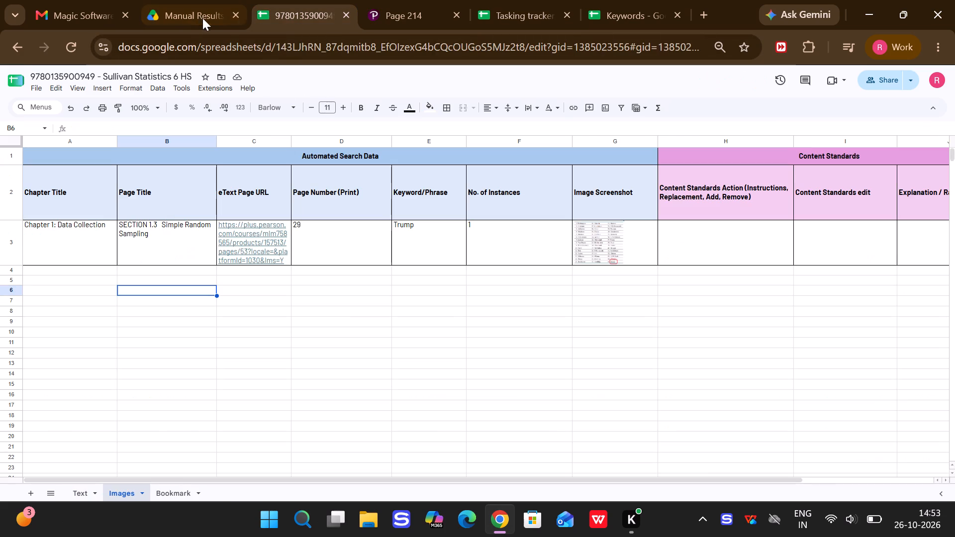
left_click(186, 13)
key("ctrl+f")
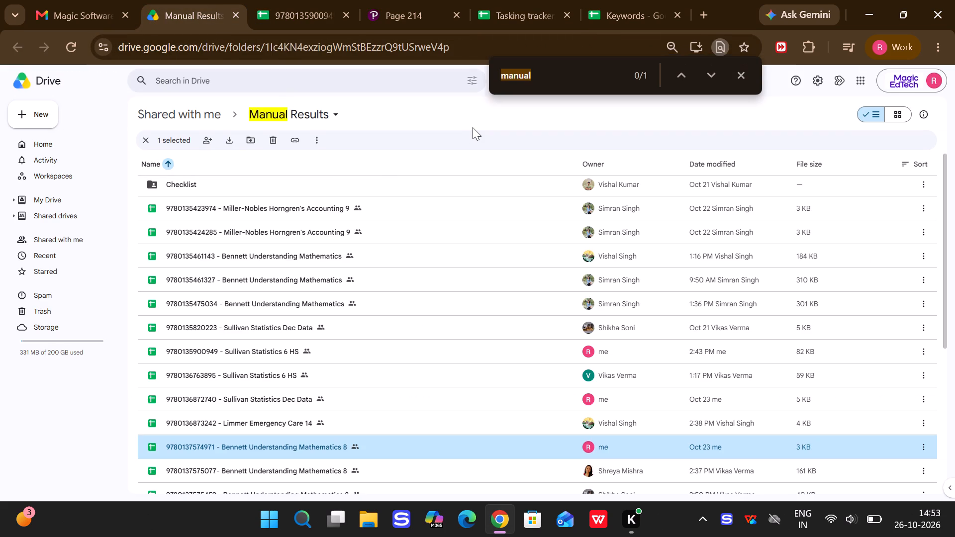
key("ctrl+v")
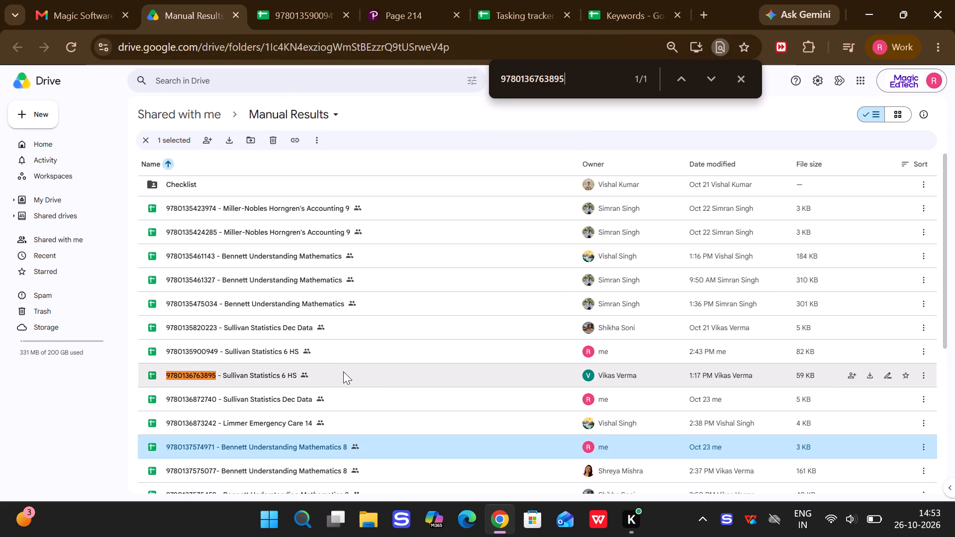
double_click(343, 371)
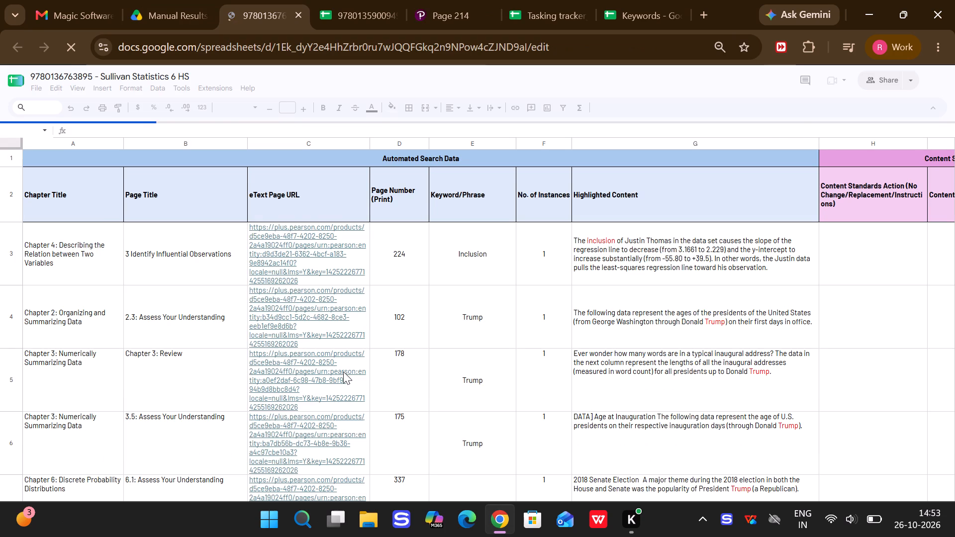
left_click(532, 141)
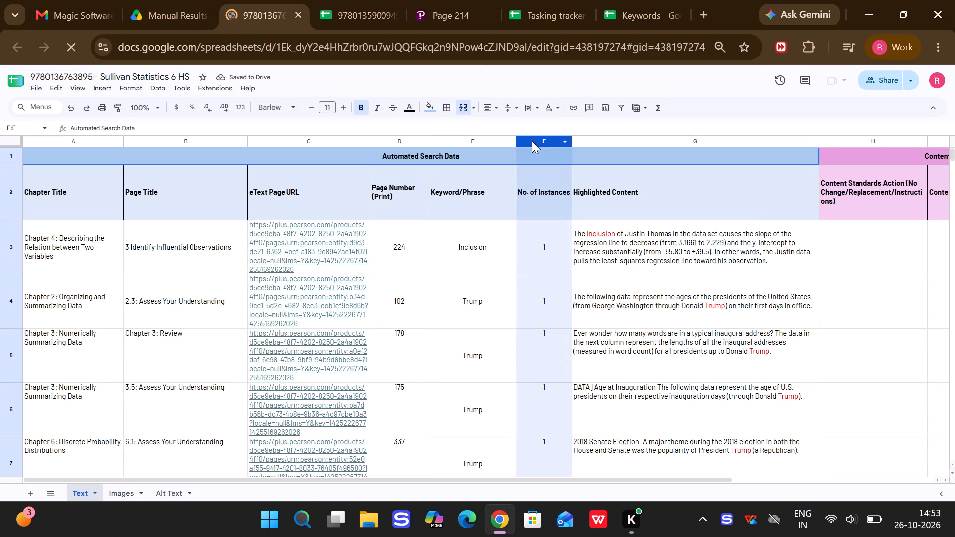
left_click(435, 337)
scroll(435, 337, "down", 1)
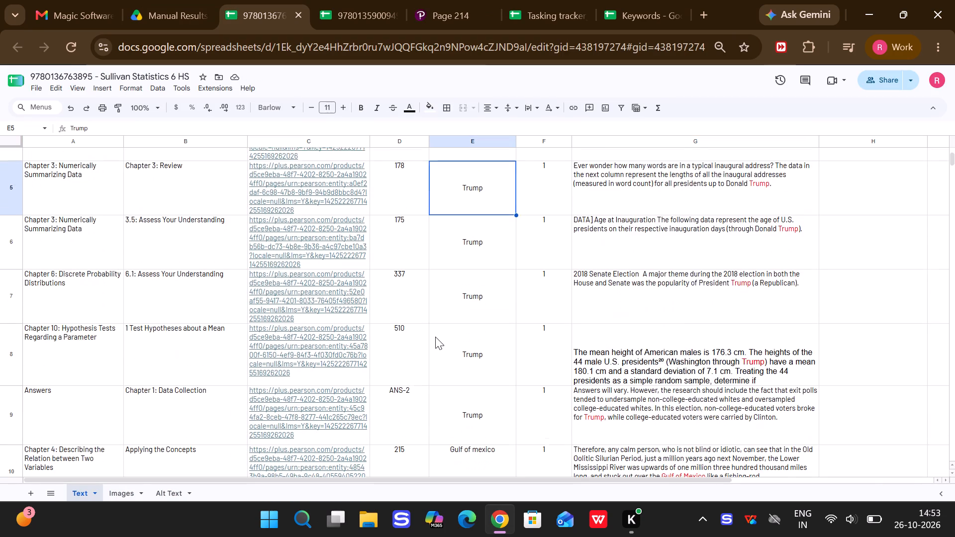
scroll(435, 337, "down", 2)
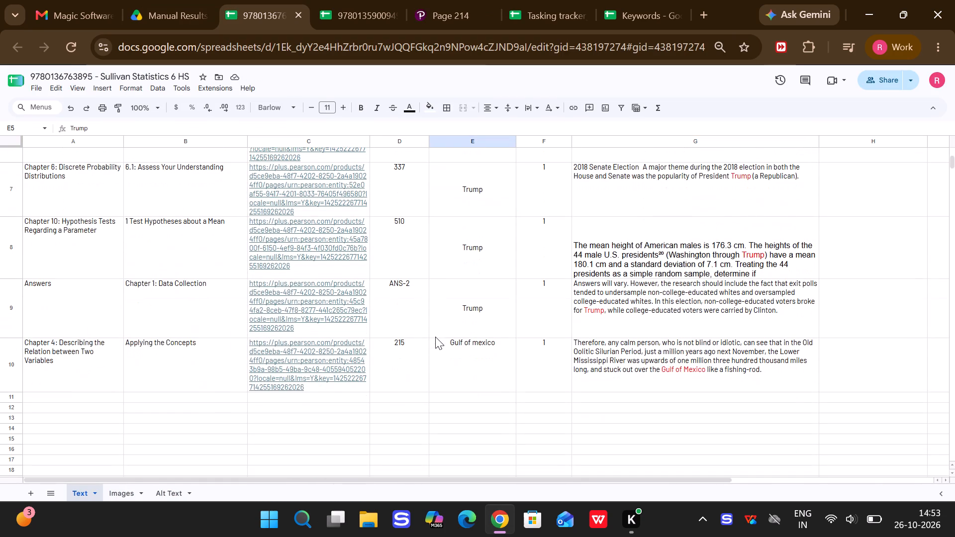
left_click(117, 498)
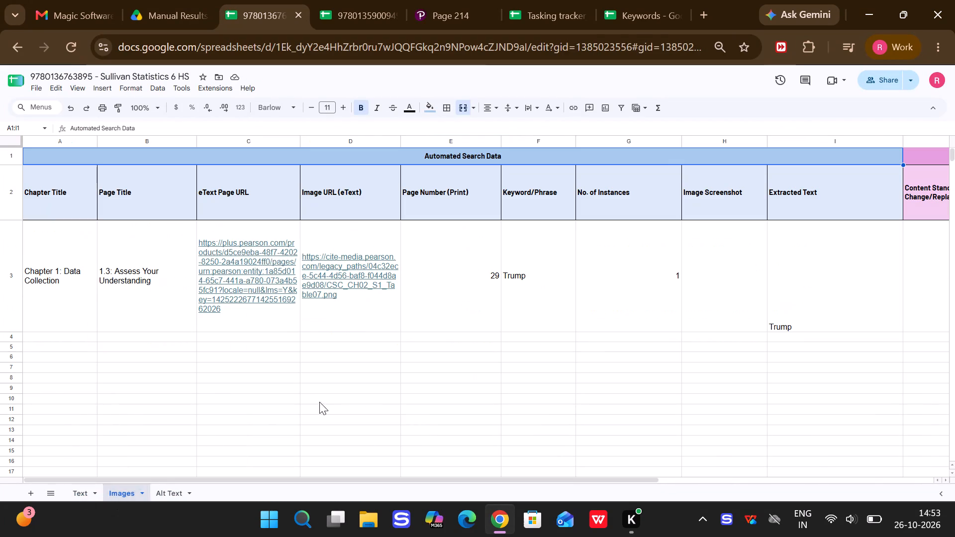
scroll(543, 350, "left", 6)
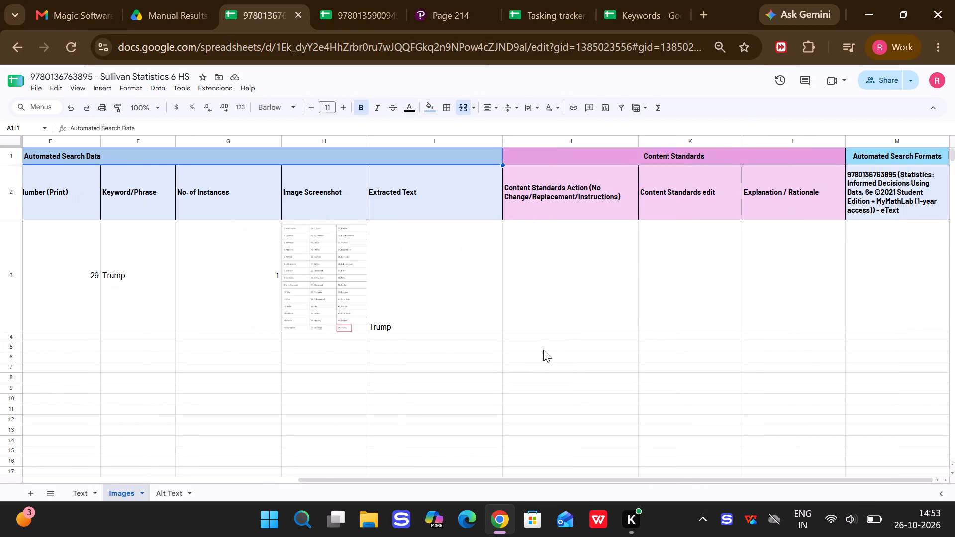
scroll(543, 350, "right", 10)
left_click(173, 496)
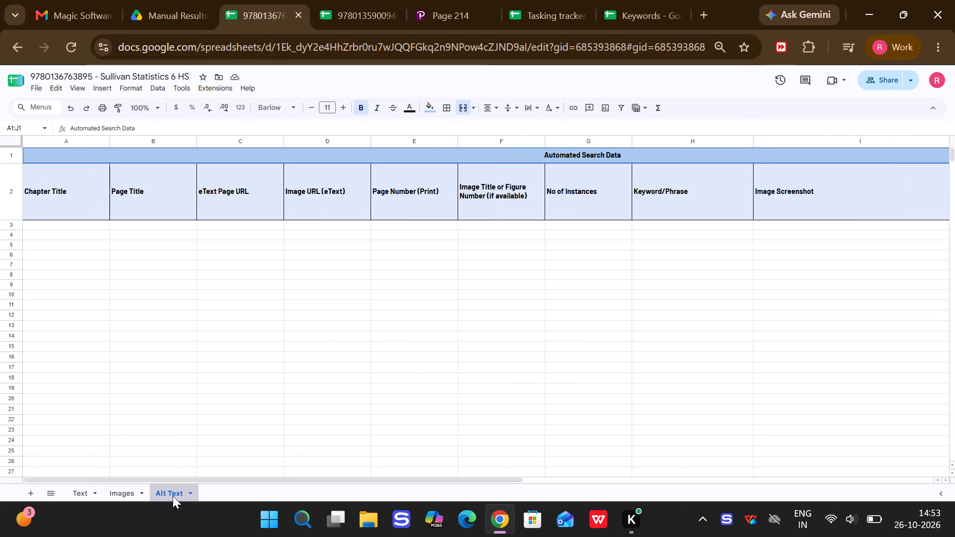
left_click(121, 496)
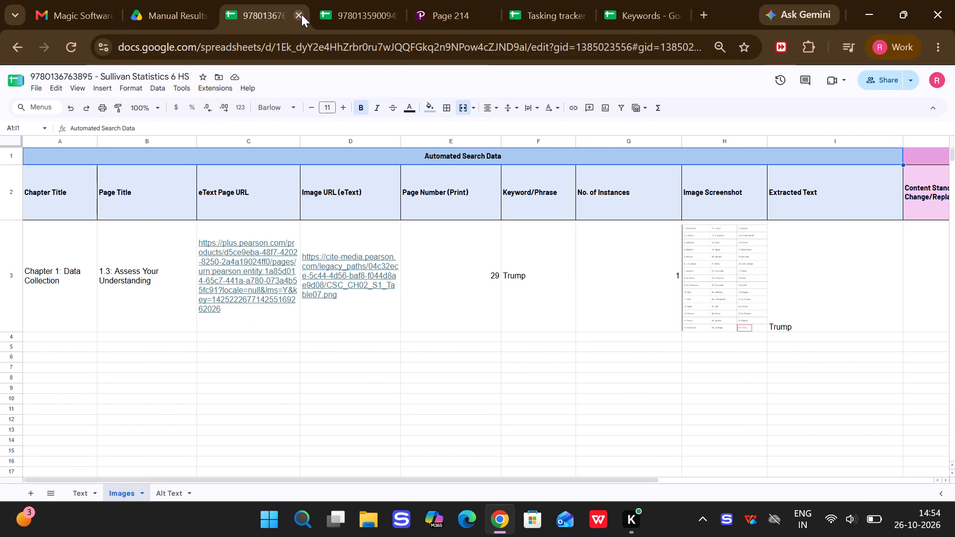
left_click(300, 16)
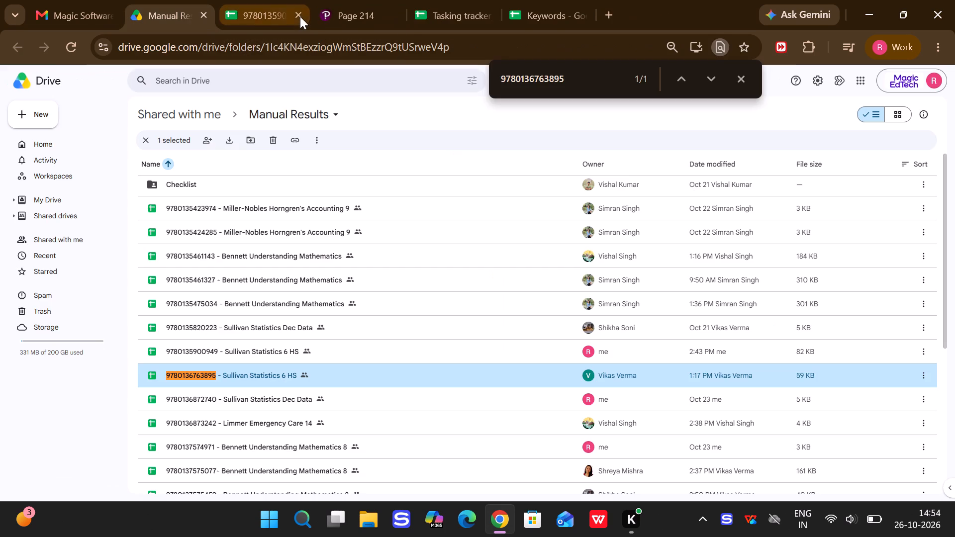
Switch to Gmail chat and reread the colleague's latest messages about checking the images.
left_click(173, 13)
left_click(47, 16)
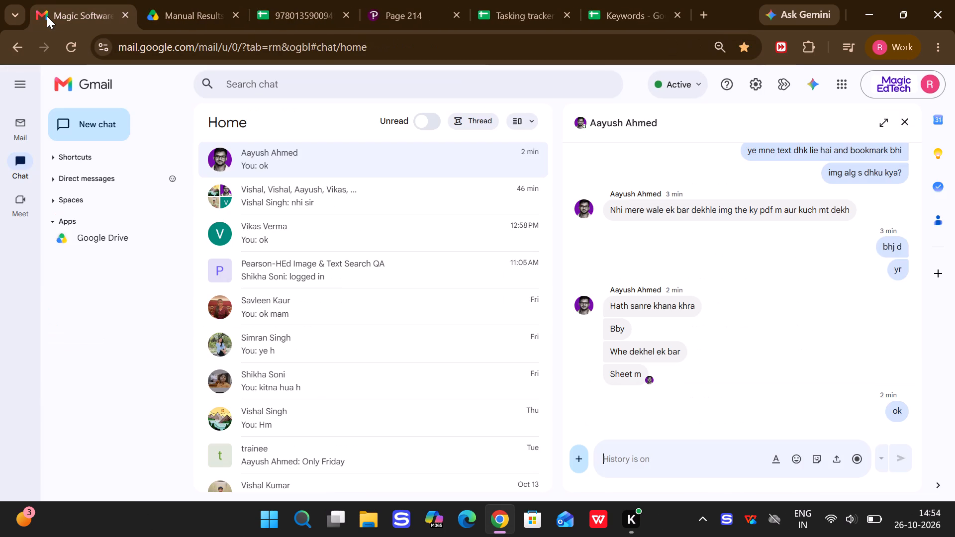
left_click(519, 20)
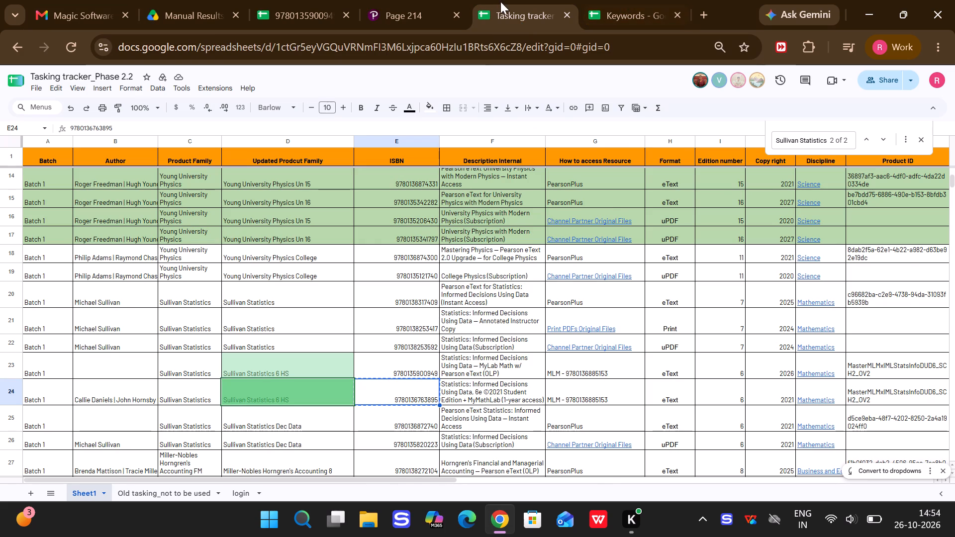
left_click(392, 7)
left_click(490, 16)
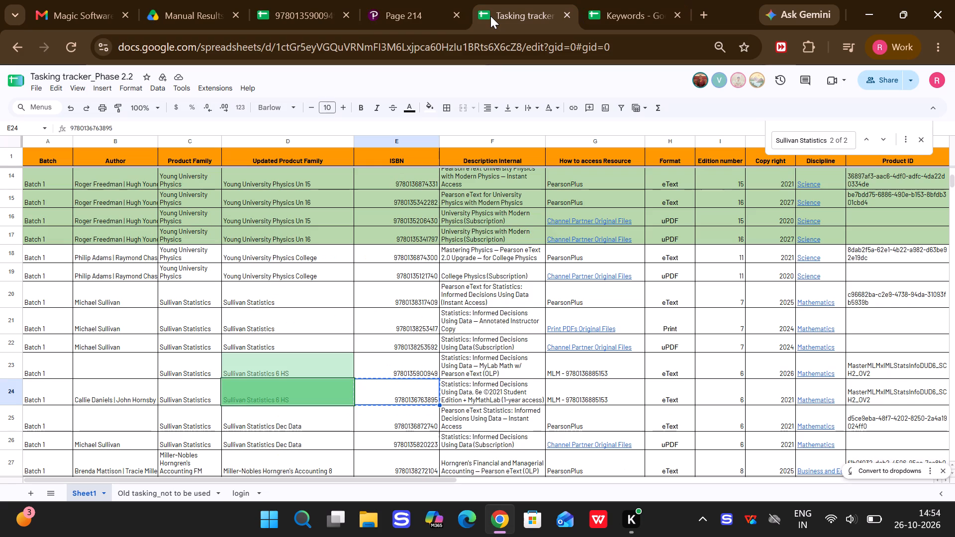
left_click(300, 5)
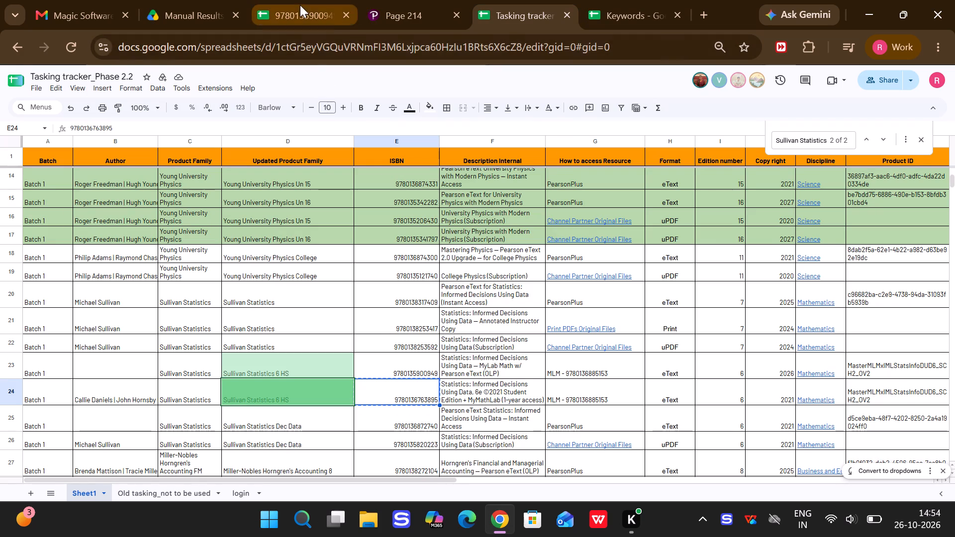
left_click(80, 489)
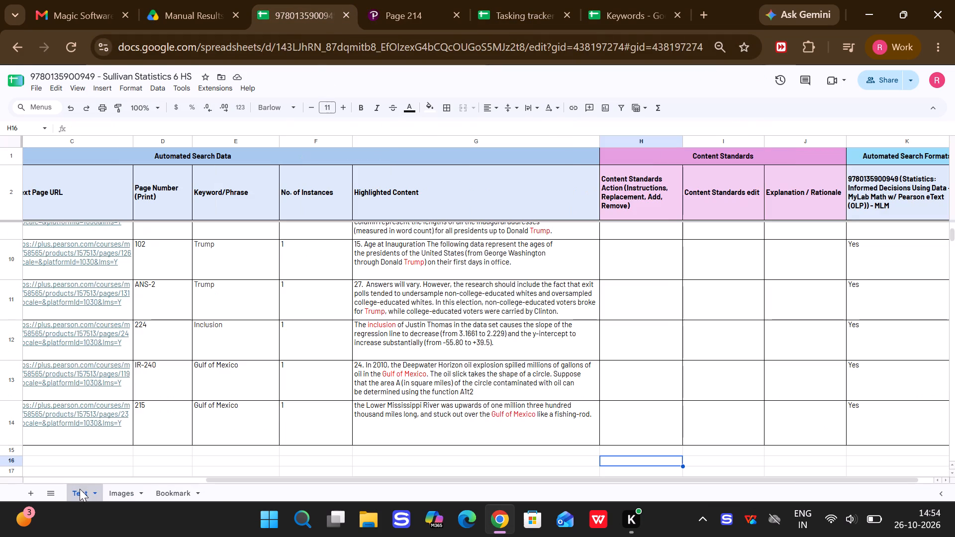
scroll(543, 375, "up", 11)
scroll(901, 317, "left", 5)
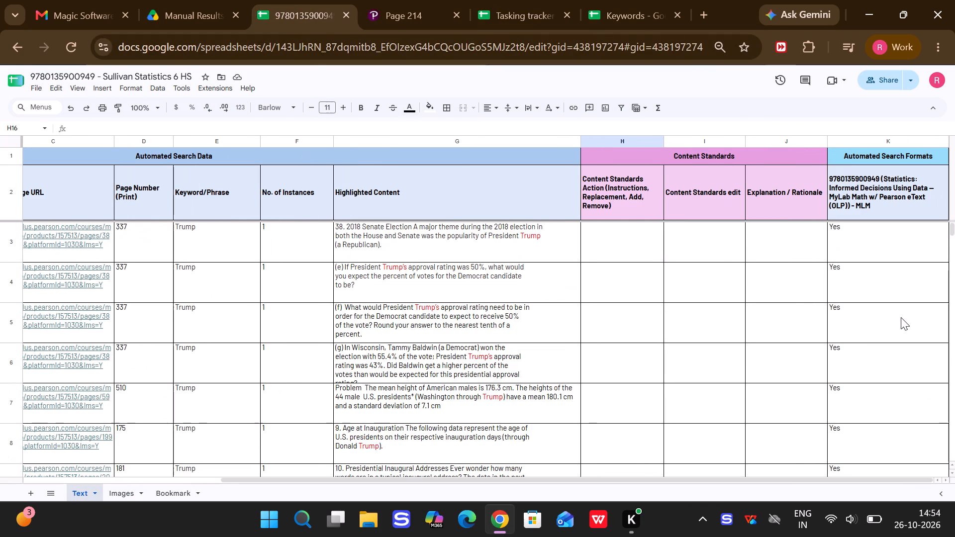
left_click(282, 139)
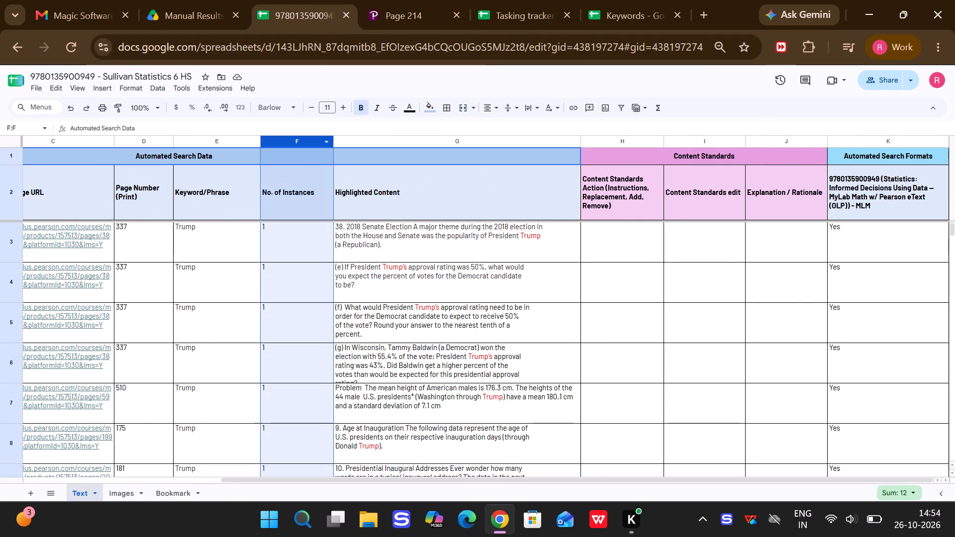
left_click(861, 331)
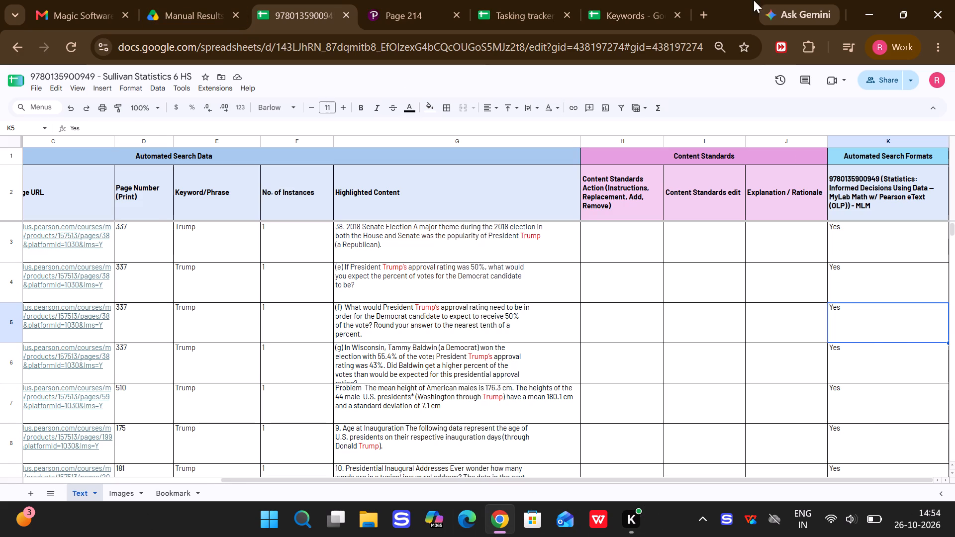
Open DeskTime in a new tab to check today's work time statistics, and close it again.
left_click(707, 8)
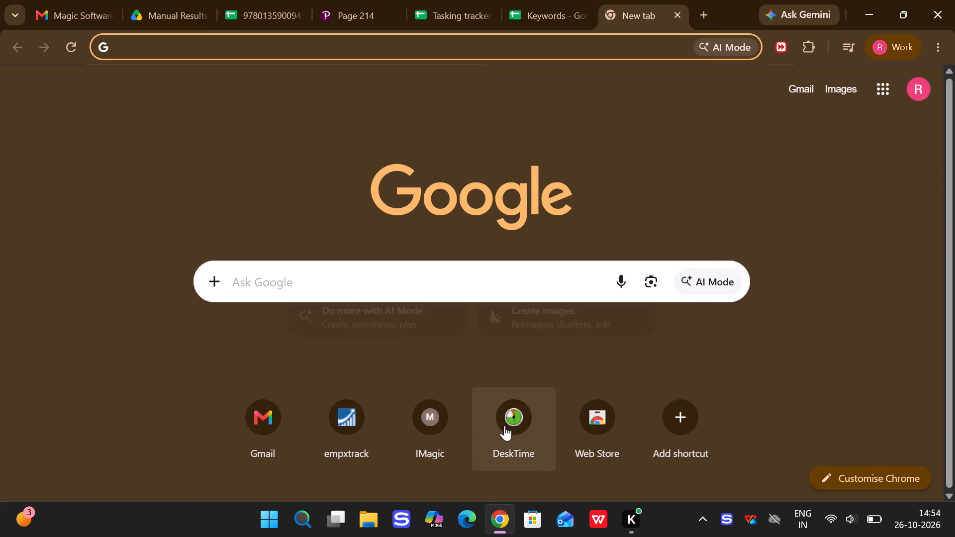
left_click(512, 438)
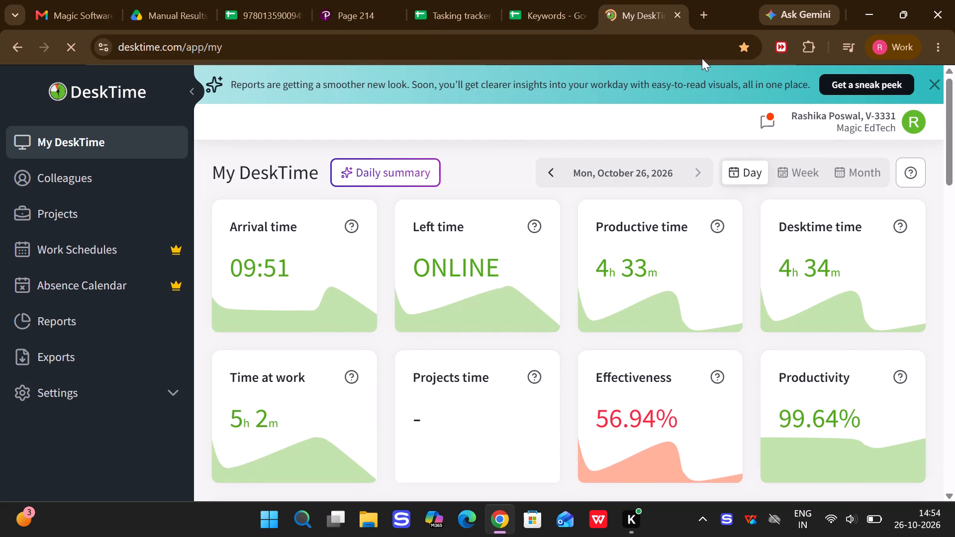
left_click(680, 16)
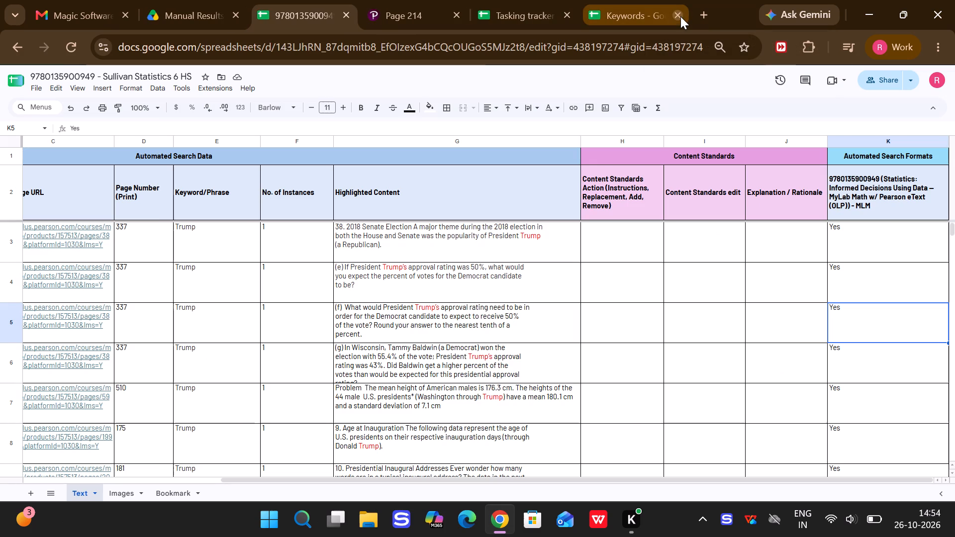
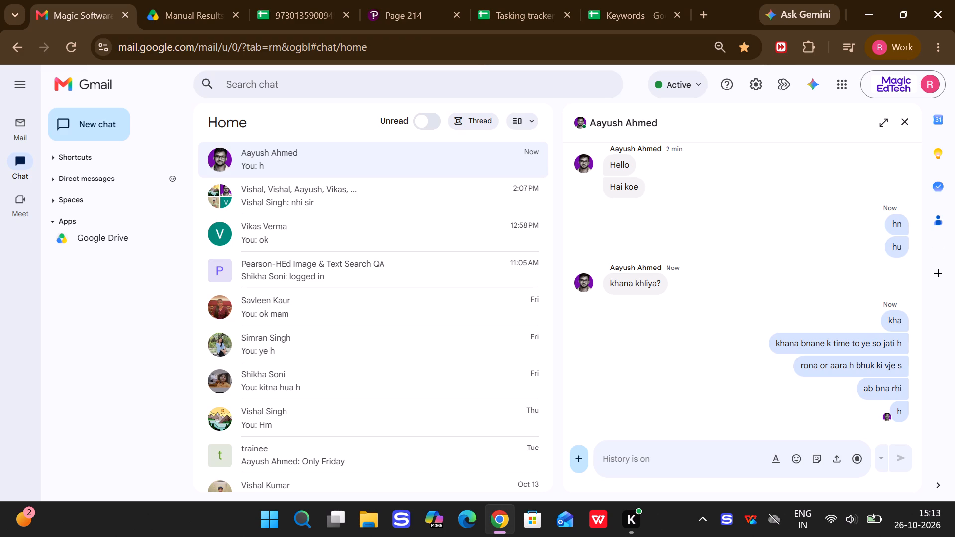
left_click(289, 1)
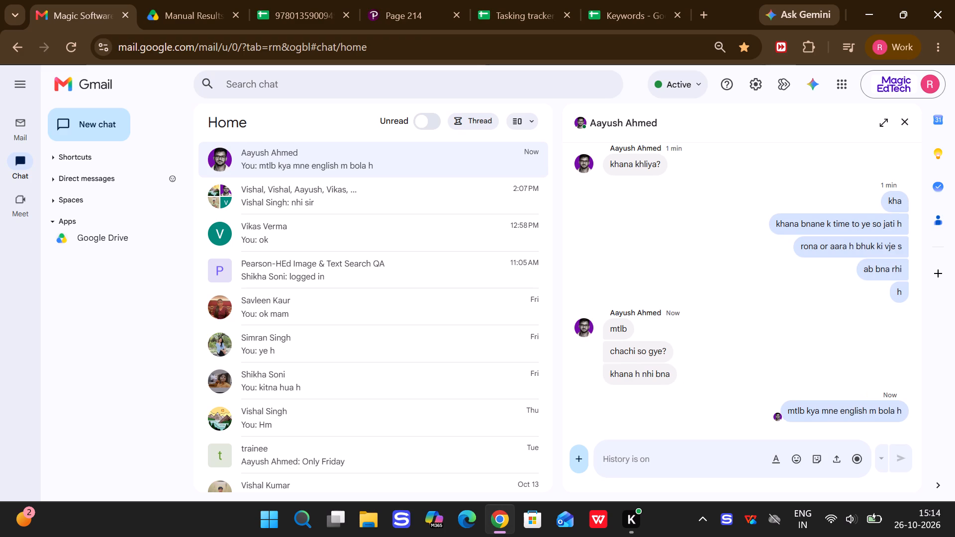
left_click(196, 2)
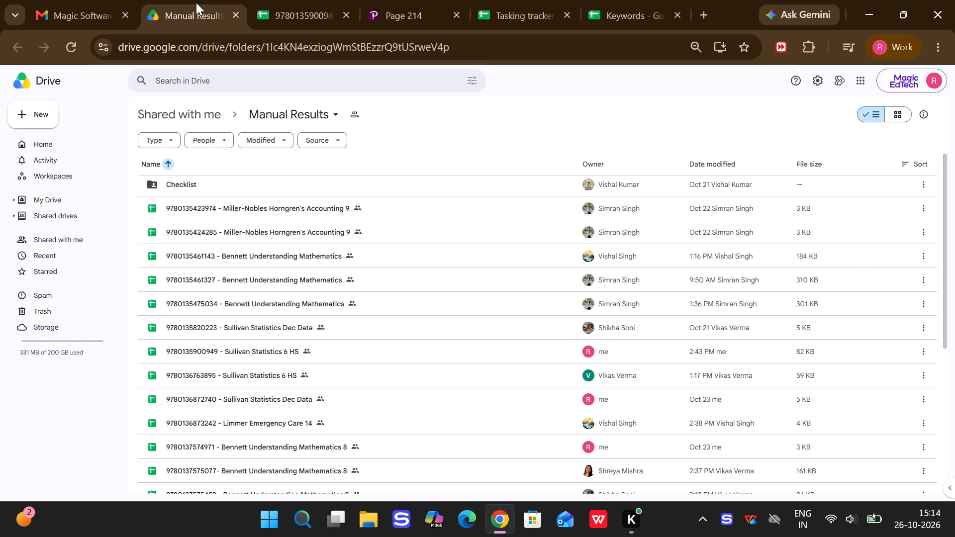
left_click(305, 16)
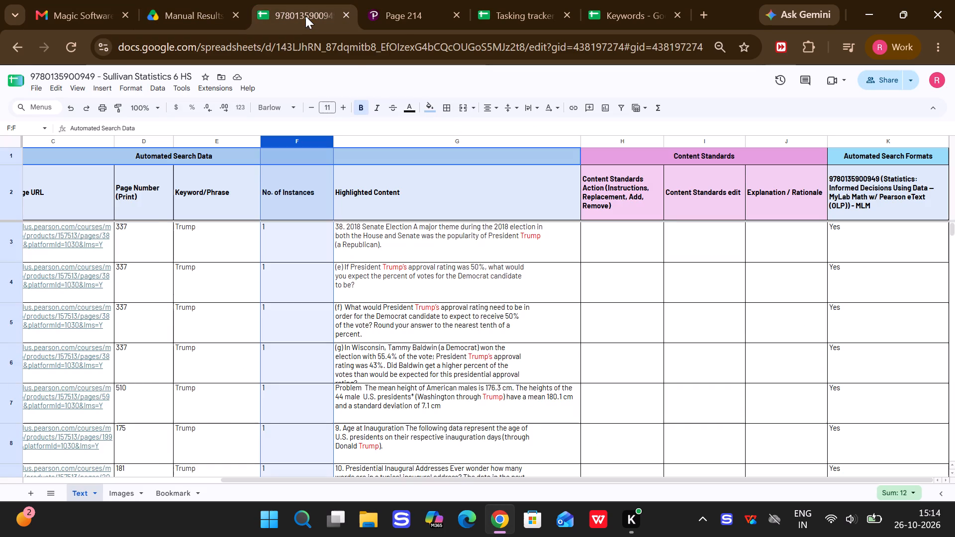
Review the logged keyword rows and their format column on the Text sheet, from the first row to the last.
left_click(783, 124)
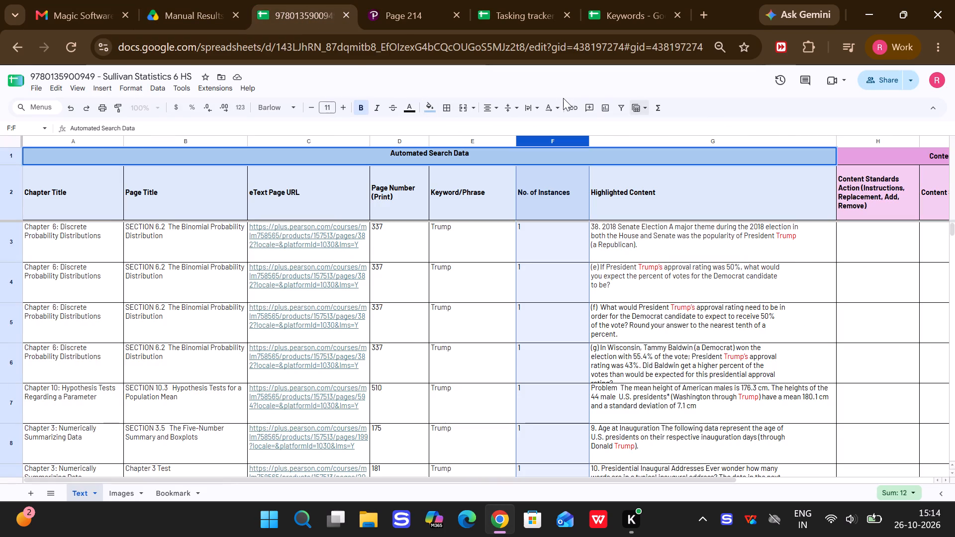
left_click(416, 342)
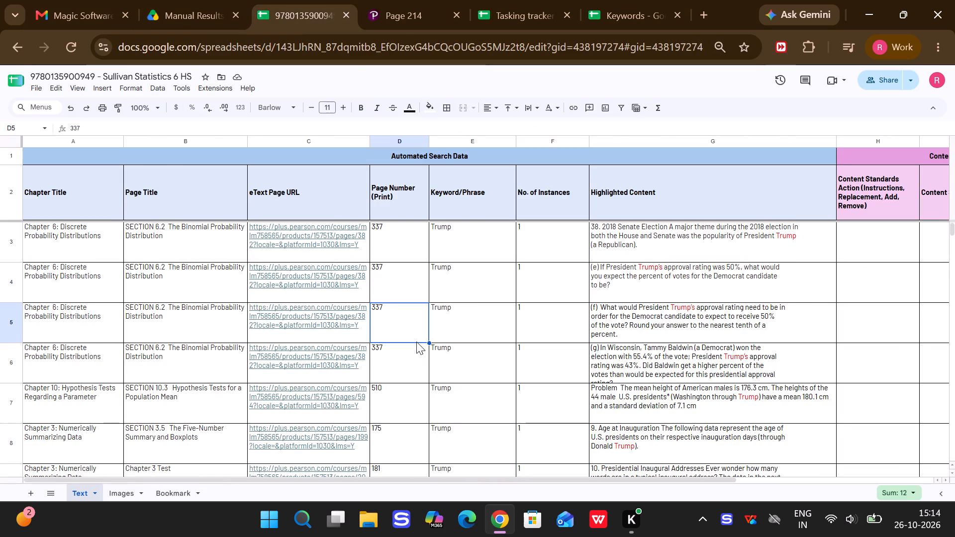
scroll(416, 342, "down", 2)
scroll(416, 342, "up", 6)
scroll(699, 327, "down", 2)
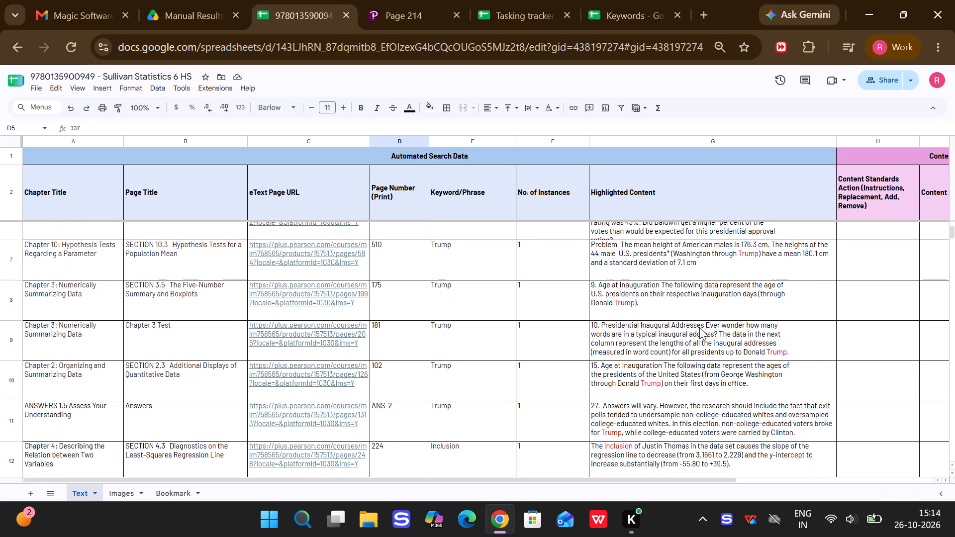
scroll(699, 327, "down", 1)
scroll(699, 327, "left", 9)
scroll(699, 327, "up", 6)
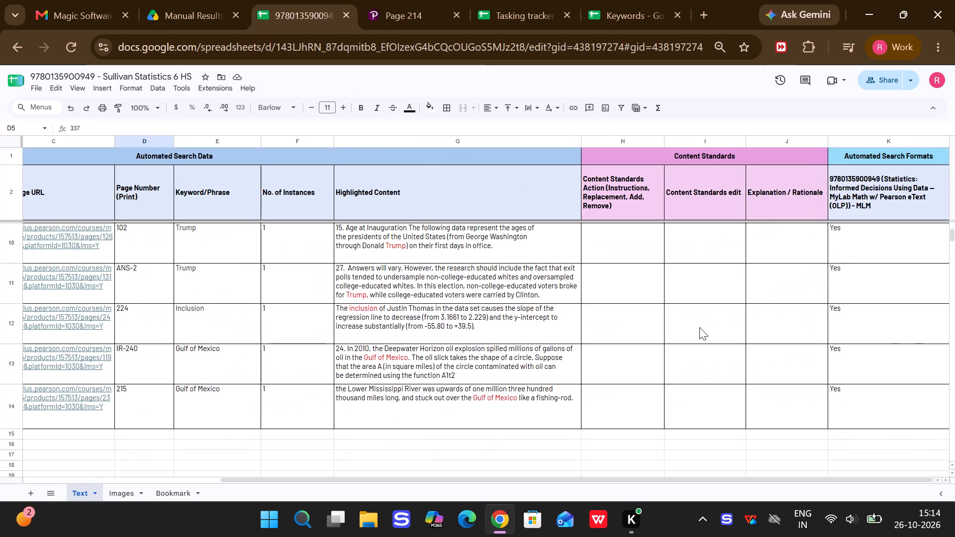
scroll(699, 327, "up", 7)
scroll(699, 327, "down", 4)
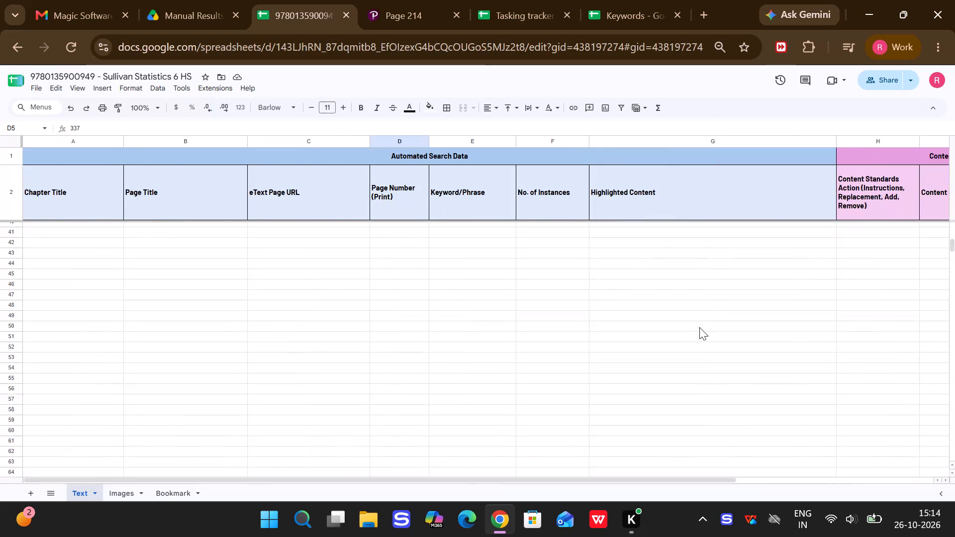
scroll(699, 327, "down", 1)
On the Images sheet, widen the eText Page URL column so the page link wraps onto fewer lines.
left_click(124, 493)
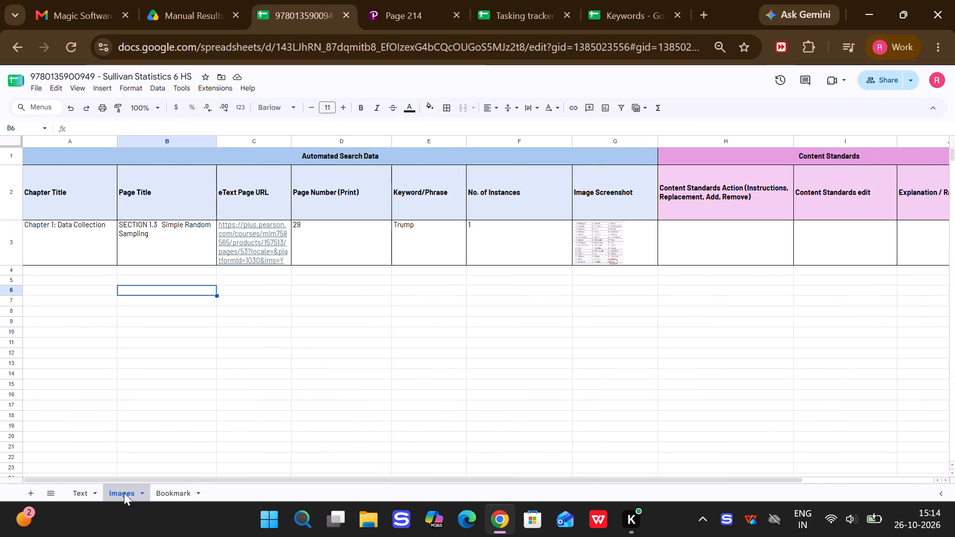
scroll(480, 401, "left", 11)
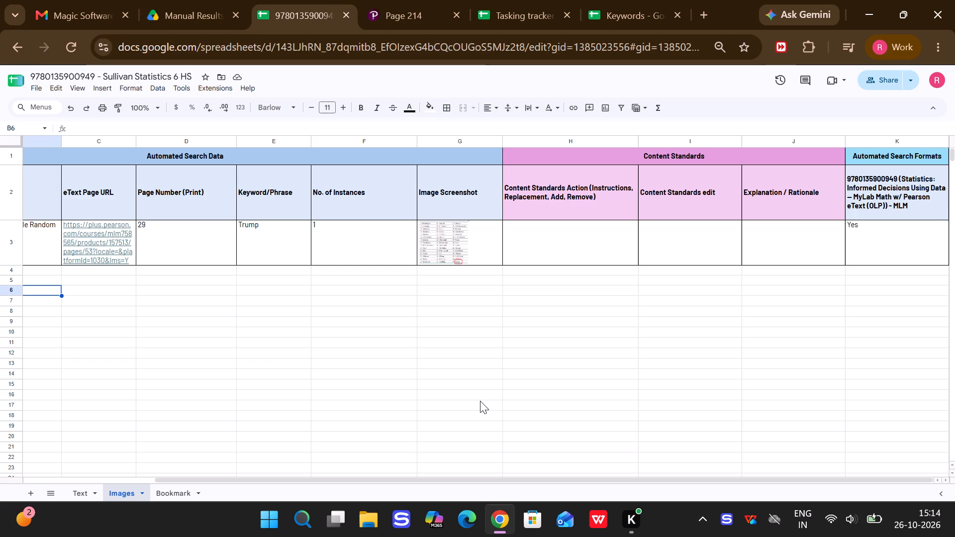
scroll(480, 401, "right", 8)
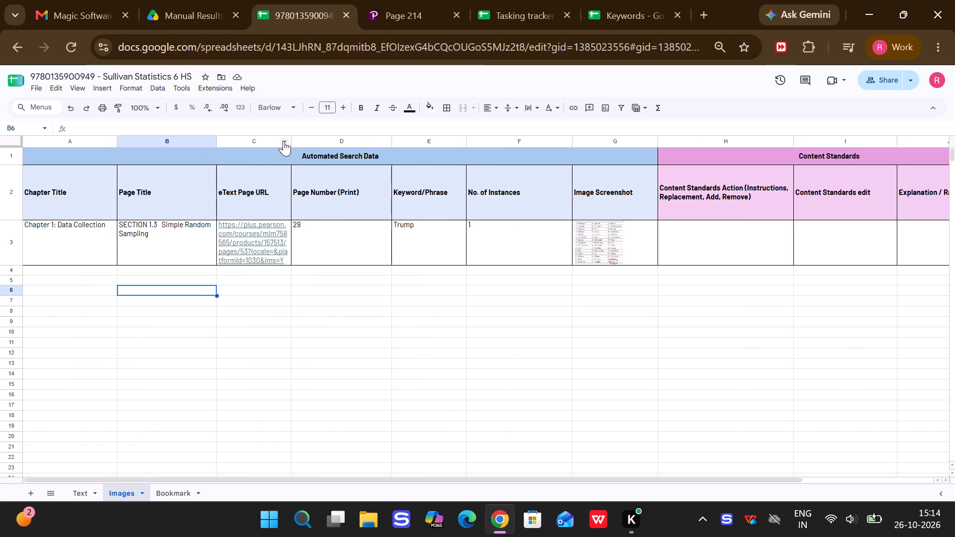
left_click_drag(293, 142, 364, 144)
left_click_drag(365, 144, 364, 145)
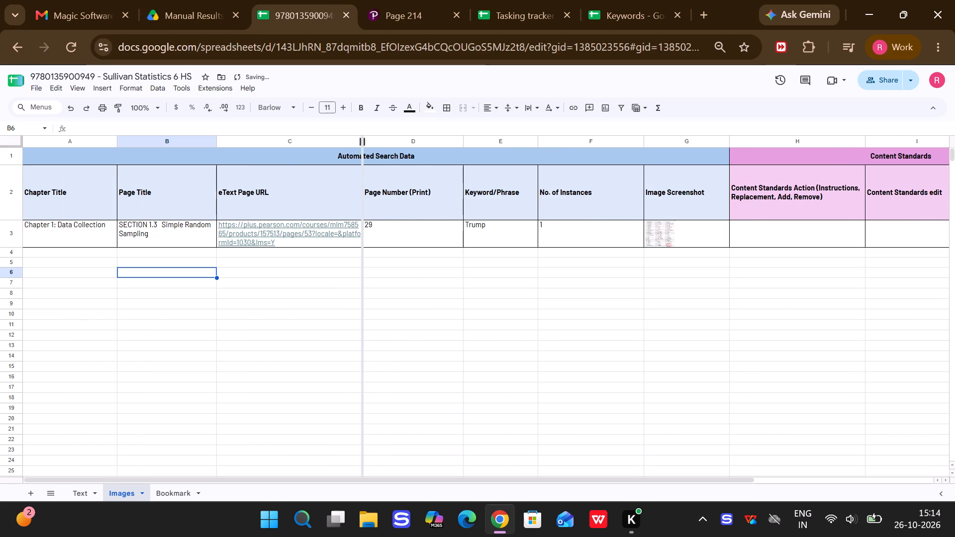
left_click_drag(364, 145, 361, 150)
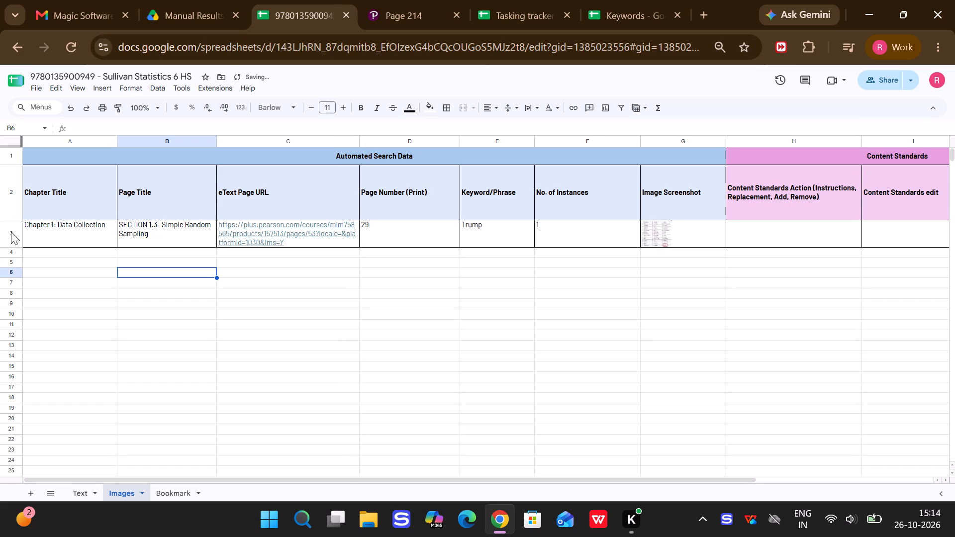
Enlarge the screenshot's cell by making row 3 taller and widening the Image Screenshot column.
left_click_drag(11, 247, 13, 276)
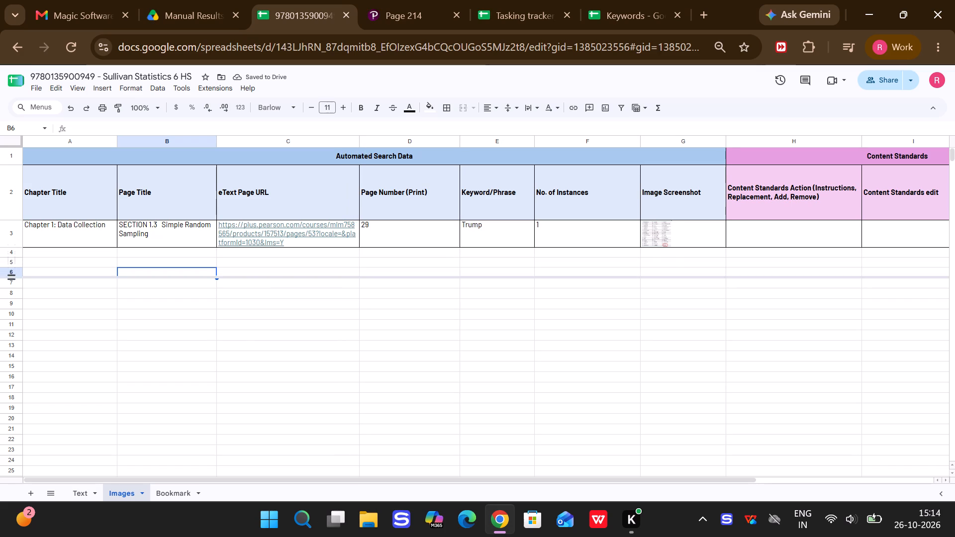
left_click_drag(13, 276, 13, 277)
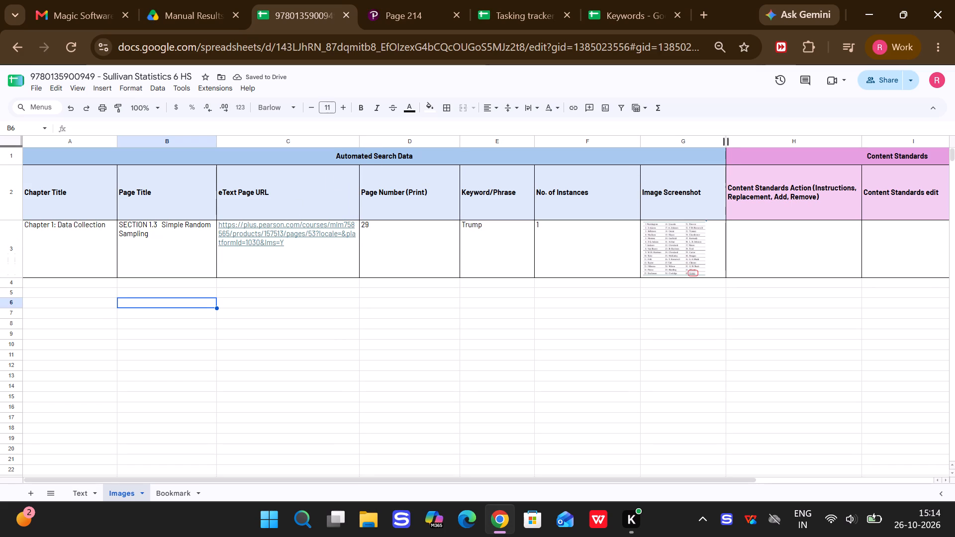
left_click_drag(726, 139, 771, 144)
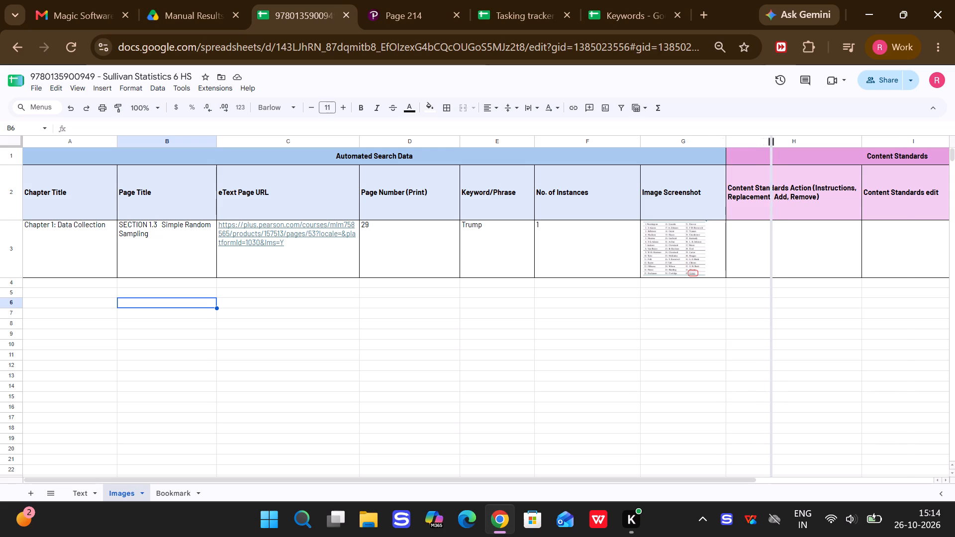
left_click_drag(771, 144, 771, 140)
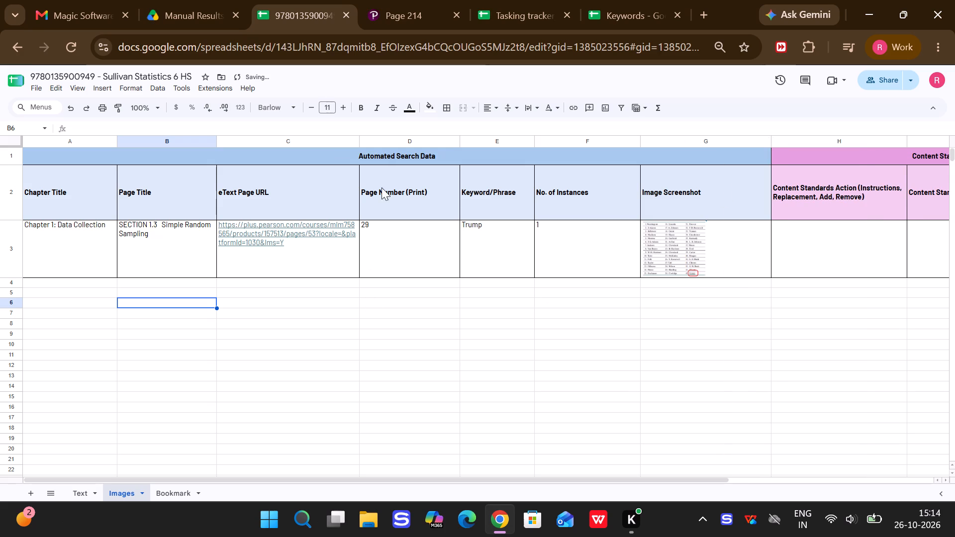
Widen the eText Page URL column on the Images sheet slightly more.
left_click_drag(362, 140, 373, 143)
left_click(268, 406)
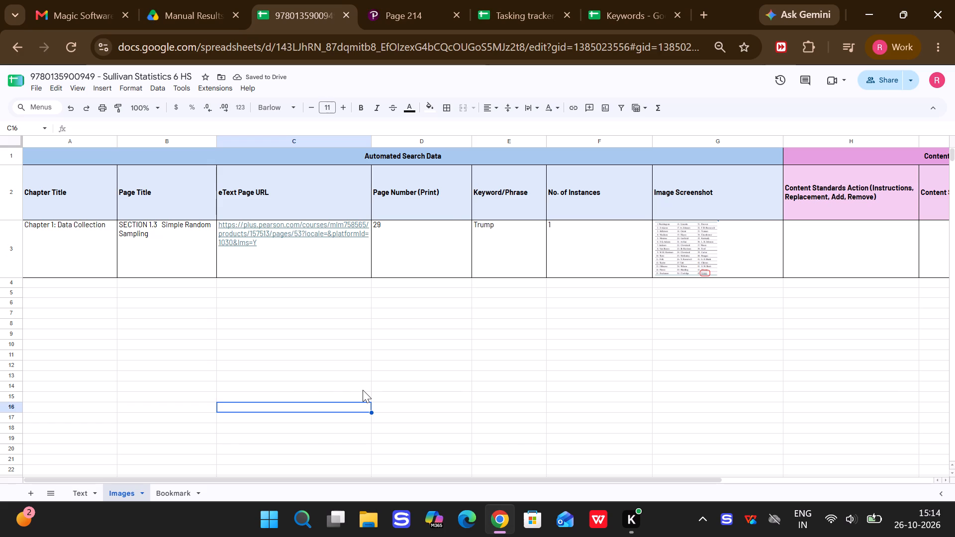
Narrow the Automated Search Formats column at the end of the Images table slightly.
scroll(363, 390, "left", 6)
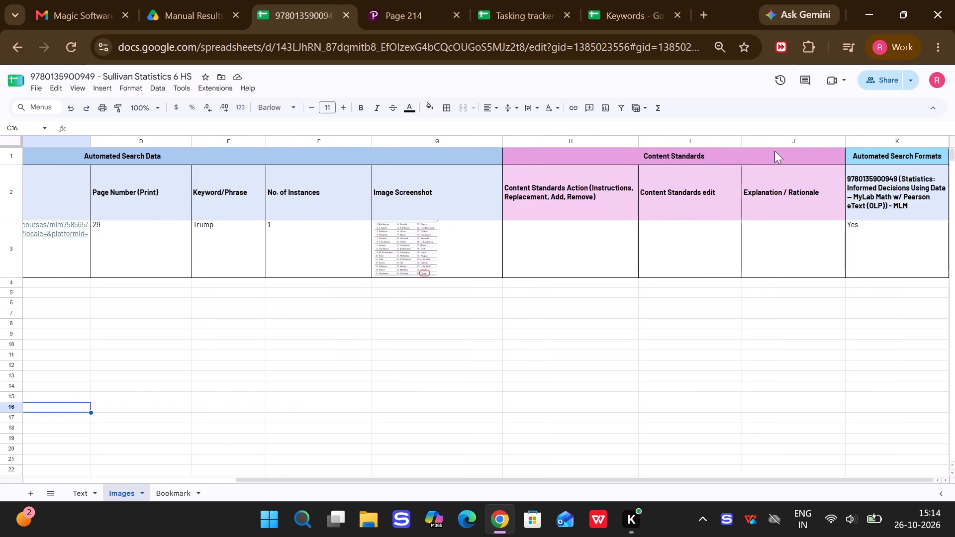
left_click_drag(946, 142, 940, 143)
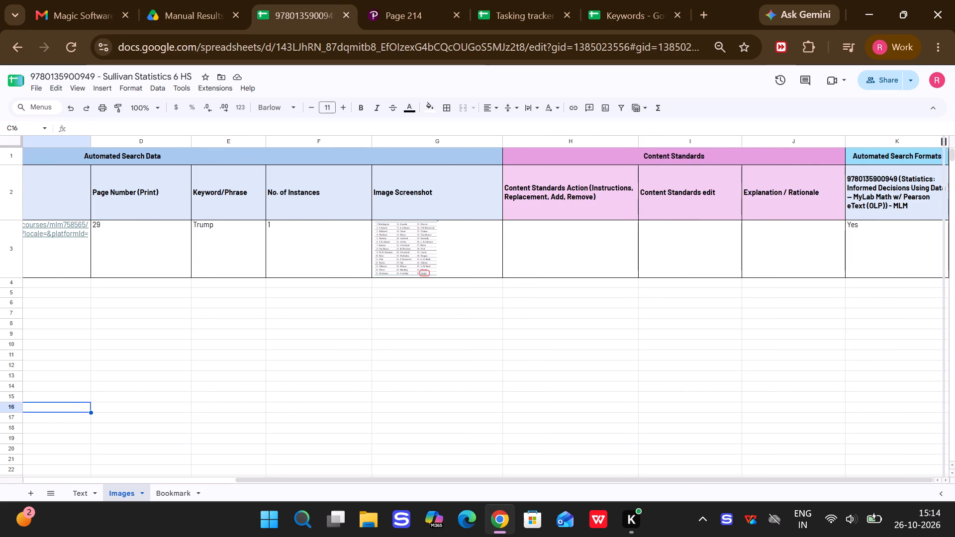
left_click_drag(940, 143, 932, 145)
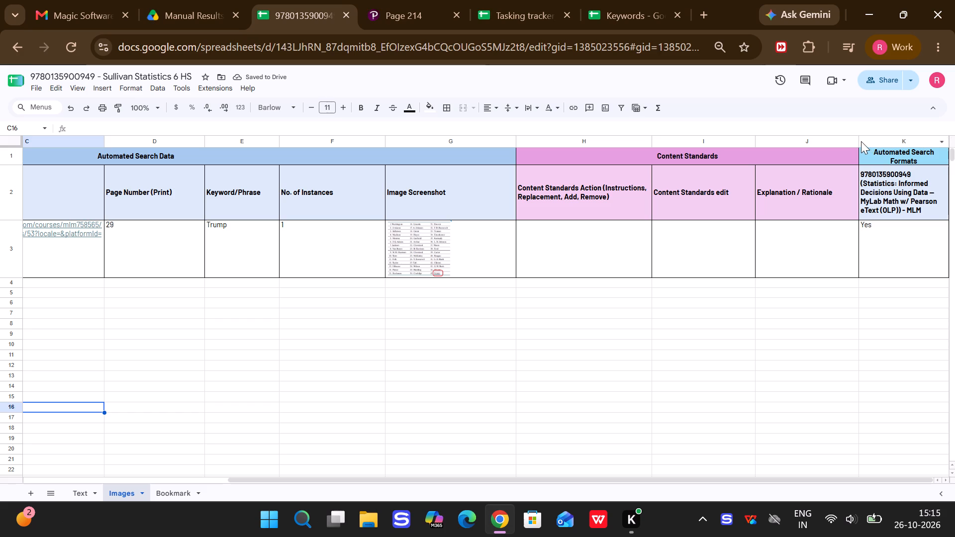
Adjust the Explanation / Rationale column on the Images sheet to a slightly narrower width.
left_click_drag(859, 139, 844, 141)
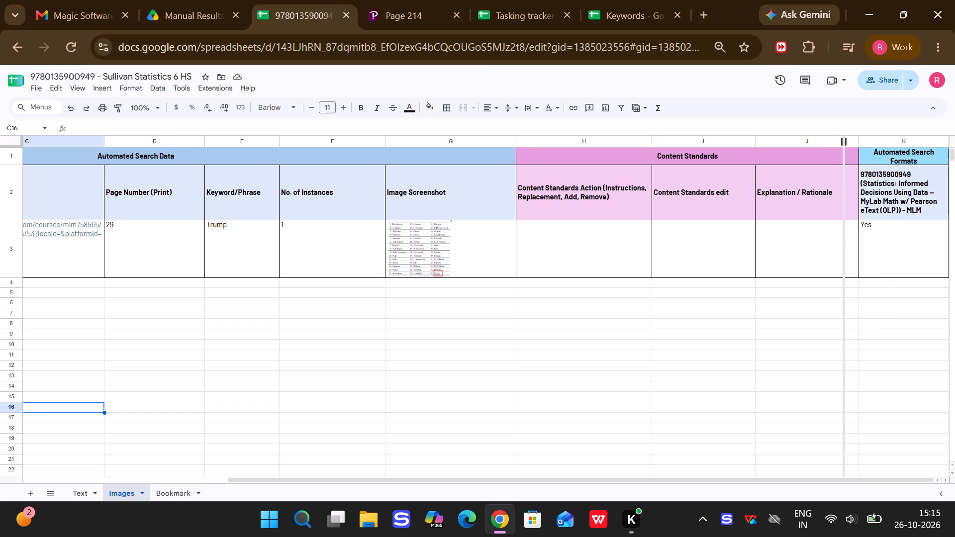
left_click_drag(844, 141, 848, 141)
left_click_drag(860, 141, 872, 142)
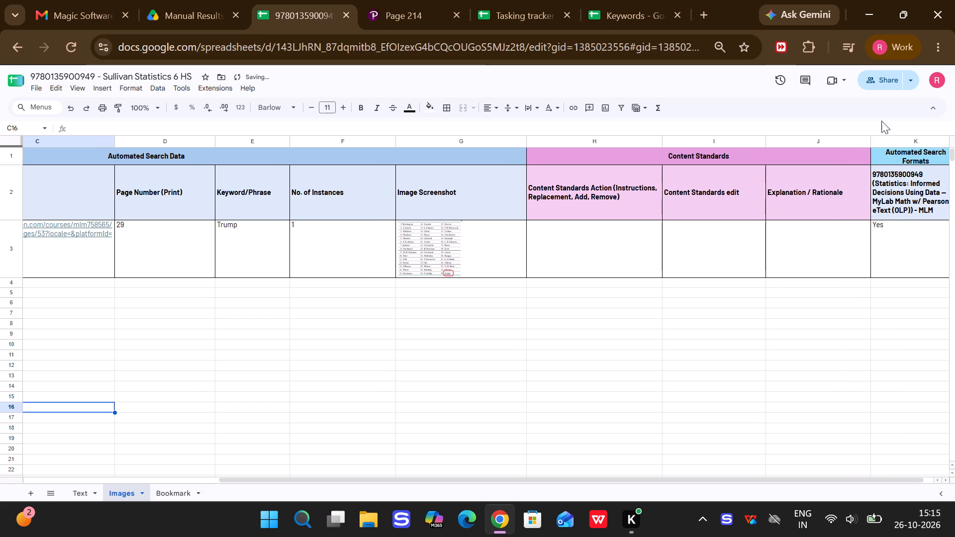
left_click_drag(869, 143, 859, 149)
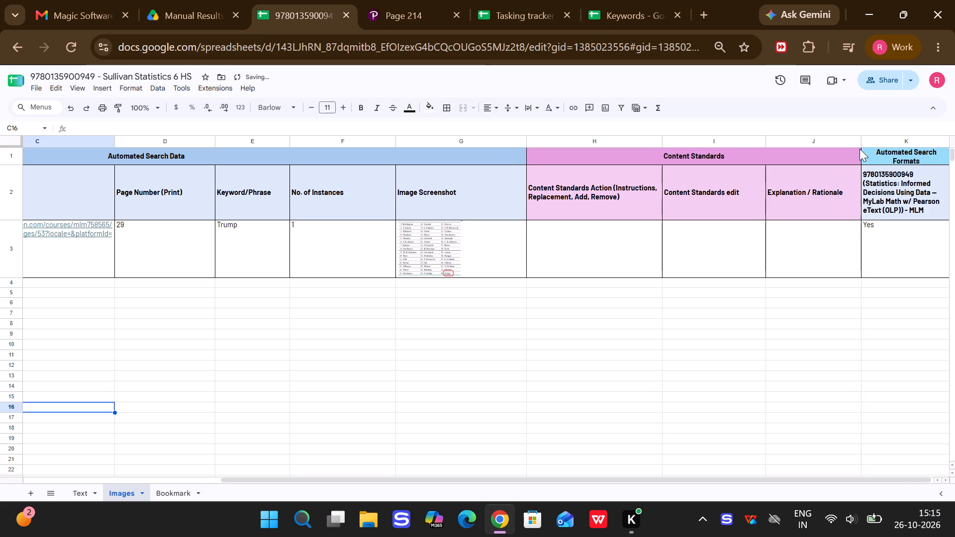
left_click(826, 312)
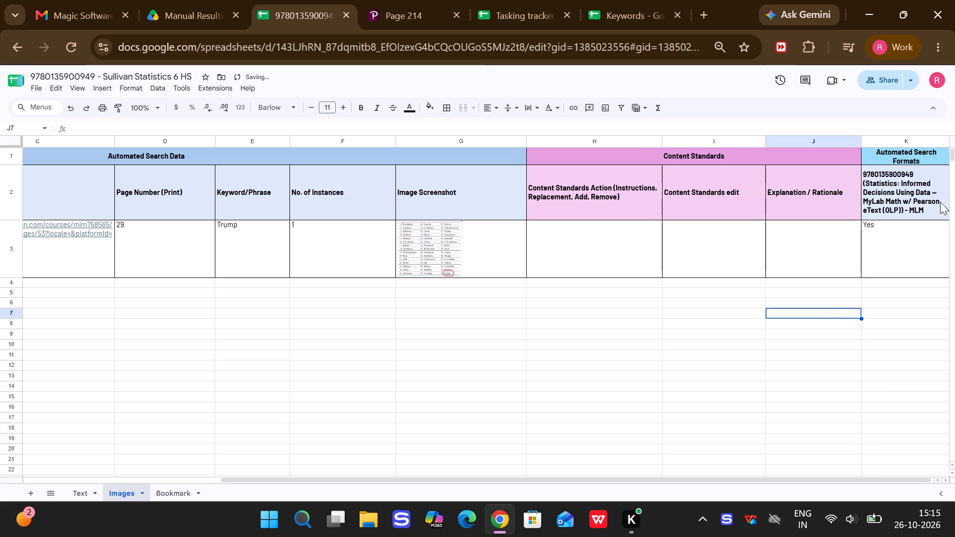
left_click(929, 136)
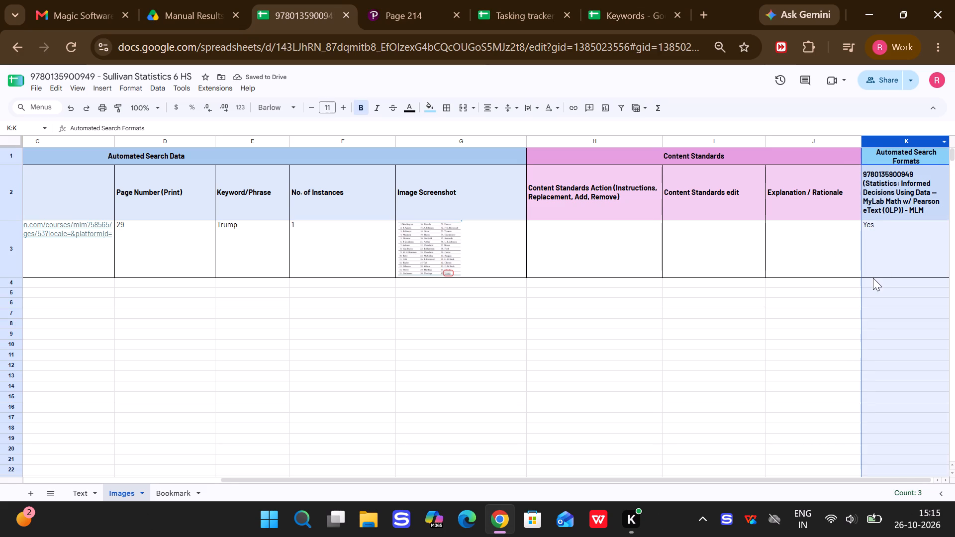
Insert a blank column after Automated Search Formats on the Images sheet and make the Automated Search Formats column slightly wider.
right_click(935, 147)
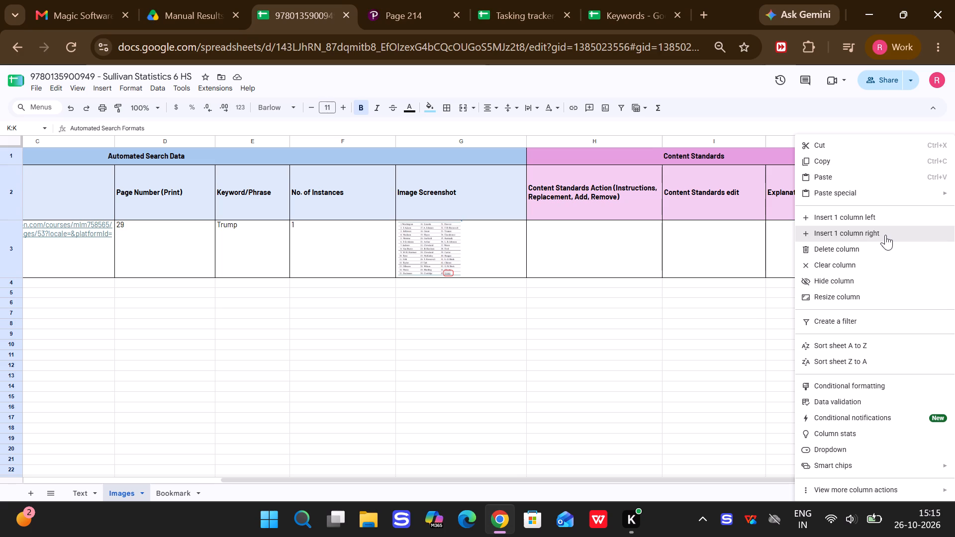
left_click(885, 235)
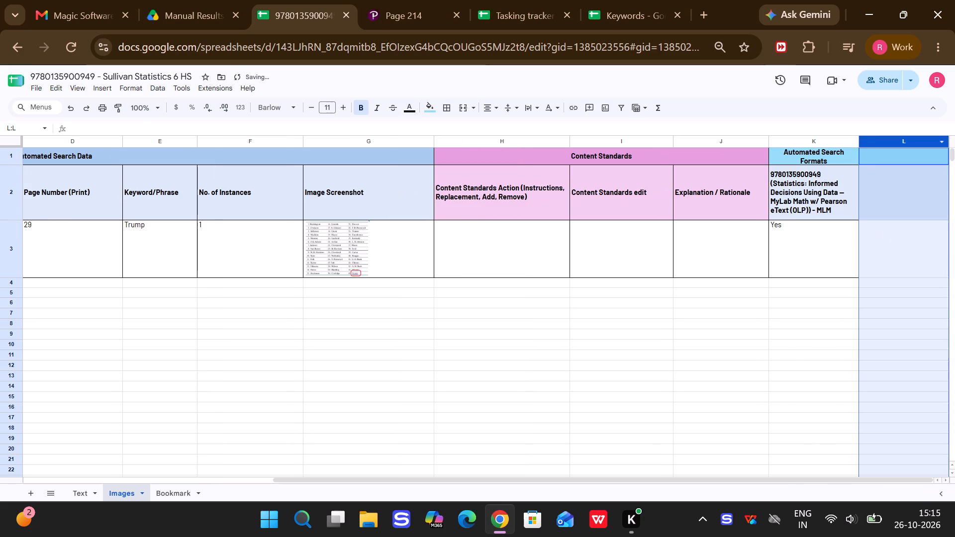
left_click_drag(860, 142, 887, 144)
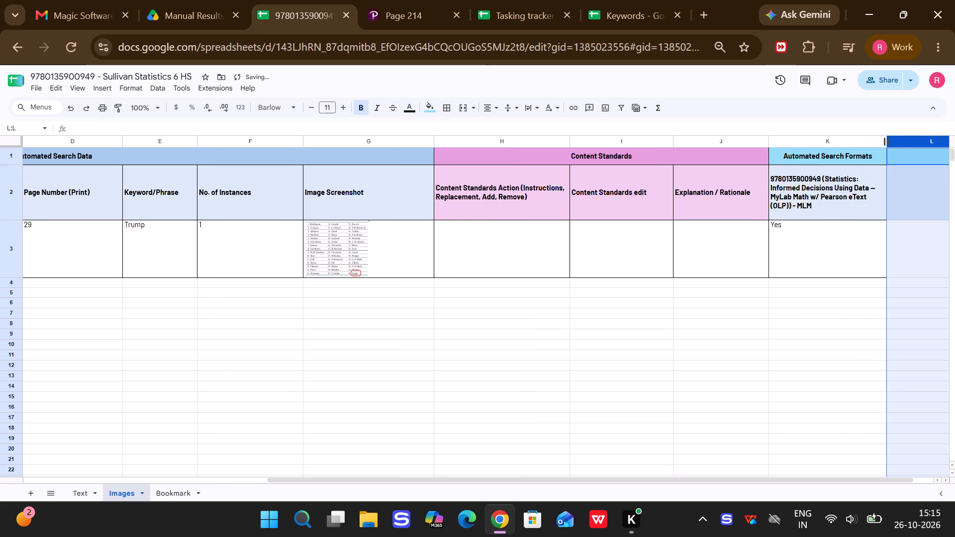
left_click(909, 144)
left_click(756, 367)
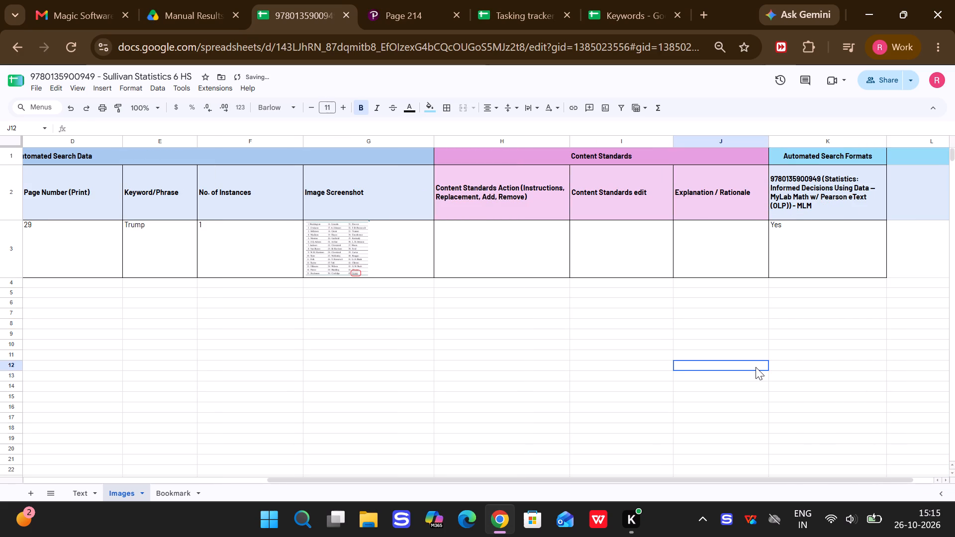
Delete the empty column following Automated Search Formats on the Images sheet.
left_click(923, 141)
right_click(923, 141)
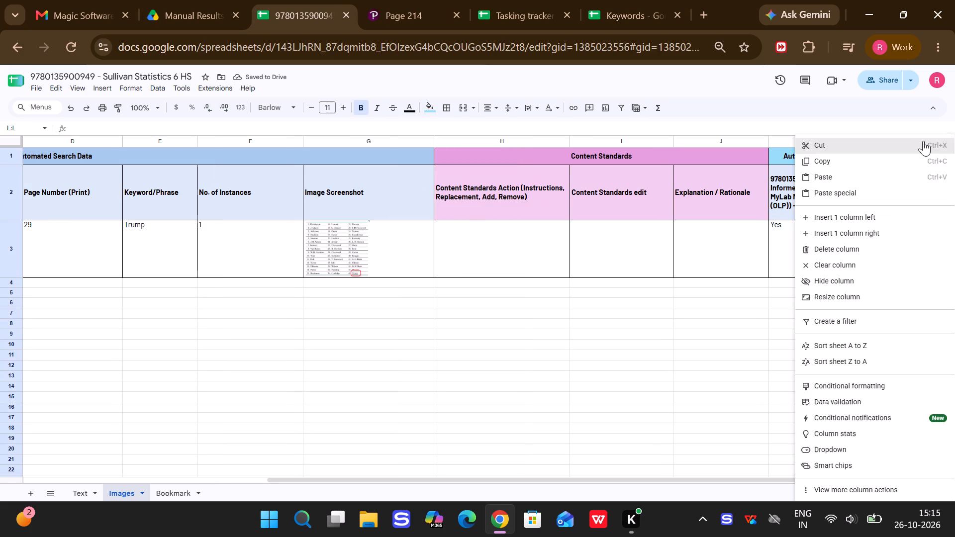
left_click(844, 250)
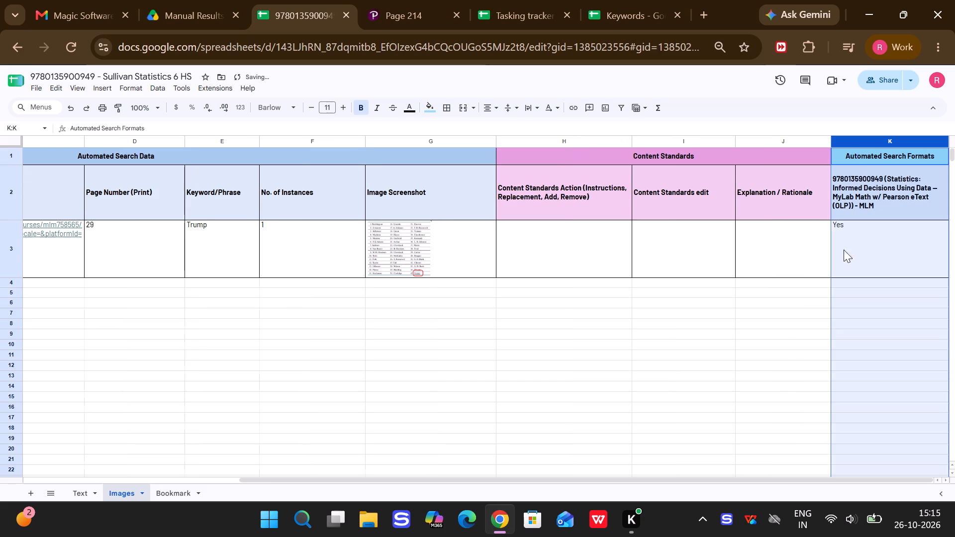
left_click(739, 315)
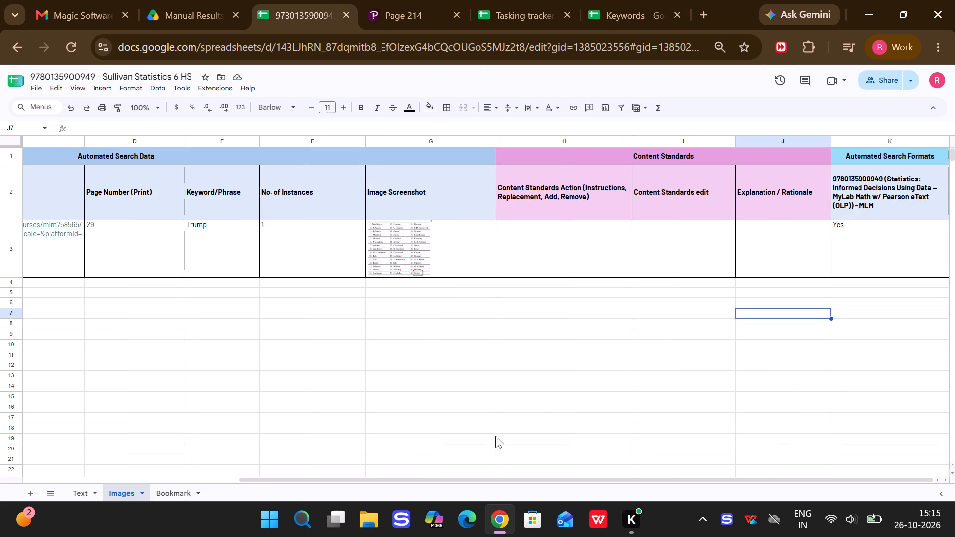
scroll(477, 443, "right", 10)
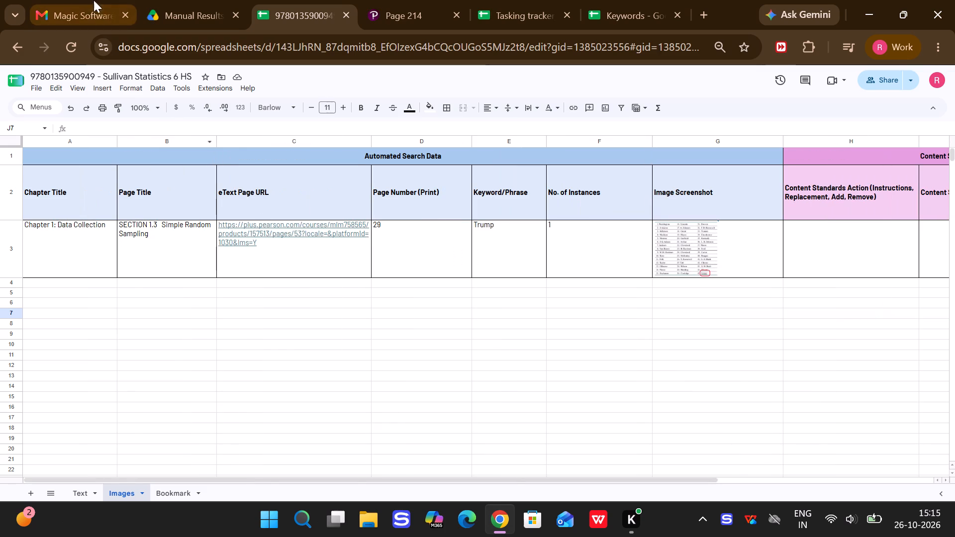
left_click_drag(85, 7, 405, 271)
left_click_drag(392, 287, 131, 11)
left_click_drag(173, 14, 167, 12)
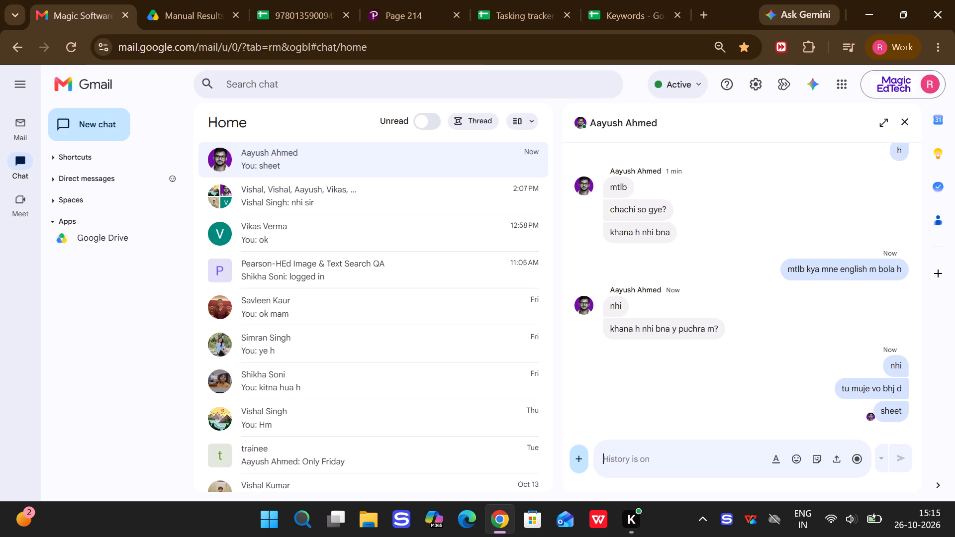
Return to the Sullivan Statistics 6 HS spreadsheet and look across the Images table's columns.
left_click(157, 4)
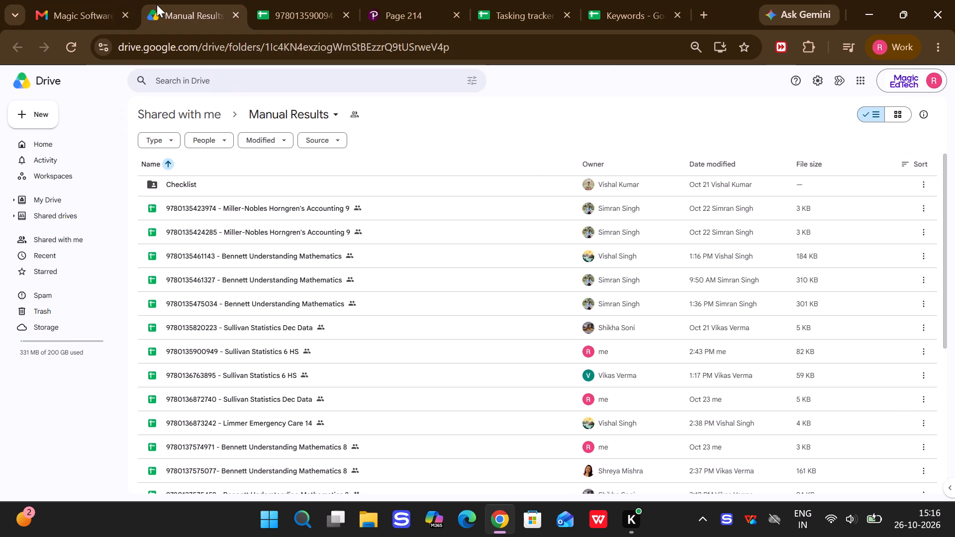
left_click(297, 12)
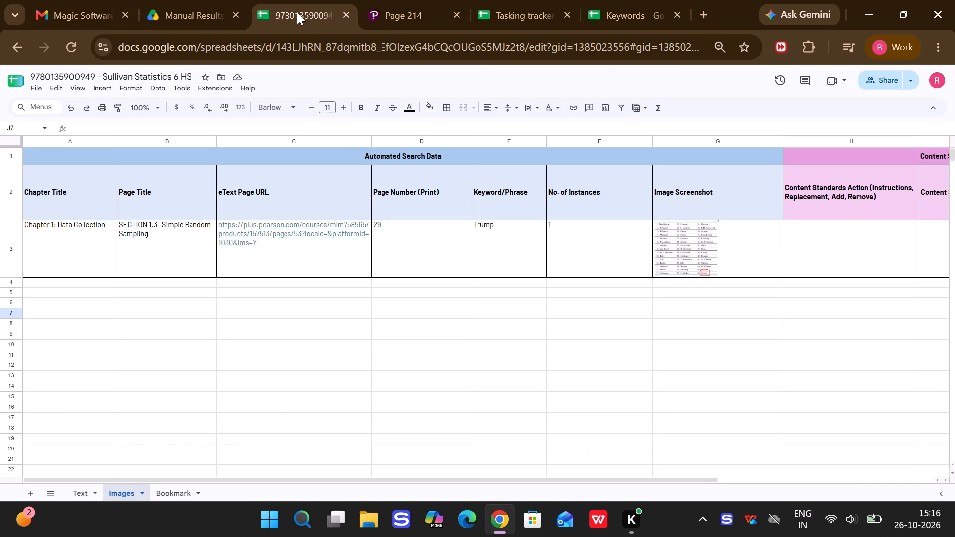
scroll(453, 341, "left", 10)
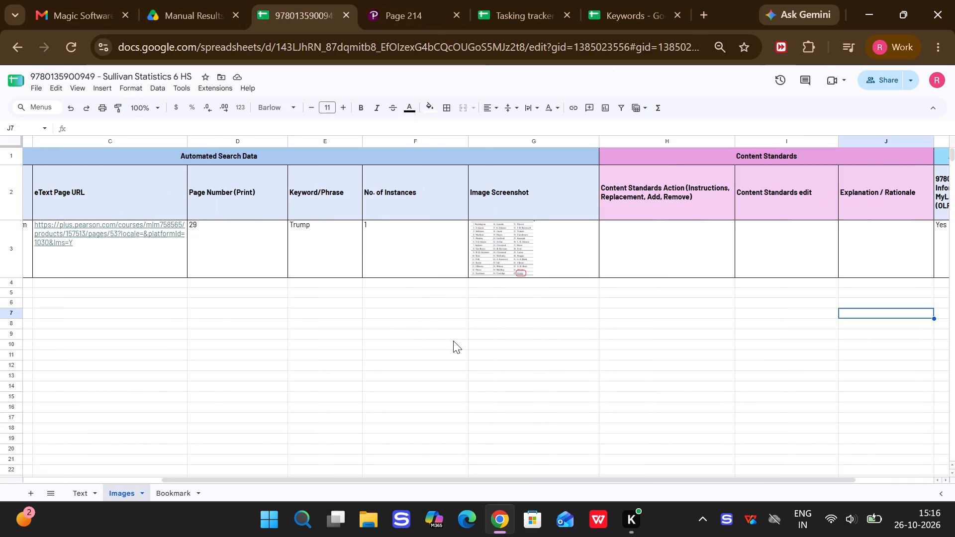
scroll(453, 341, "right", 8)
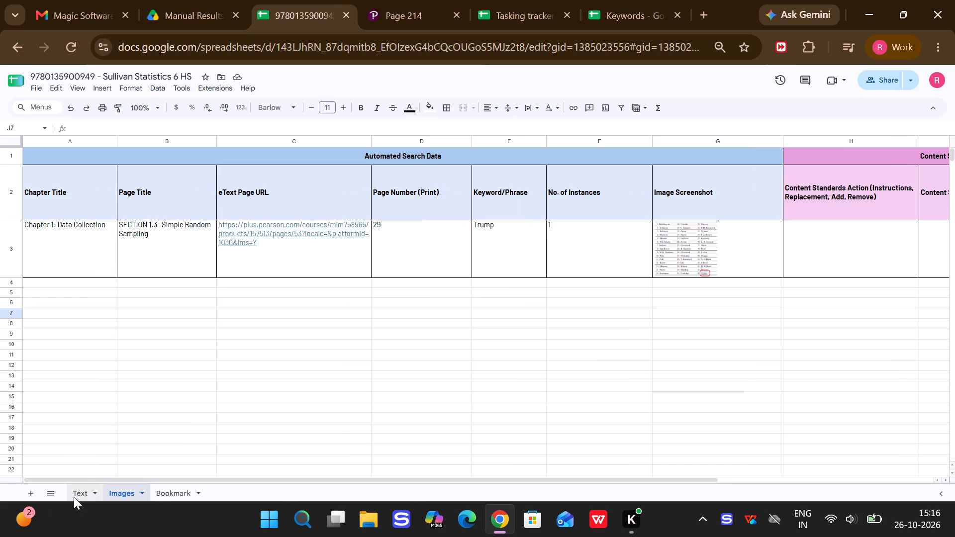
Return to the Text sheet and recheck the logged keyword rows across all columns, including the highlighted content.
left_click(74, 497)
scroll(301, 339, "right", 4)
scroll(301, 339, "up", 10)
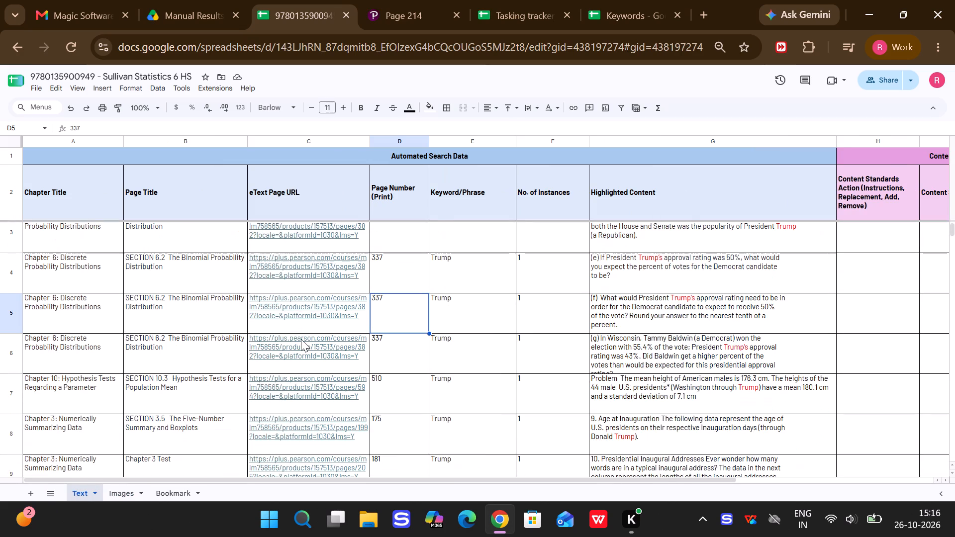
left_click(537, 332)
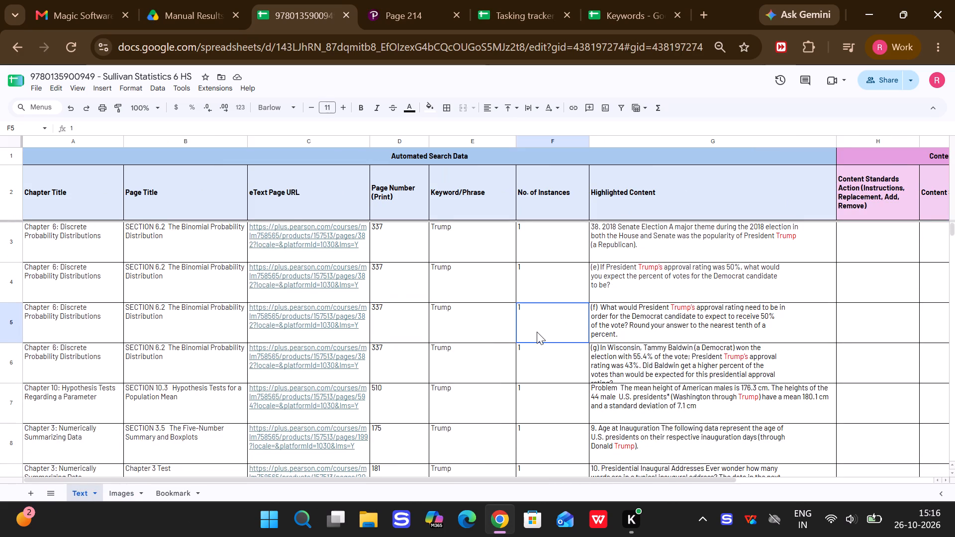
scroll(537, 332, "left", 15)
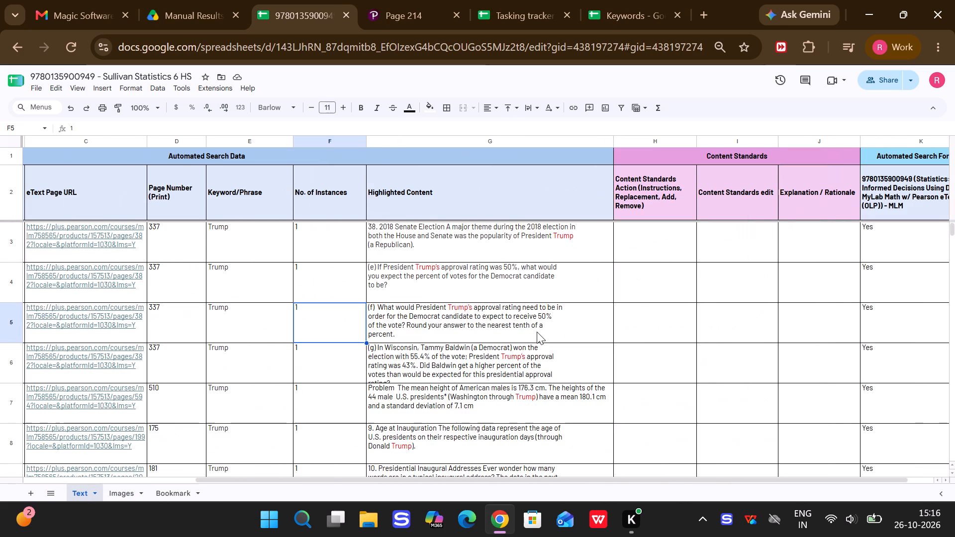
scroll(719, 337, "down", 4)
scroll(719, 337, "up", 7)
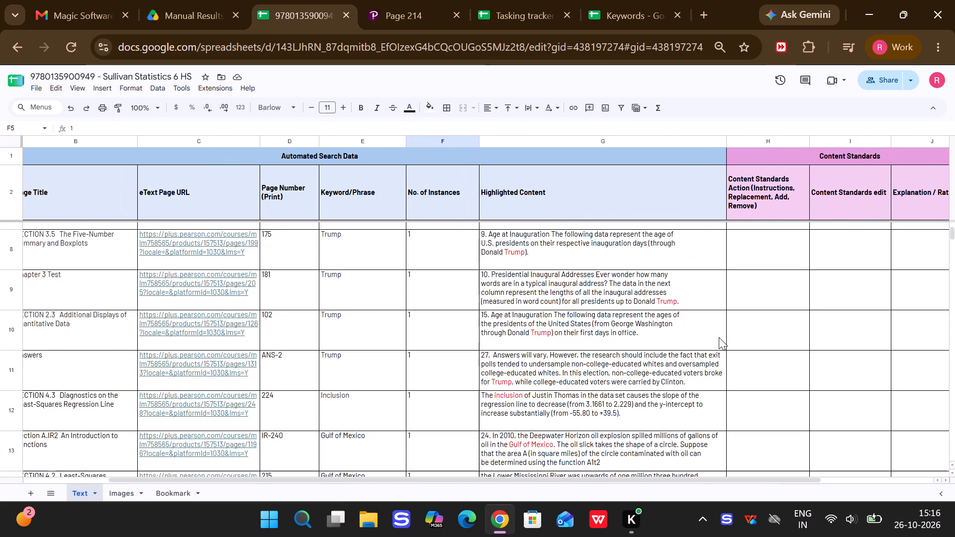
scroll(719, 337, "left", 10)
scroll(719, 337, "down", 1)
scroll(719, 337, "left", 8)
scroll(719, 337, "down", 1)
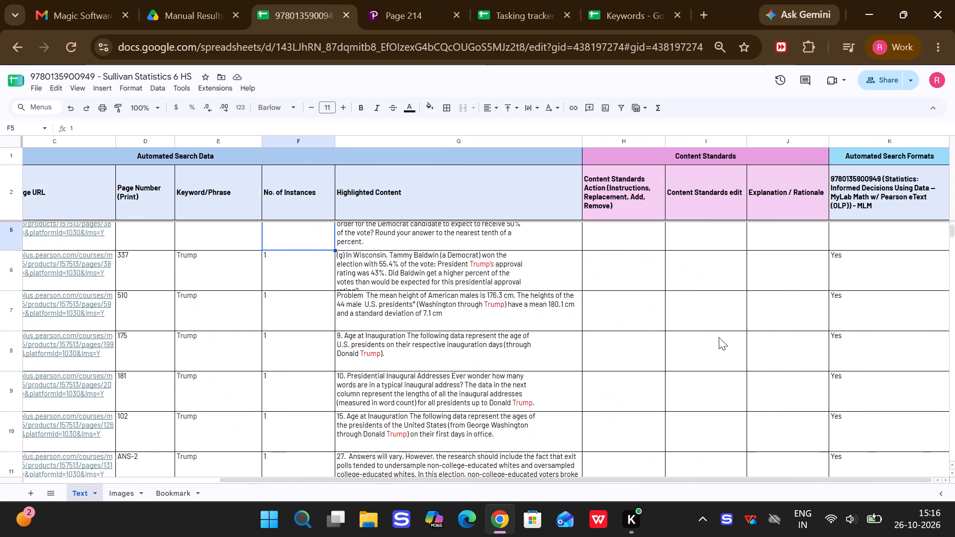
scroll(719, 337, "down", 1)
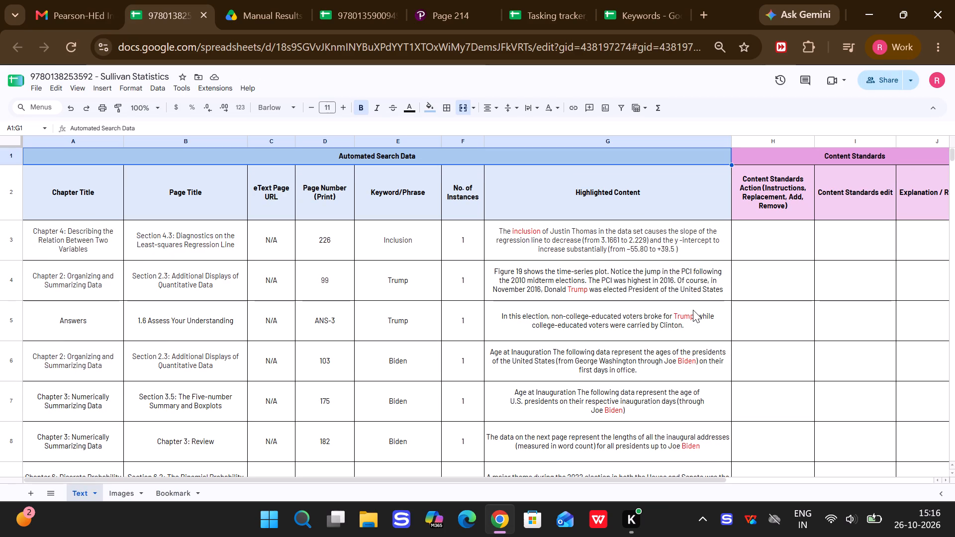
left_click(121, 489)
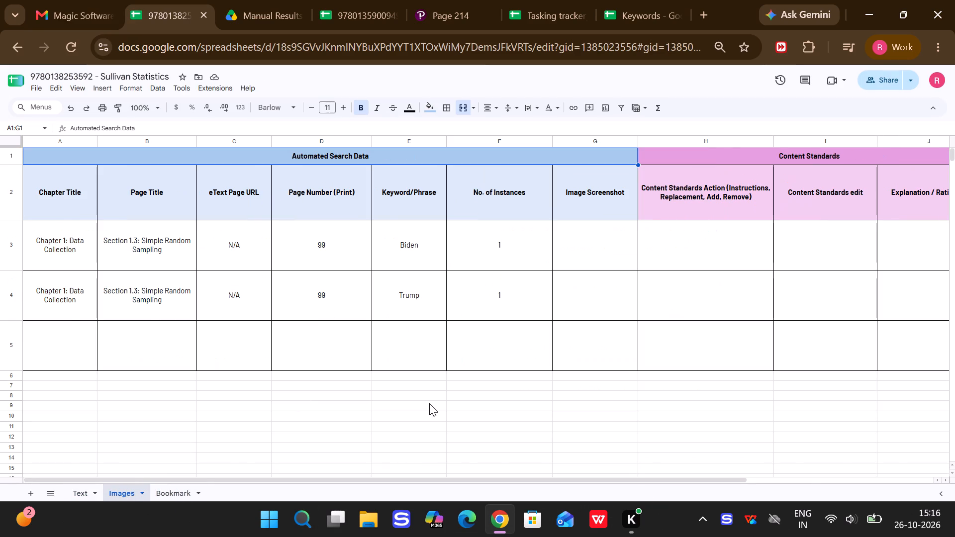
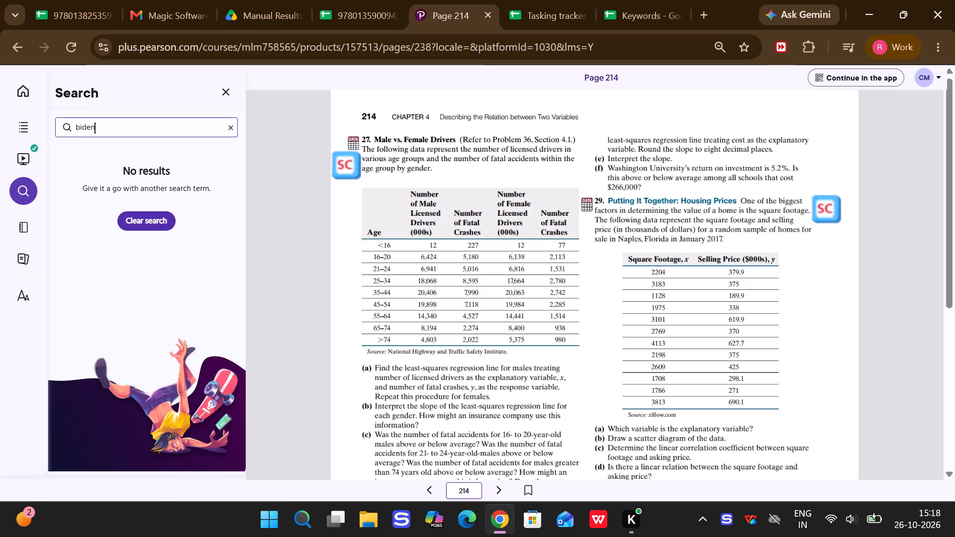
Go to page 99 of the eTextbook.
left_click(477, 487)
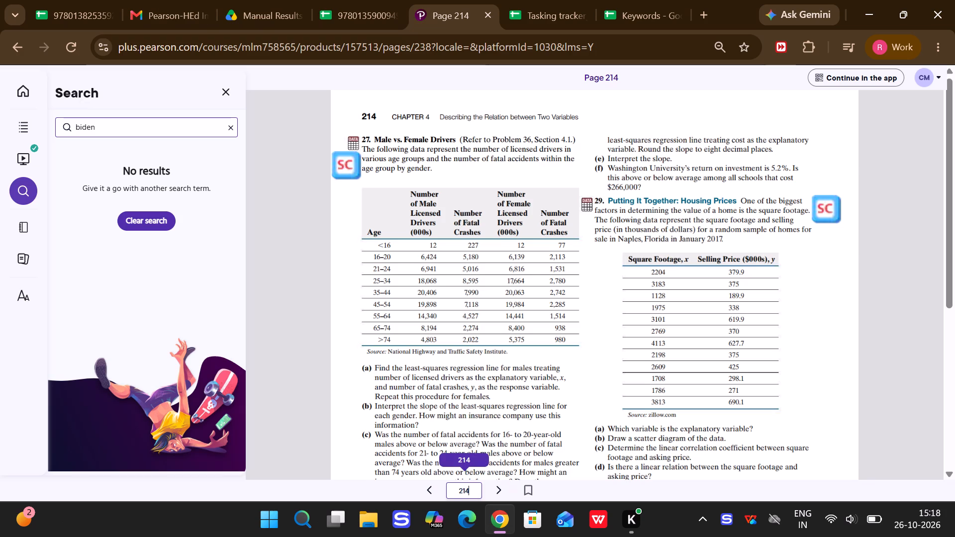
key("BackSpace")
key("BackSpace")
key("BackSpace")
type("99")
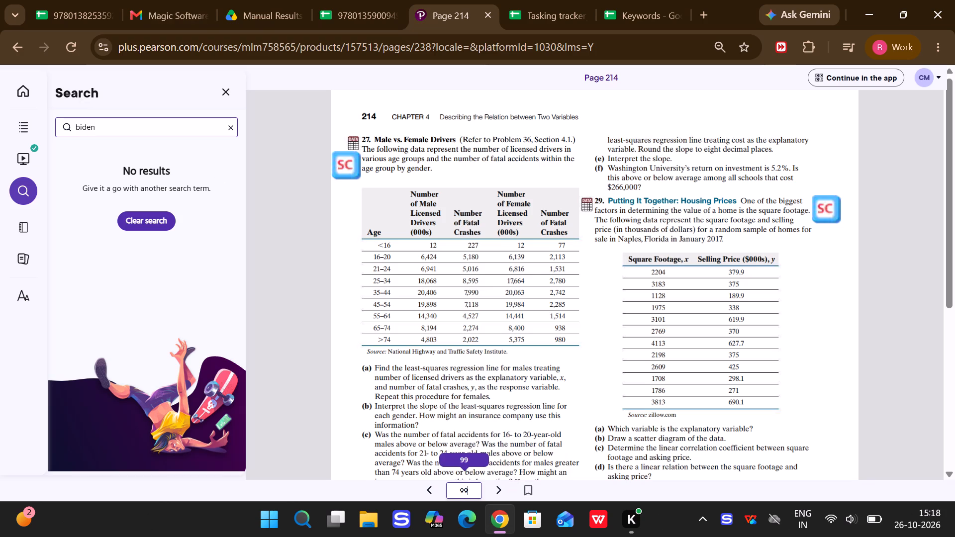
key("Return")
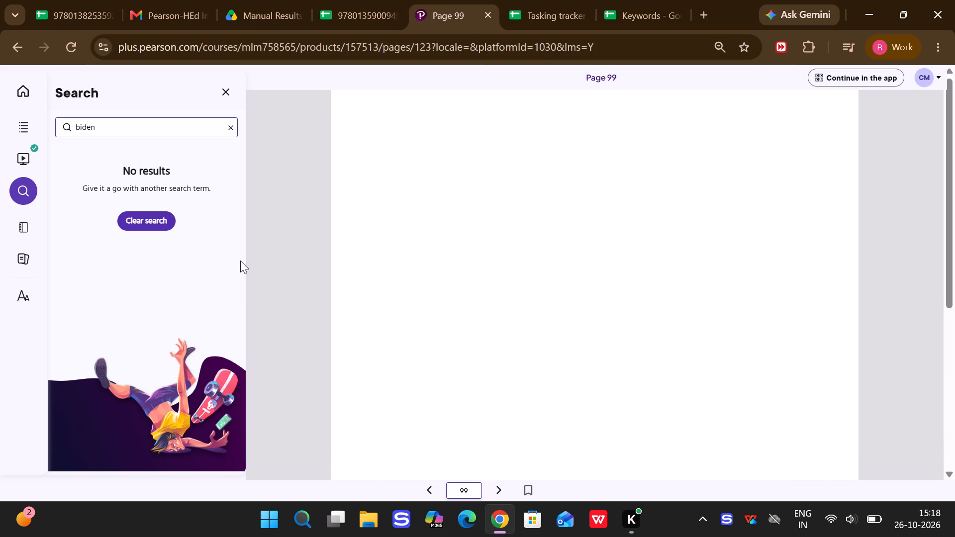
scroll(692, 352, "down", 8)
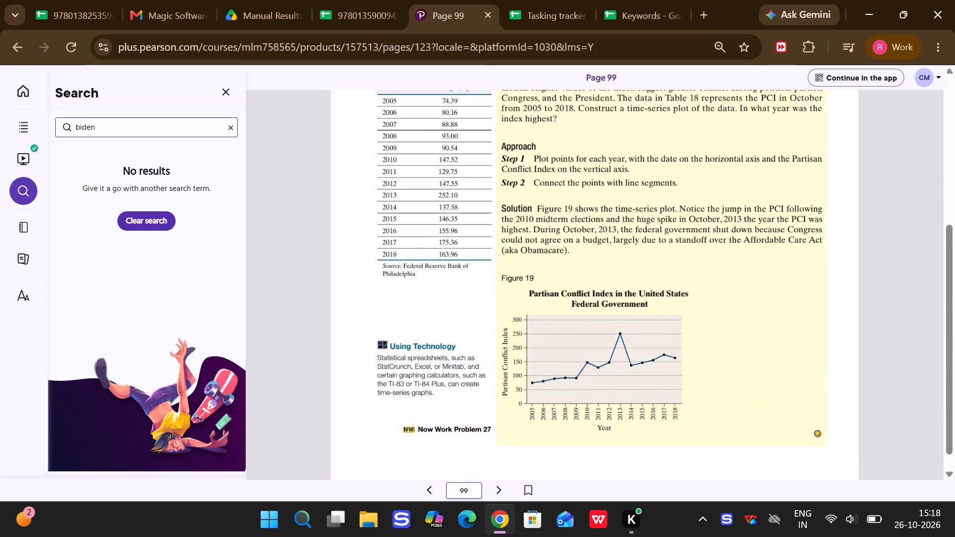
left_click(353, 3)
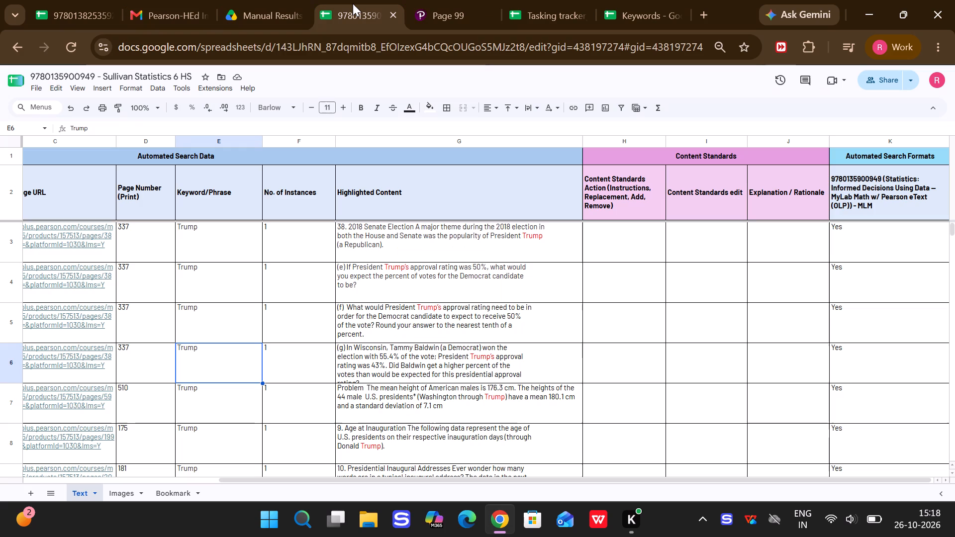
scroll(544, 327, "down", 3)
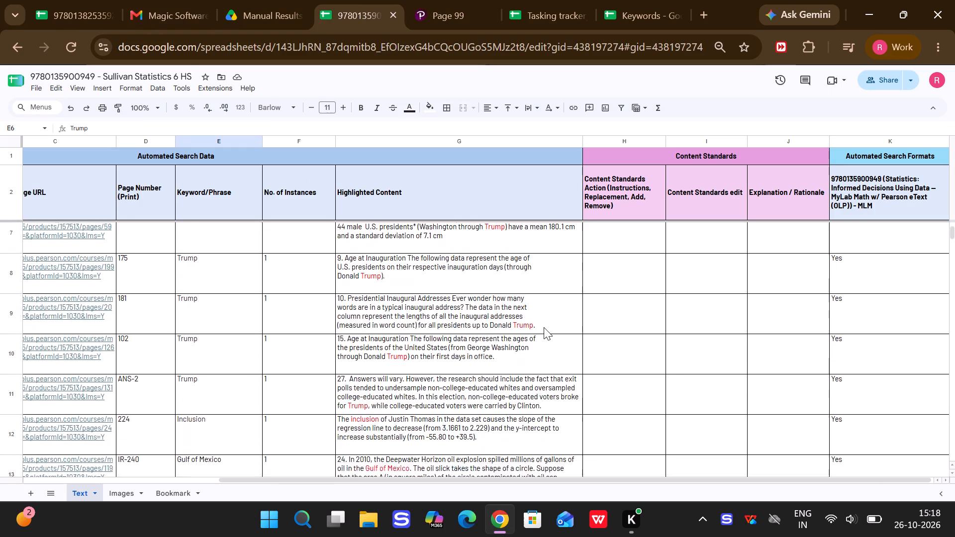
scroll(544, 327, "down", 1)
scroll(544, 327, "up", 2)
scroll(229, 357, "up", 1)
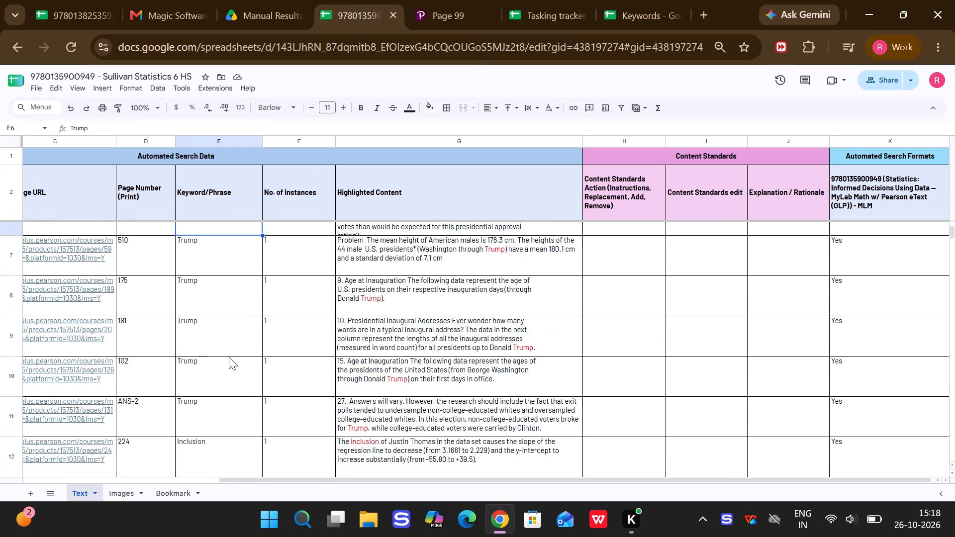
scroll(229, 357, "up", 3)
scroll(229, 357, "down", 2)
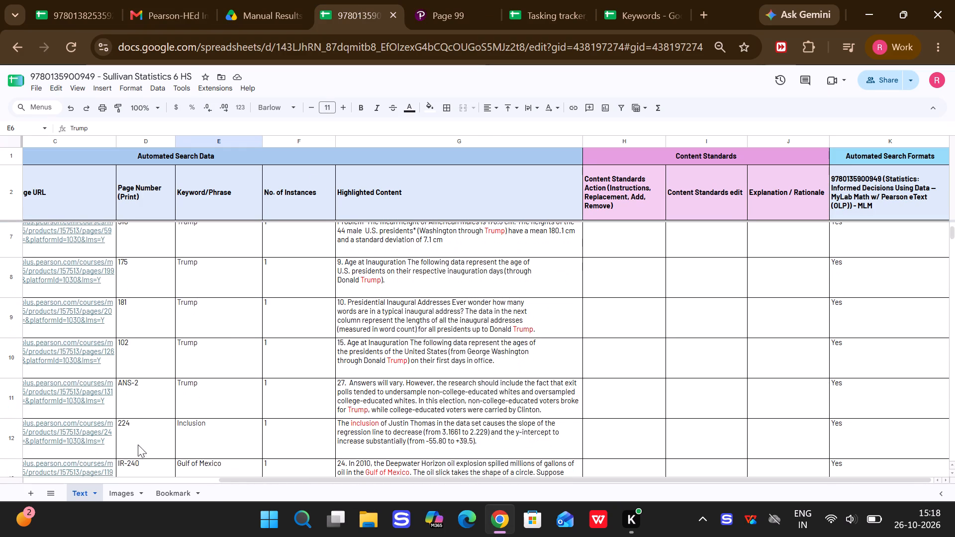
Check the page number logged on the Images sheet, then go to page 29 in the eText and examine its table of presidents.
left_click(118, 493)
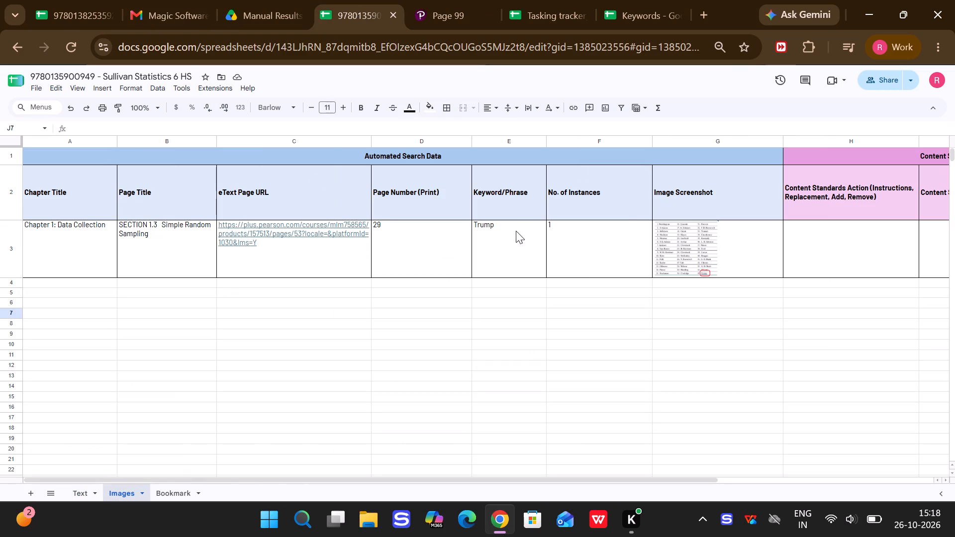
left_click(441, 4)
left_click(469, 491)
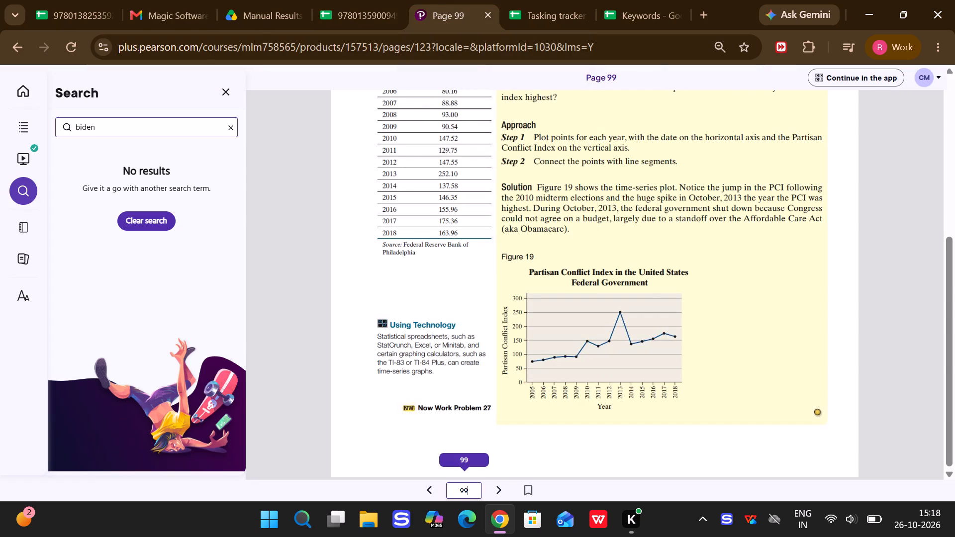
type("\\\\")
key("BackSpace")
key("BackSpace")
key("BackSpace")
key("BackSpace")
type("29")
key("Return")
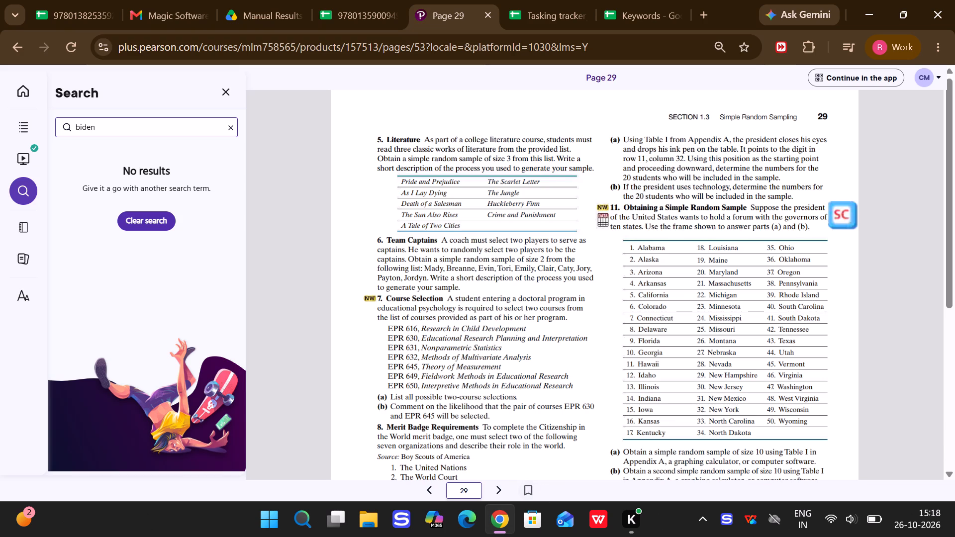
scroll(810, 453, "down", 3)
scroll(690, 360, "down", 3)
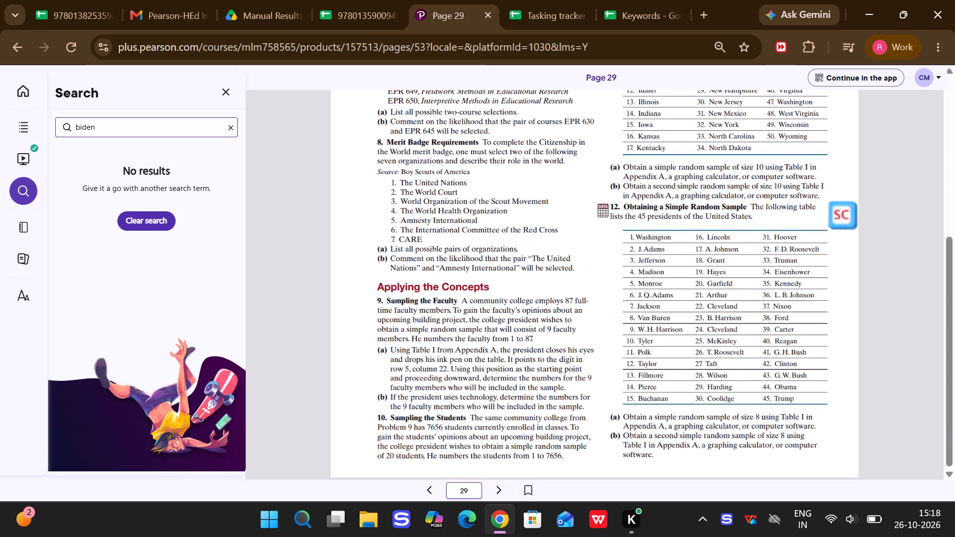
scroll(690, 360, "down", 1)
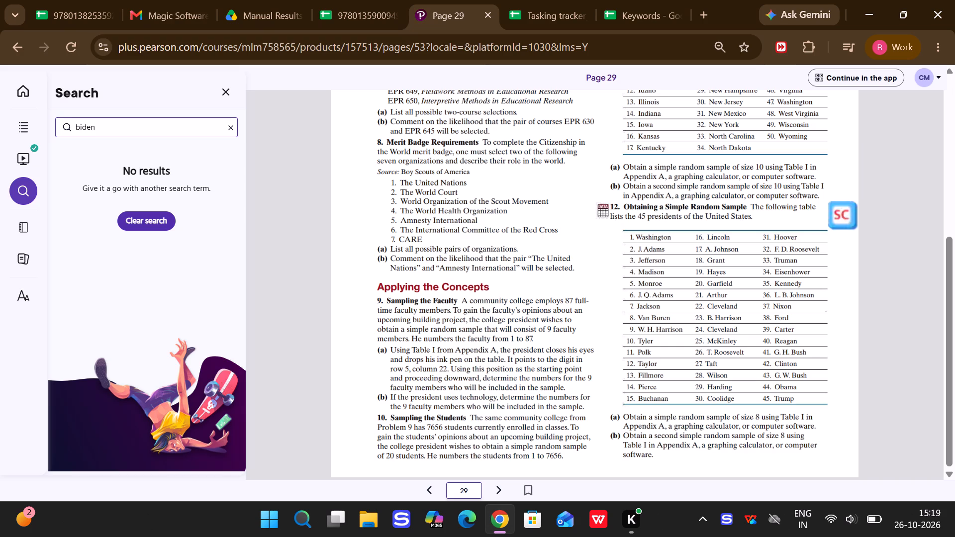
scroll(780, 411, "down", 2)
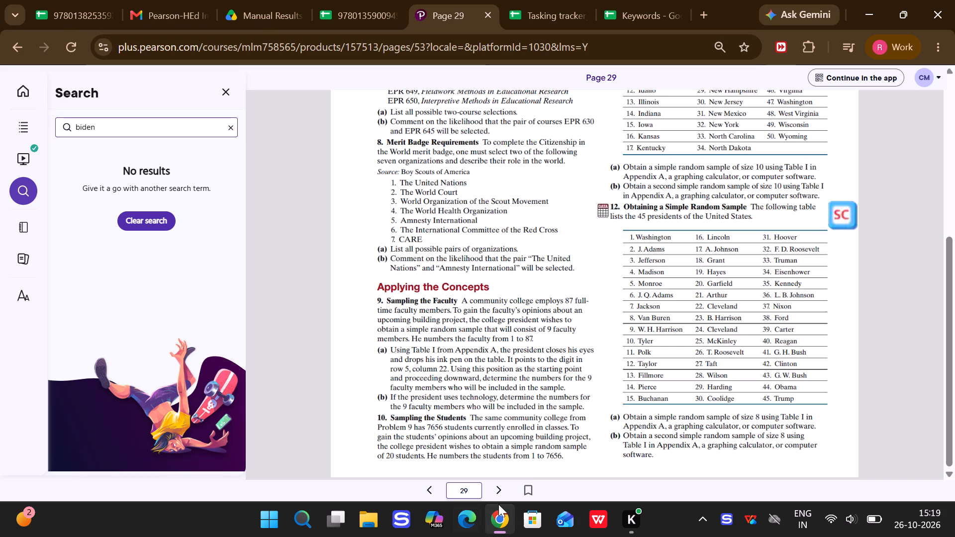
left_click(498, 492)
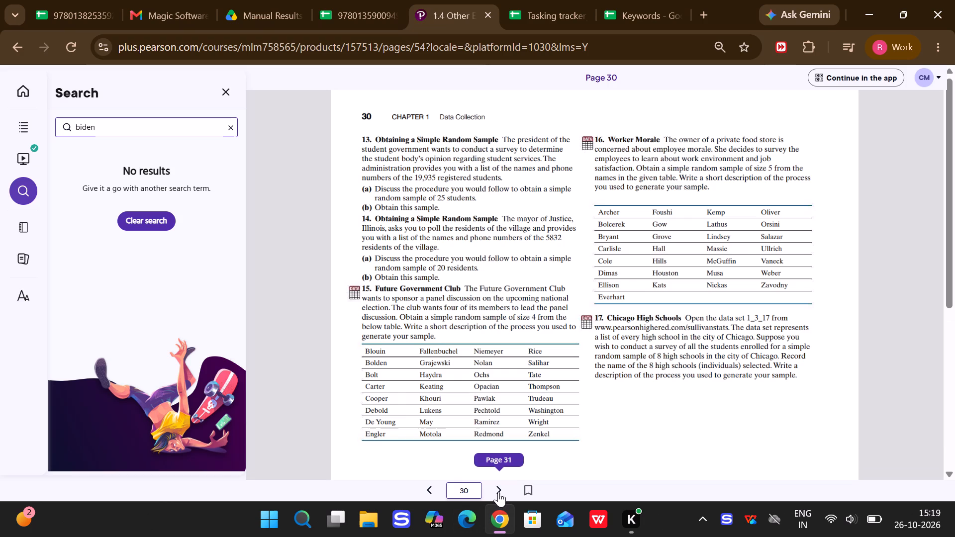
scroll(616, 254, "down", 1)
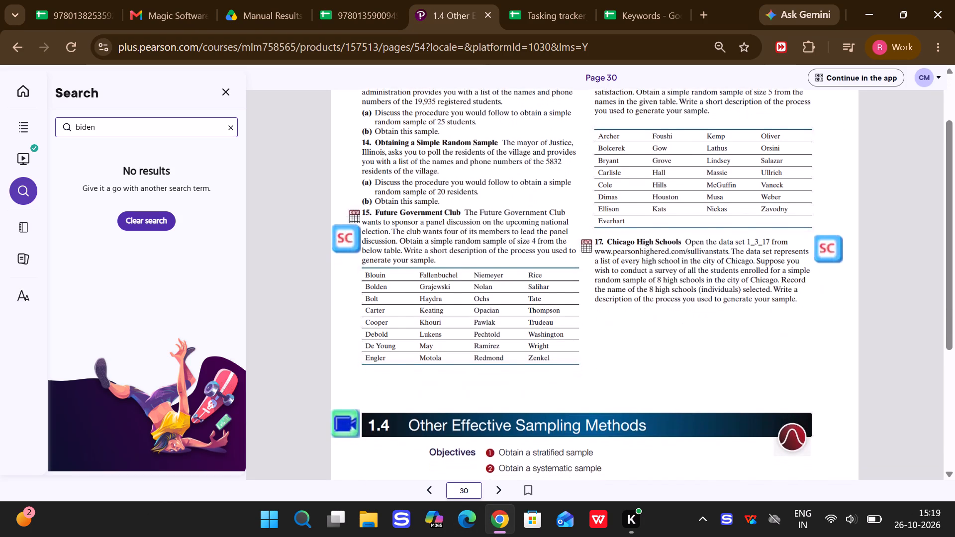
scroll(616, 254, "down", 12)
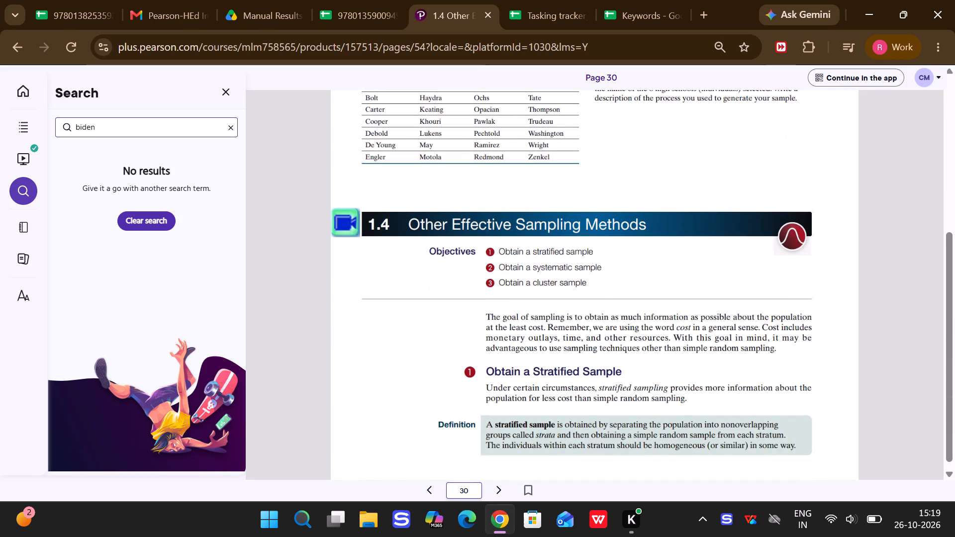
left_click(428, 491)
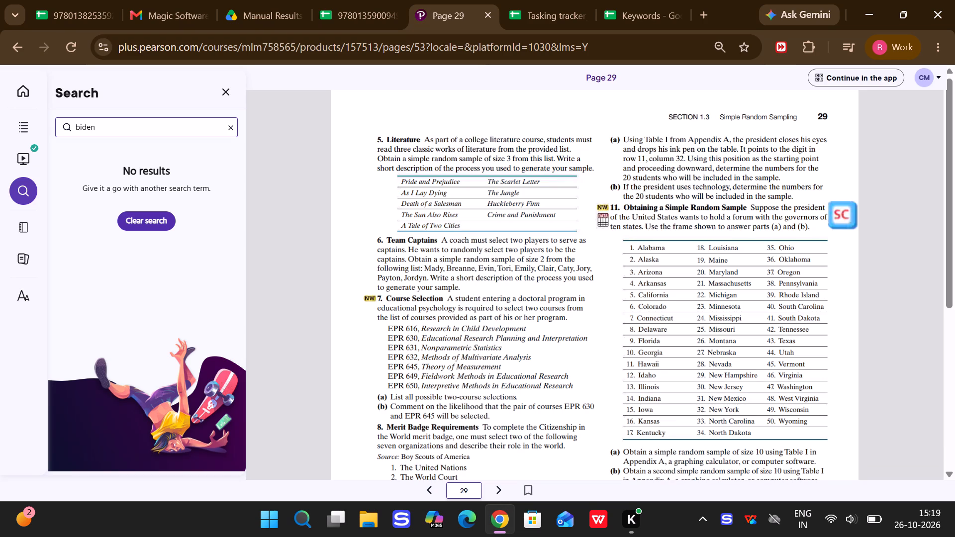
scroll(710, 341, "down", 3)
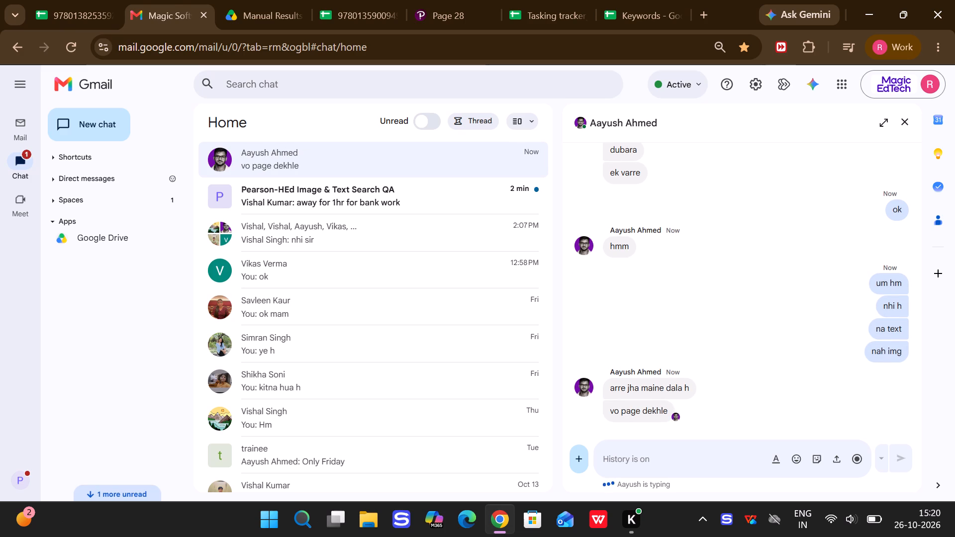
Reply "ok" to the colleague in the Gmail chat.
type("ok")
key("Return")
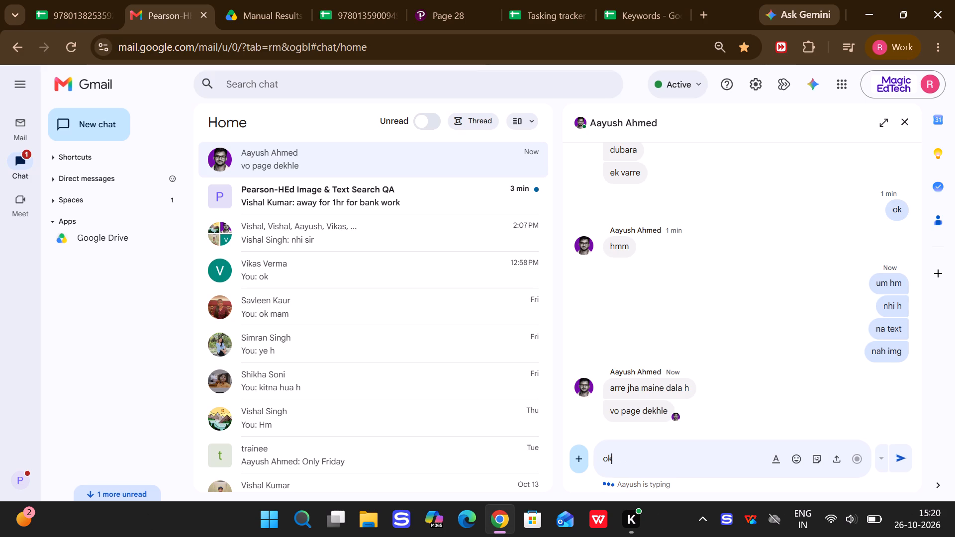
left_click(348, 21)
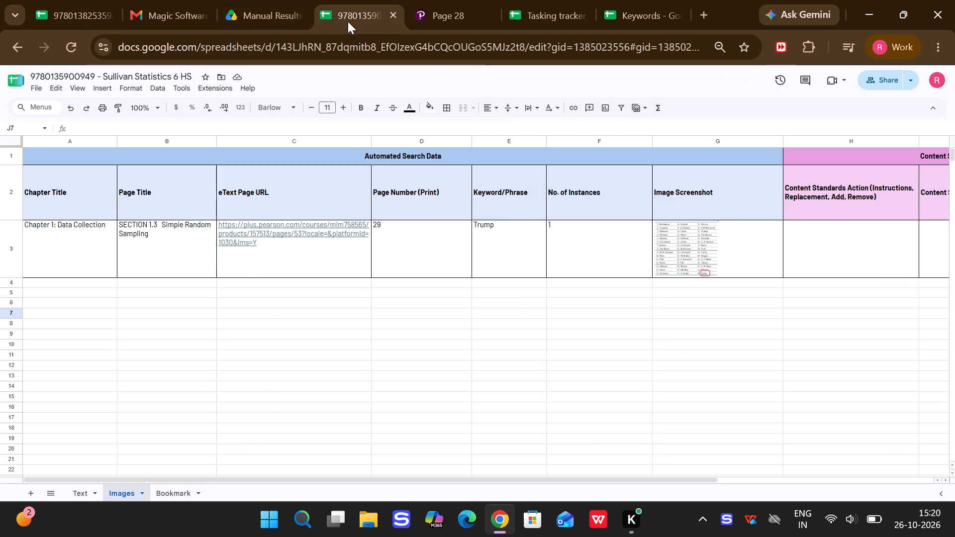
left_click(57, 8)
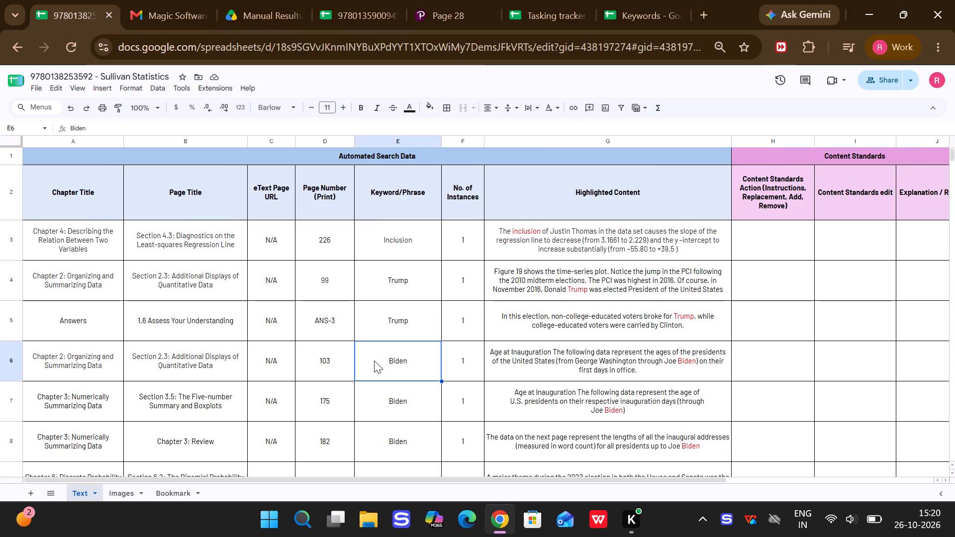
left_click(129, 494)
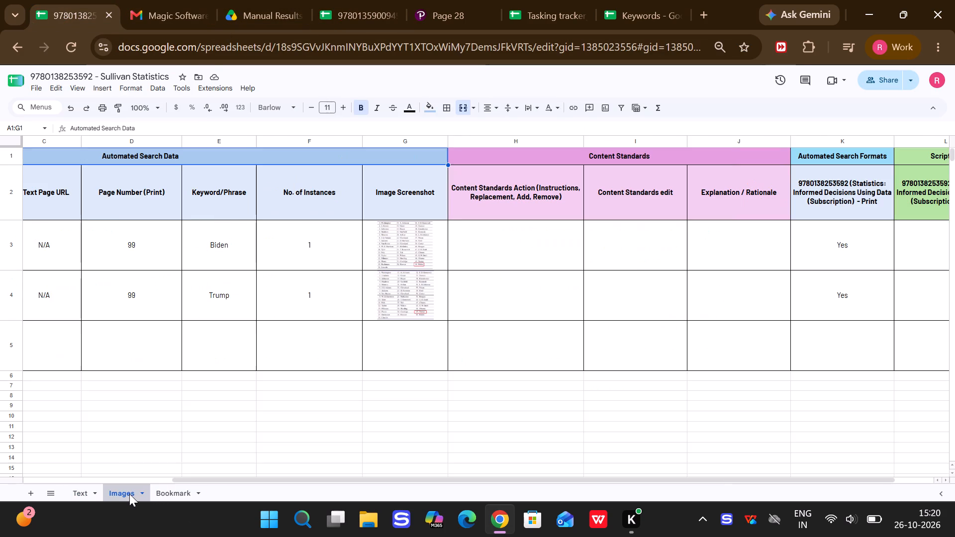
scroll(480, 388, "left", 3)
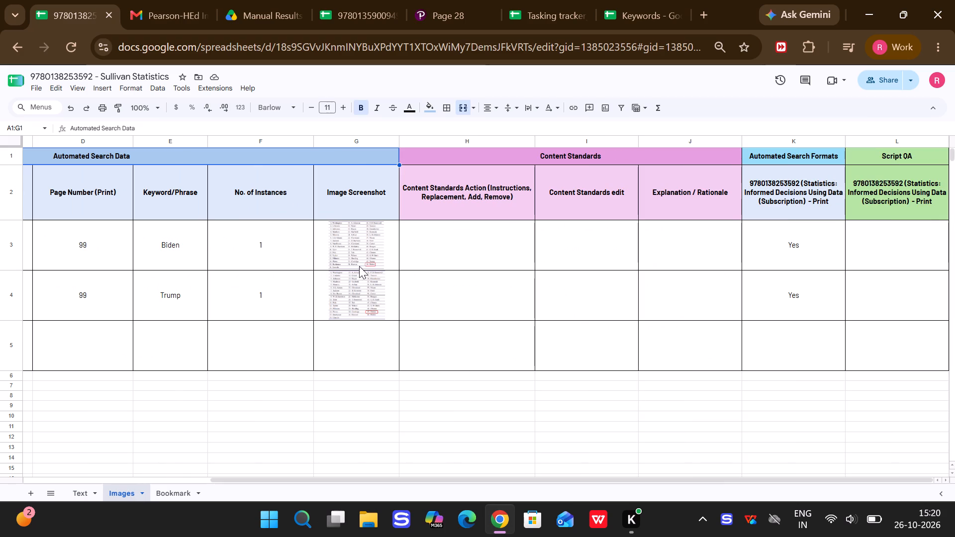
left_click(358, 253)
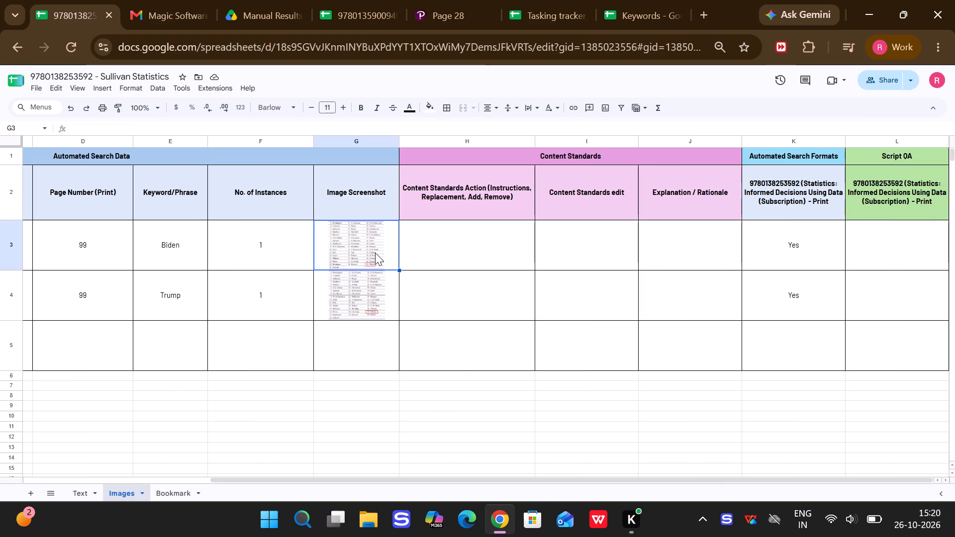
double_click(365, 248)
left_click(365, 248)
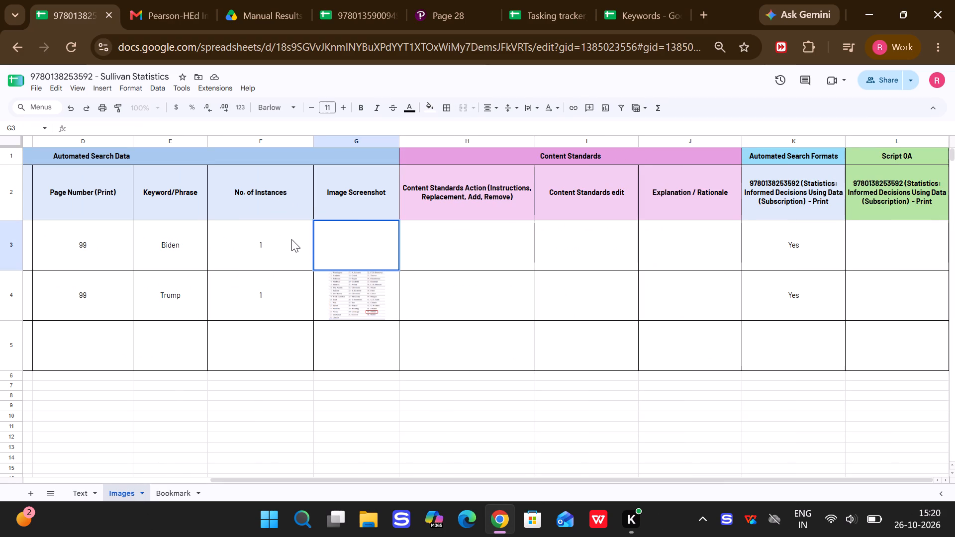
left_click_drag(291, 239, 342, 234)
left_click(342, 234)
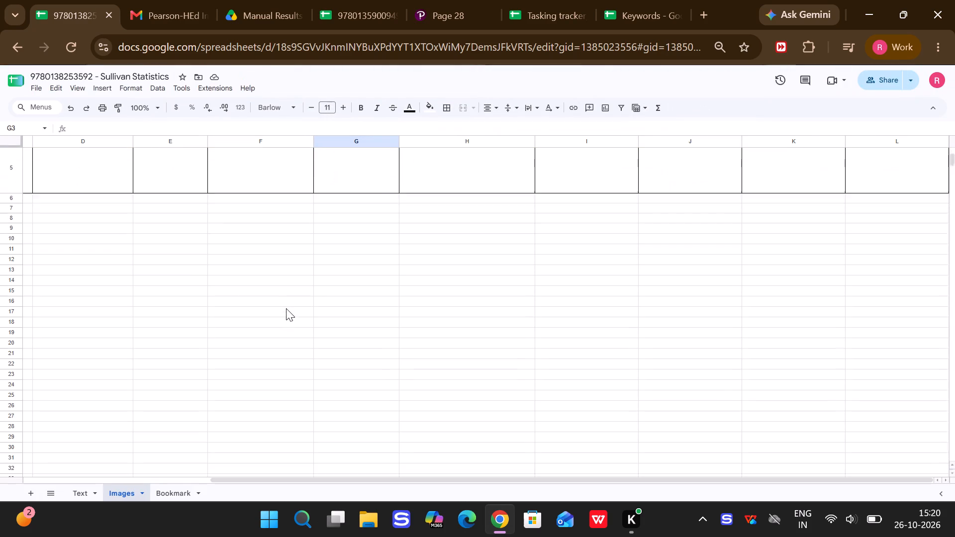
scroll(267, 358, "up", 4)
scroll(267, 358, "right", 11)
scroll(267, 358, "right", 11)
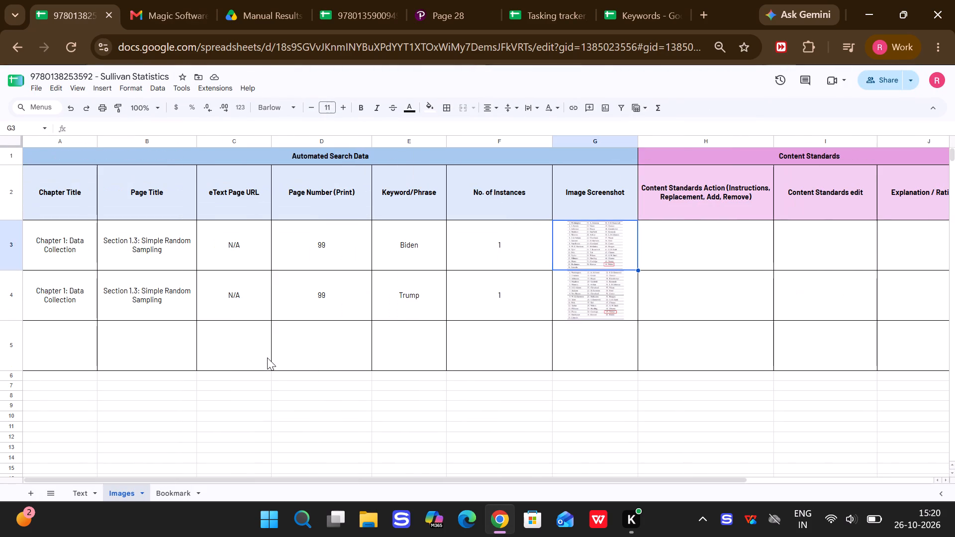
scroll(267, 358, "right", 1)
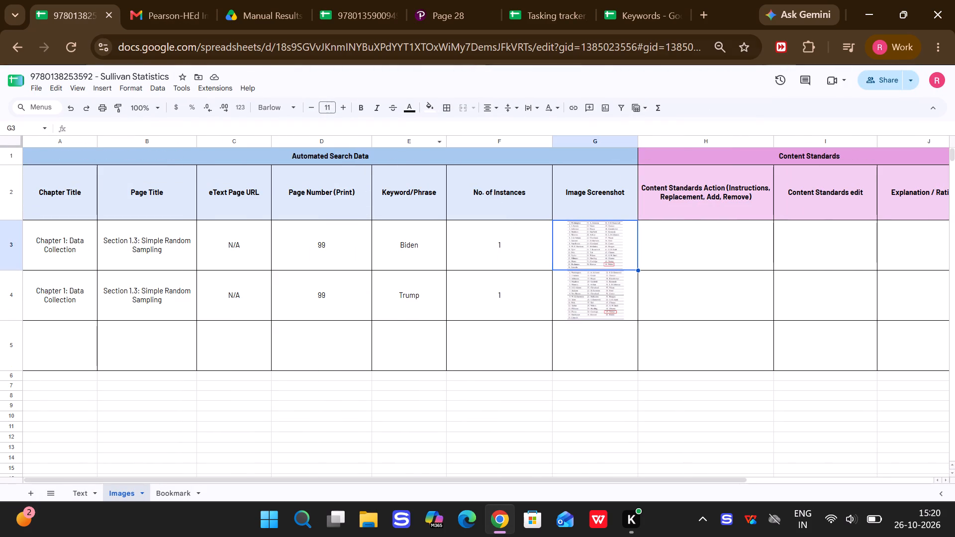
Advance the eText to page 29 and examine the table of presidents in Problem 12.
left_click(429, 21)
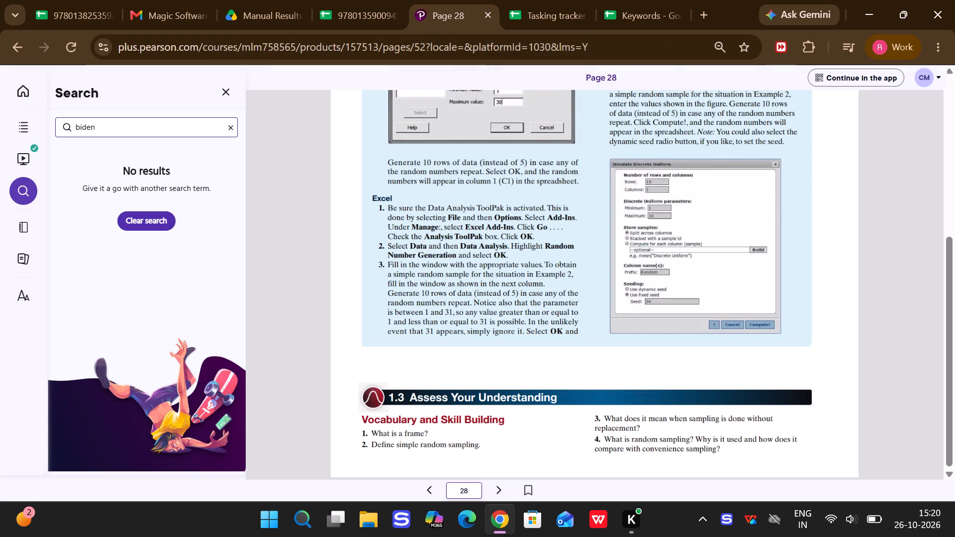
left_click(499, 486)
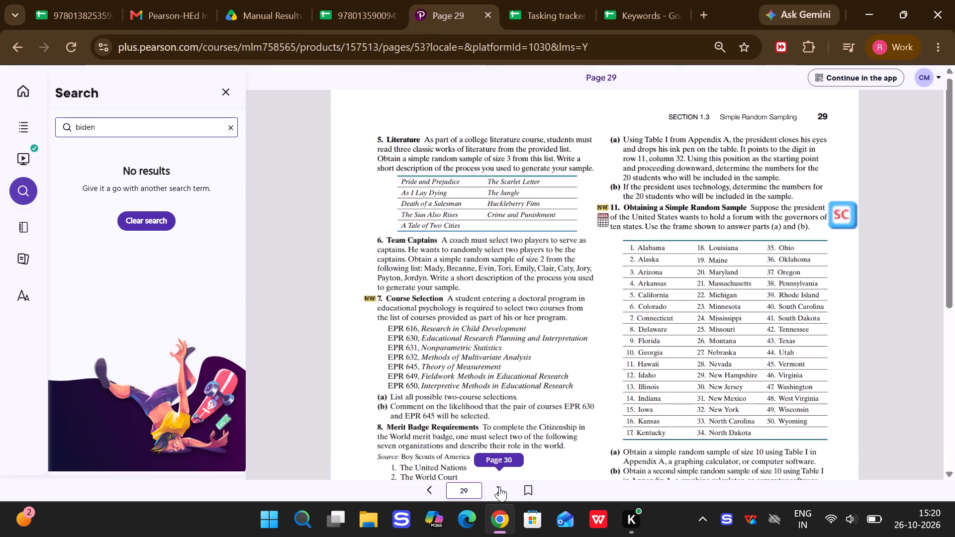
scroll(799, 461, "down", 4)
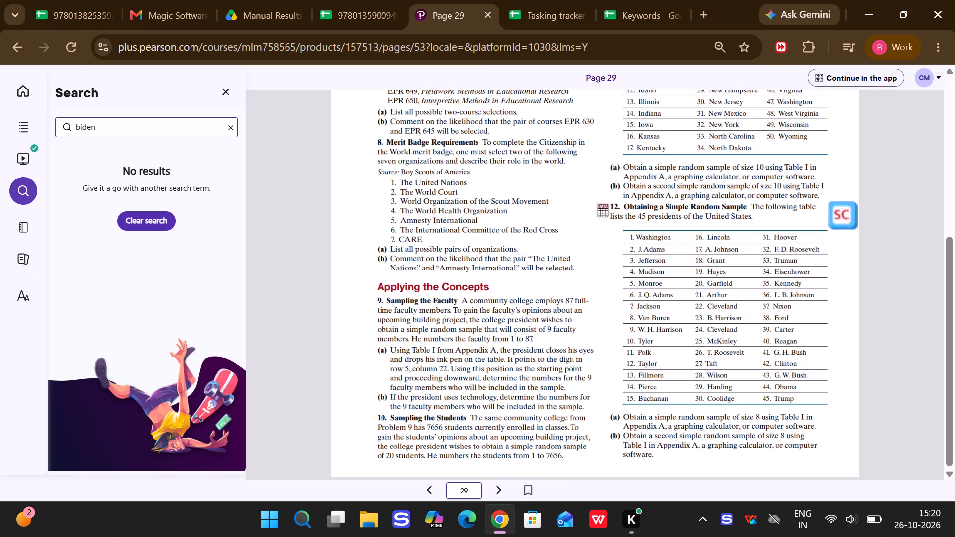
left_click(787, 353)
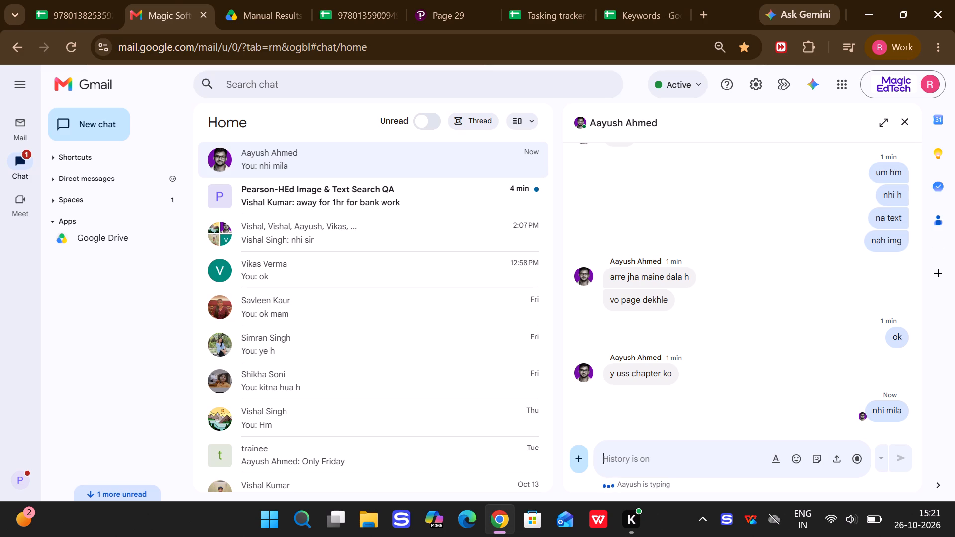
Return to page 29 of the eText and rerun the search for "biden".
left_click(442, 12)
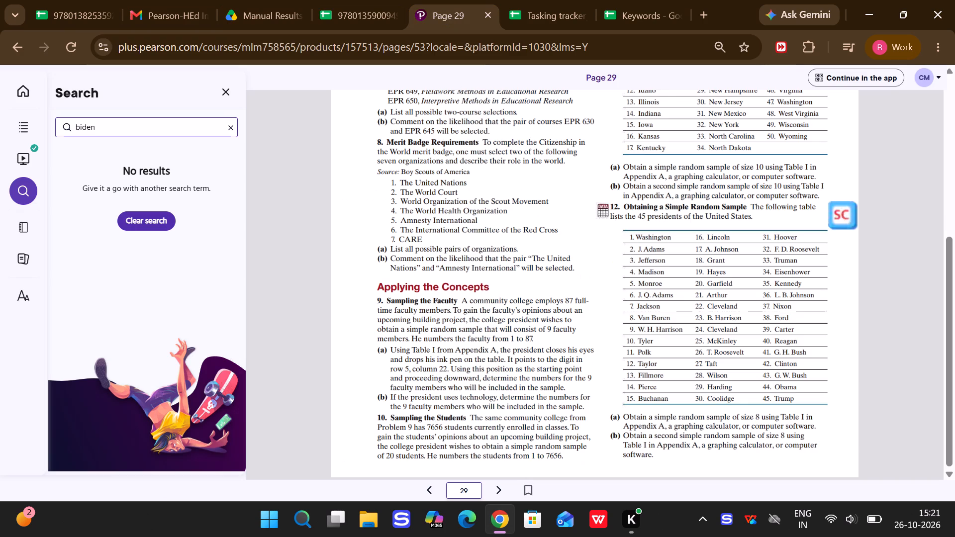
scroll(697, 336, "down", 2)
scroll(697, 336, "up", 3)
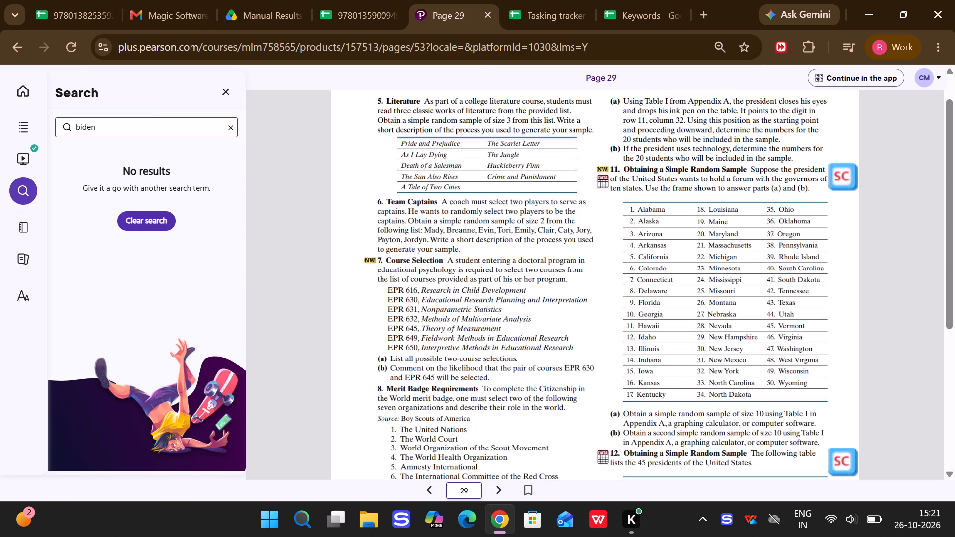
left_click(146, 120)
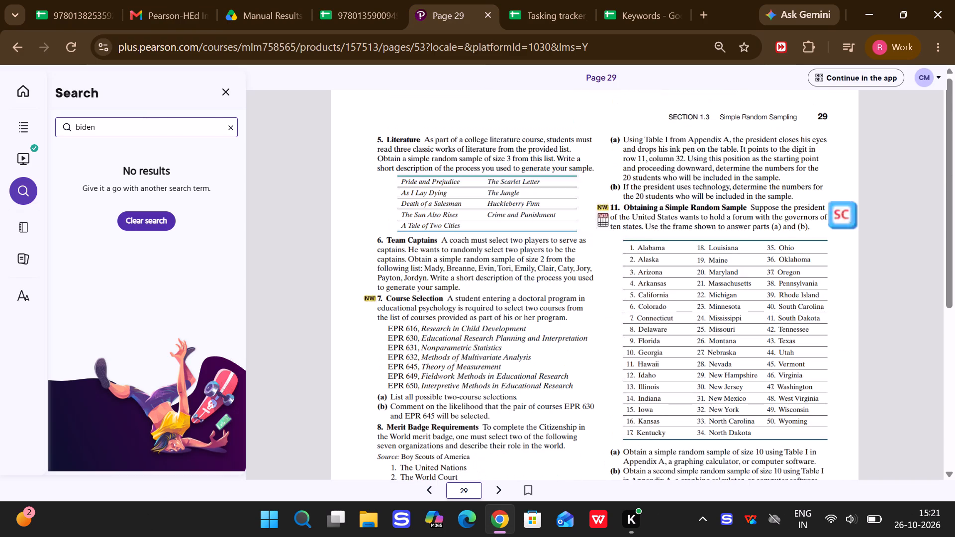
left_click(146, 126)
key("Return")
key("Return")
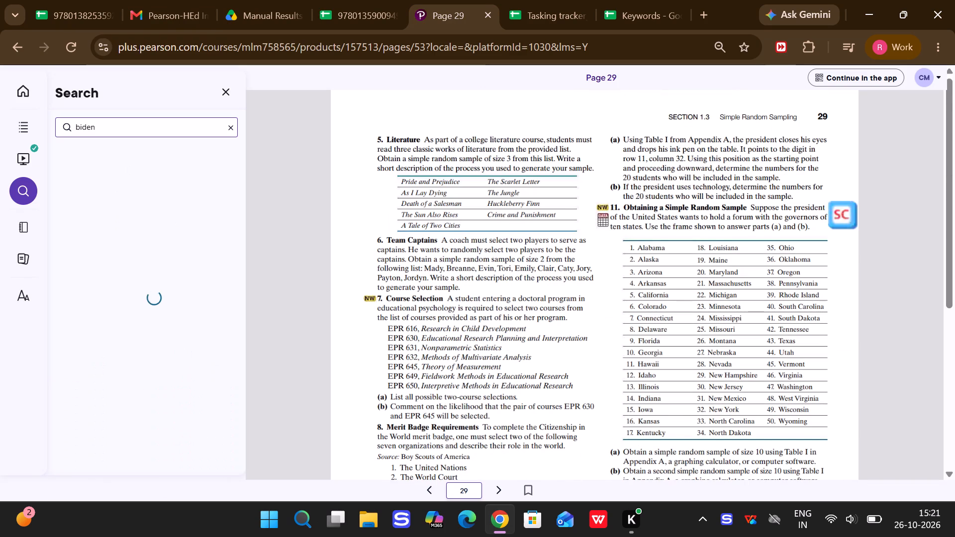
Replace the eText search term with the capitalised "Biden" and run the search.
key("BackSpace")
key("BackSpace")
key("BackSpace")
key("BackSpace")
key("BackSpace")
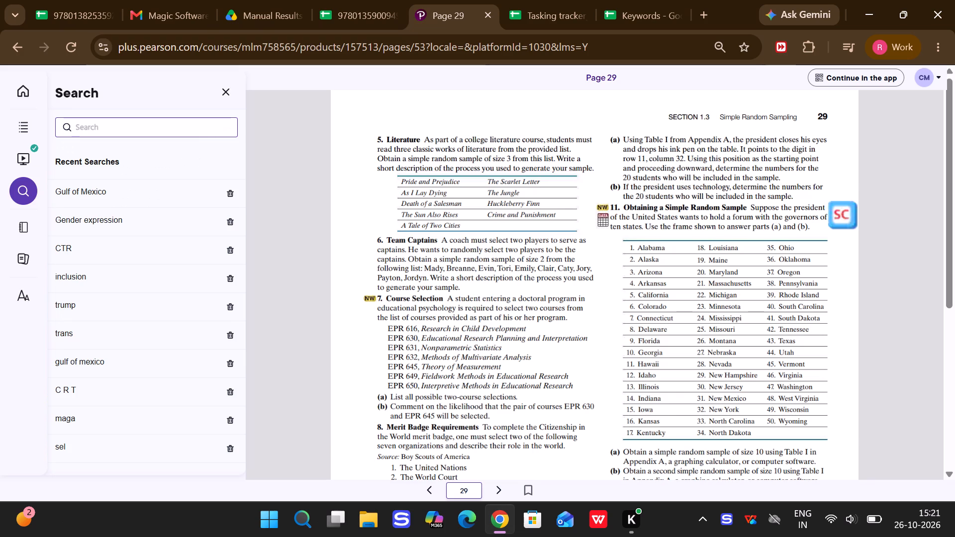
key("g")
key("BackSpace")
key("Return")
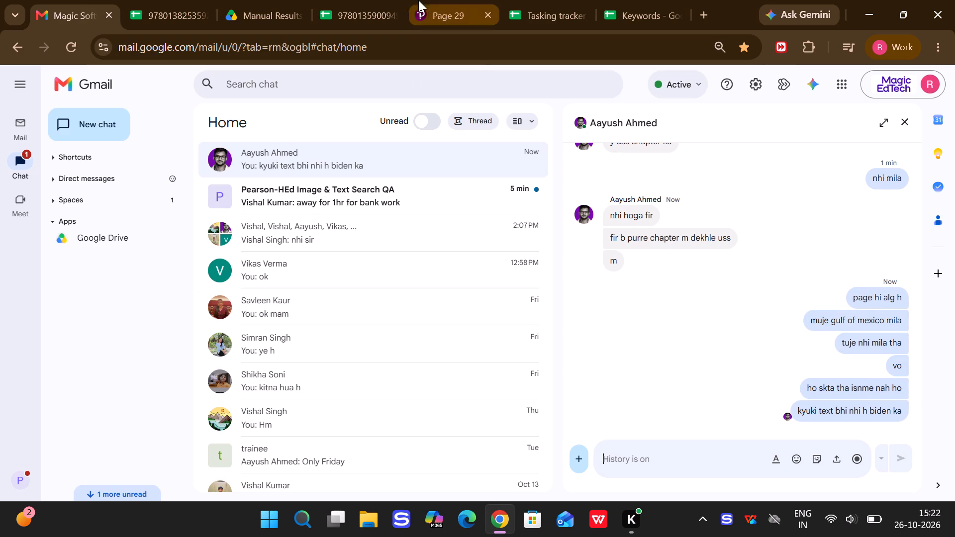
Re-examine page 29 of the eText, including the states table and the list of presidents, for the Biden keyword.
left_click(433, 17)
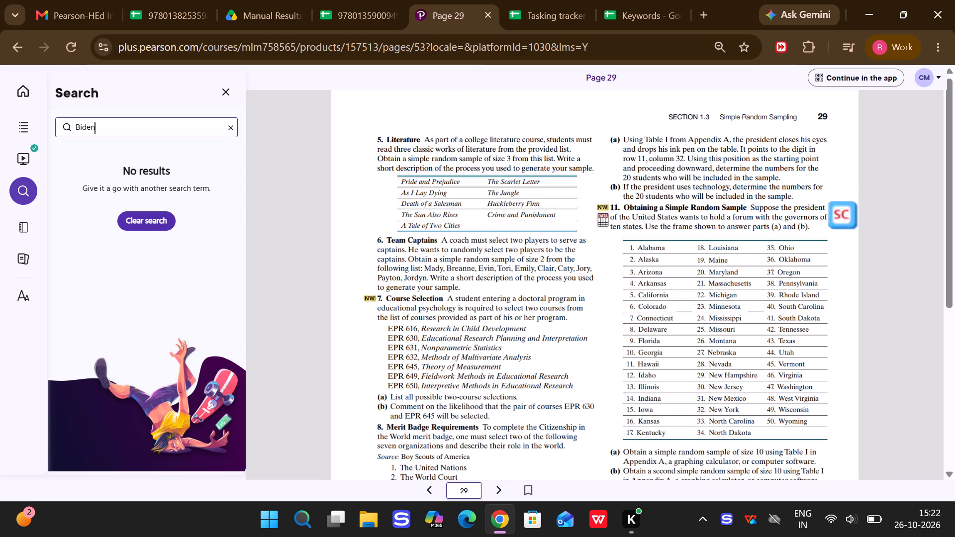
scroll(636, 350, "down", 3)
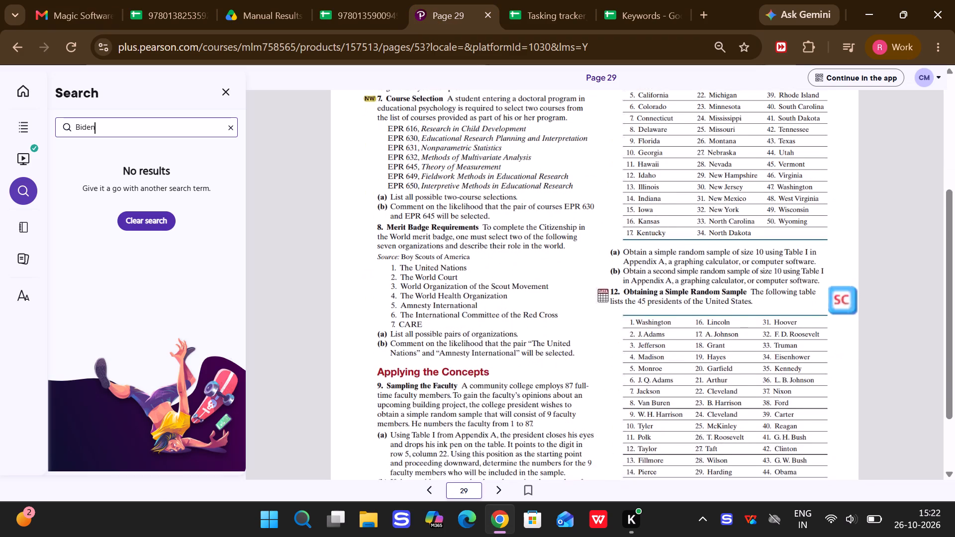
scroll(636, 350, "down", 1)
scroll(636, 350, "up", 1)
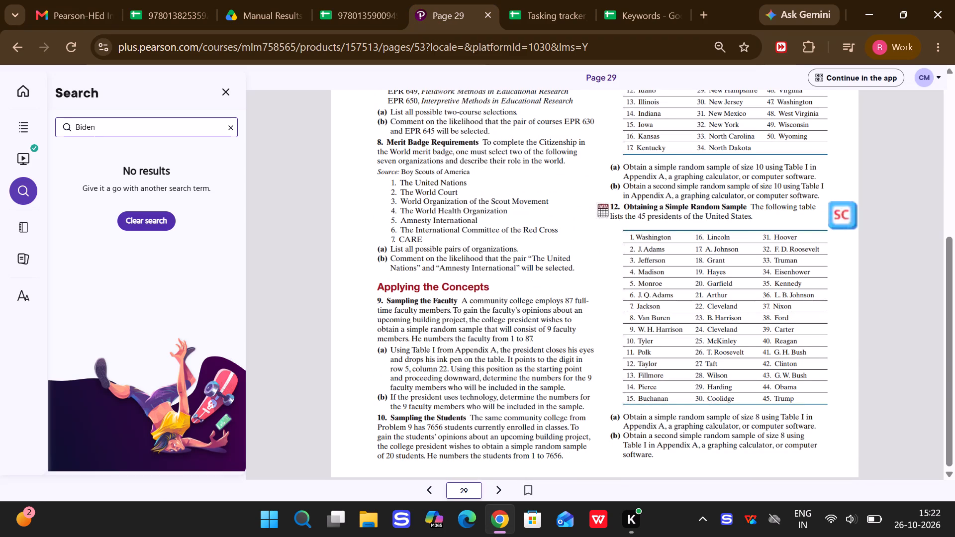
scroll(636, 350, "up", 1)
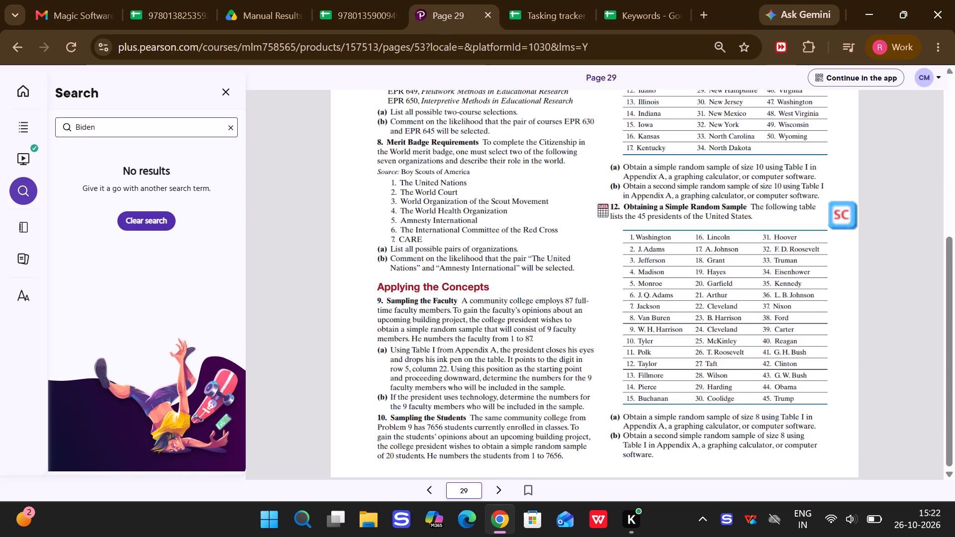
scroll(636, 350, "up", 2)
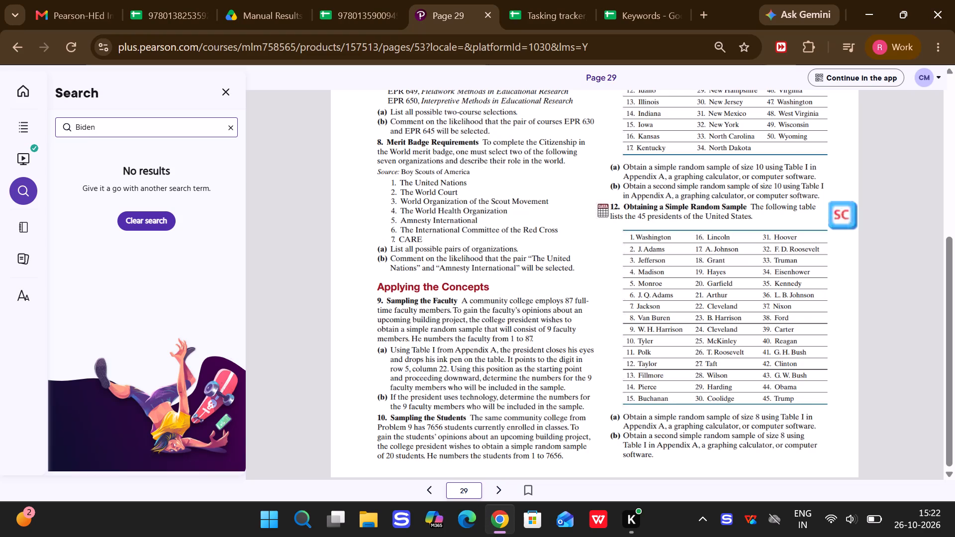
scroll(636, 350, "up", 2)
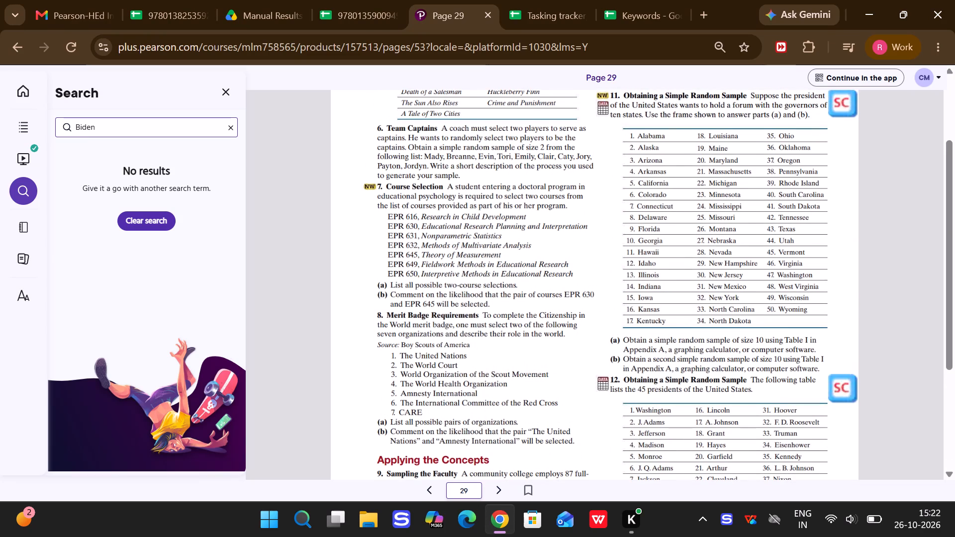
scroll(681, 234, "up", 6)
scroll(681, 234, "down", 7)
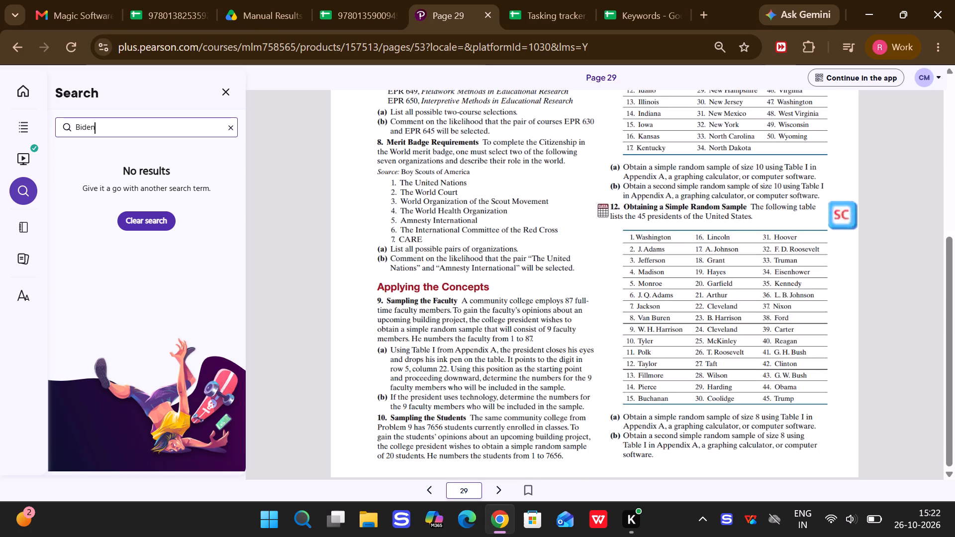
Compare the page numbers and keywords logged on the Images sheets of both Sullivan spreadsheets, then return to the eText.
left_click(469, 490)
key("BackSpace")
key("BackSpace")
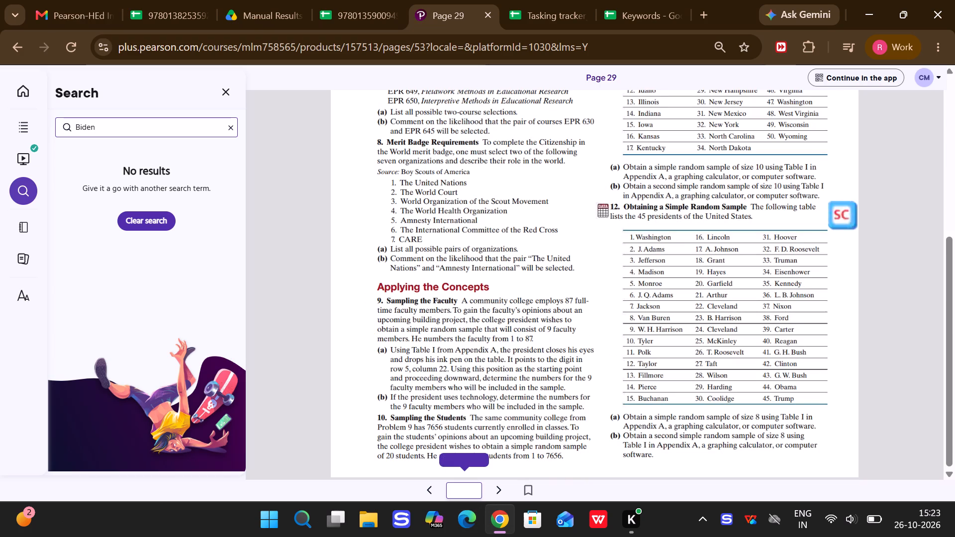
left_click(159, 14)
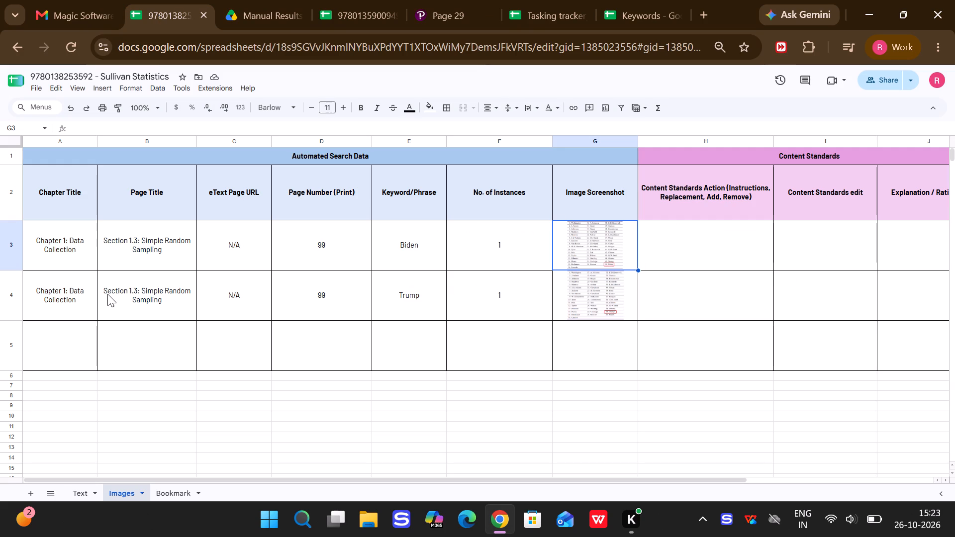
left_click(354, 8)
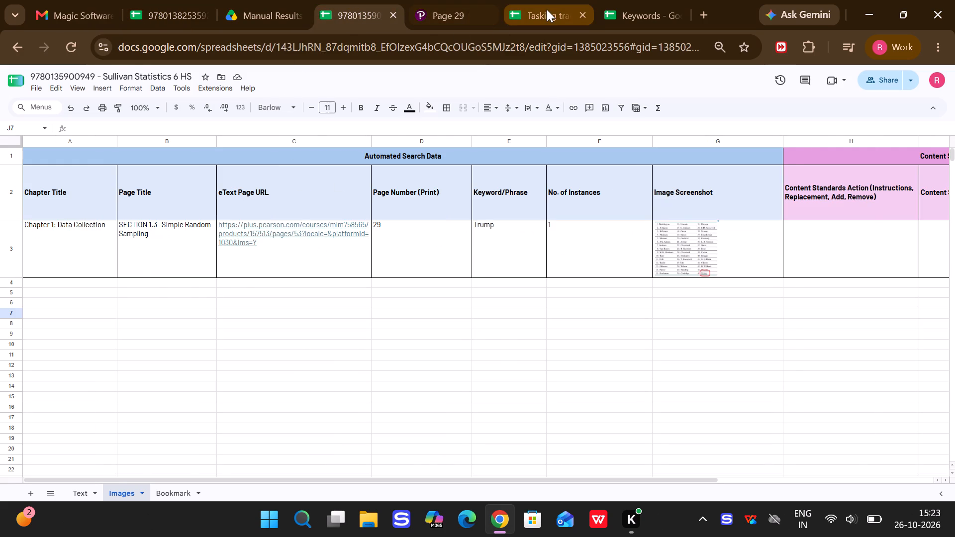
left_click(547, 9)
left_click(460, 11)
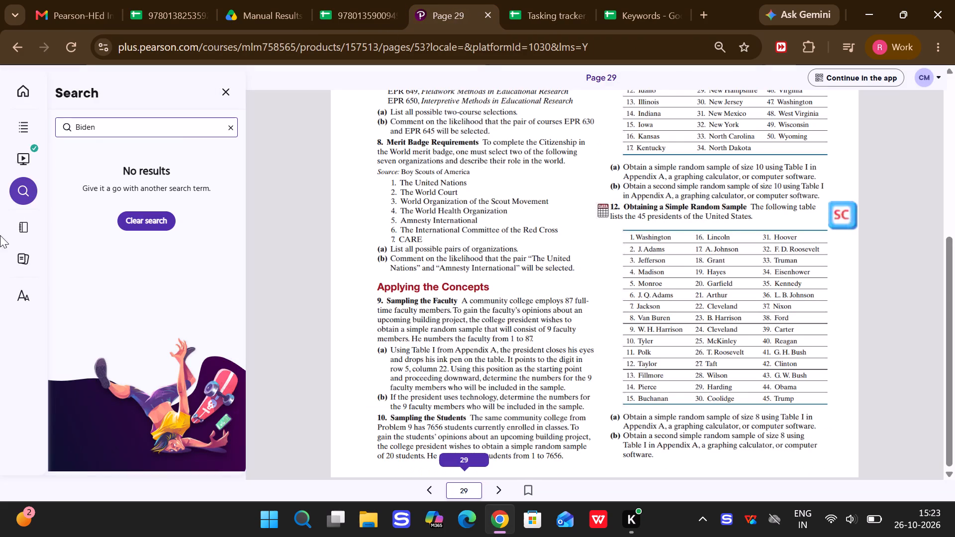
Open Chapter 1: Data Collection from the eText's table of contents.
left_click(21, 137)
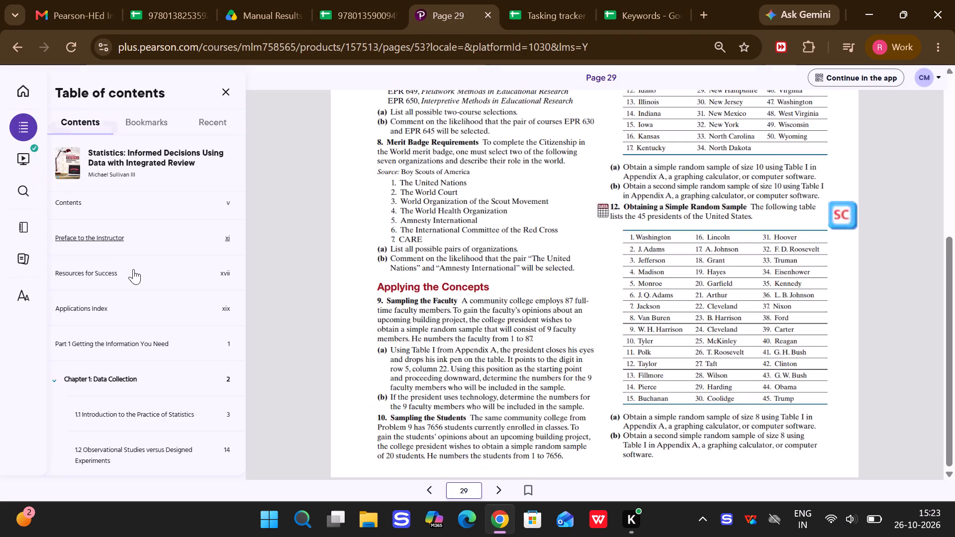
scroll(133, 269, "down", 2)
left_click(129, 262)
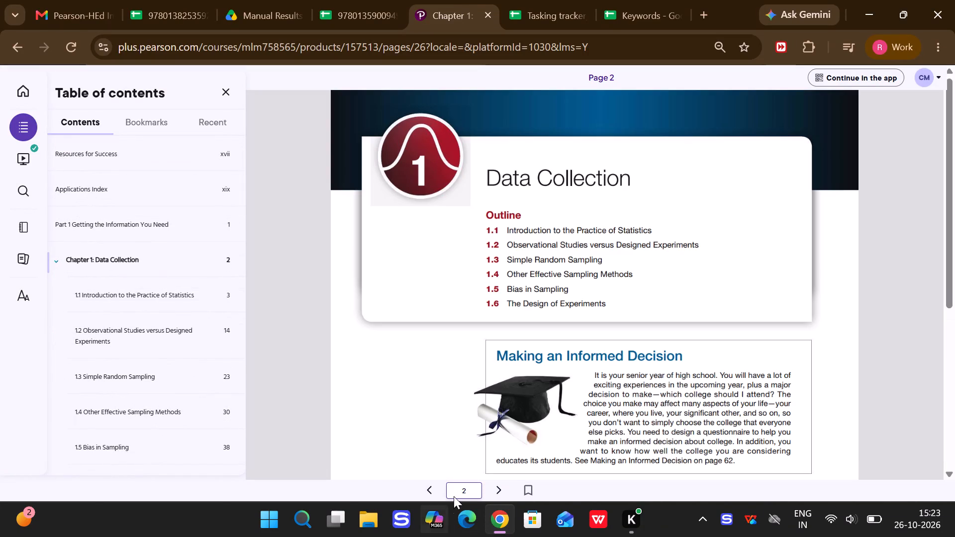
Open Chapter 2: Organizing and Summarizing Data from the eText's table of contents.
scroll(57, 434, "down", 2)
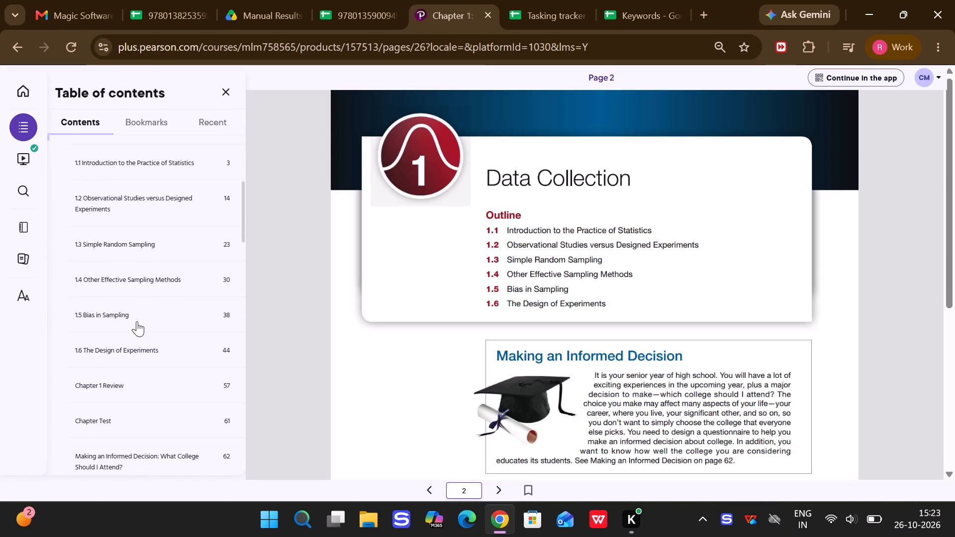
scroll(137, 321, "down", 3)
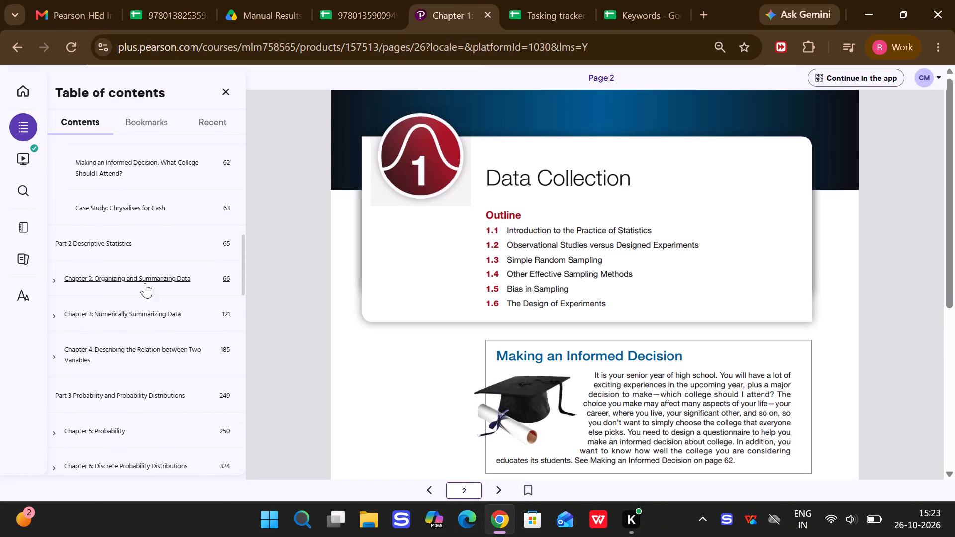
left_click(144, 283)
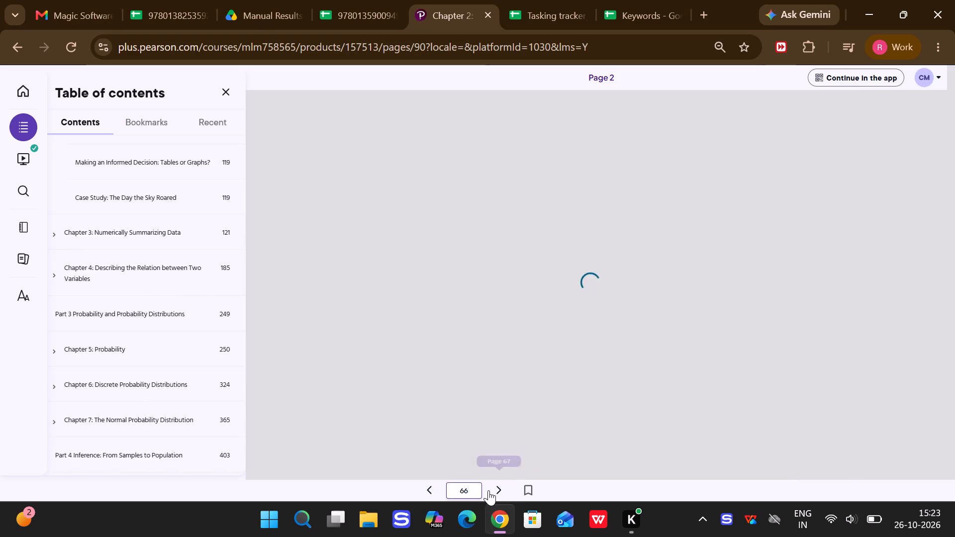
Go to page 99 of the eText and examine the time-series example, its table and Figure 19 for sensitive keywords.
left_click(476, 487)
key("backslash")
key("BackSpace")
key("bracketright")
key("BackSpace")
key("BackSpace")
key("BackSpace")
key("BackSpace")
key("BackSpace")
key("BackSpace")
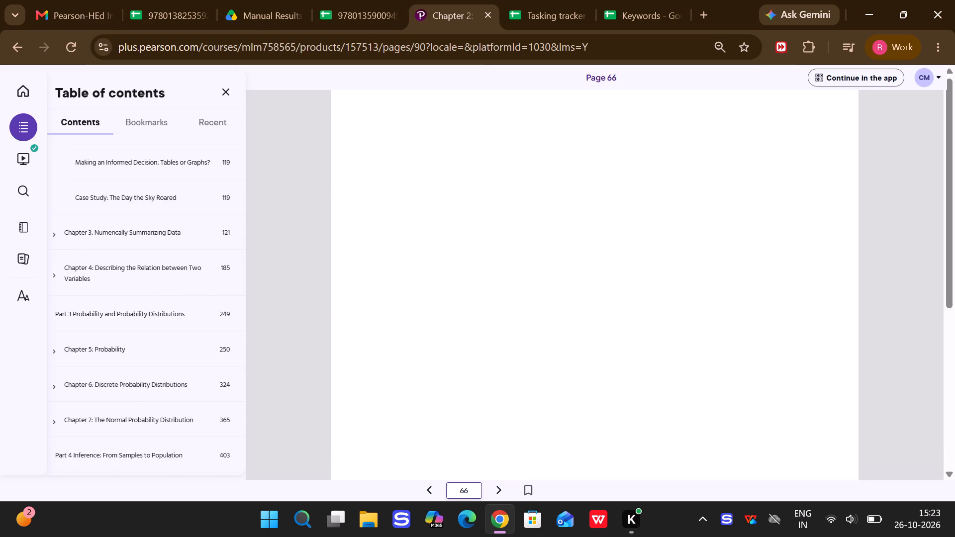
key("BackSpace")
key("BackSpace")
key("BackSpace")
key("BackSpace")
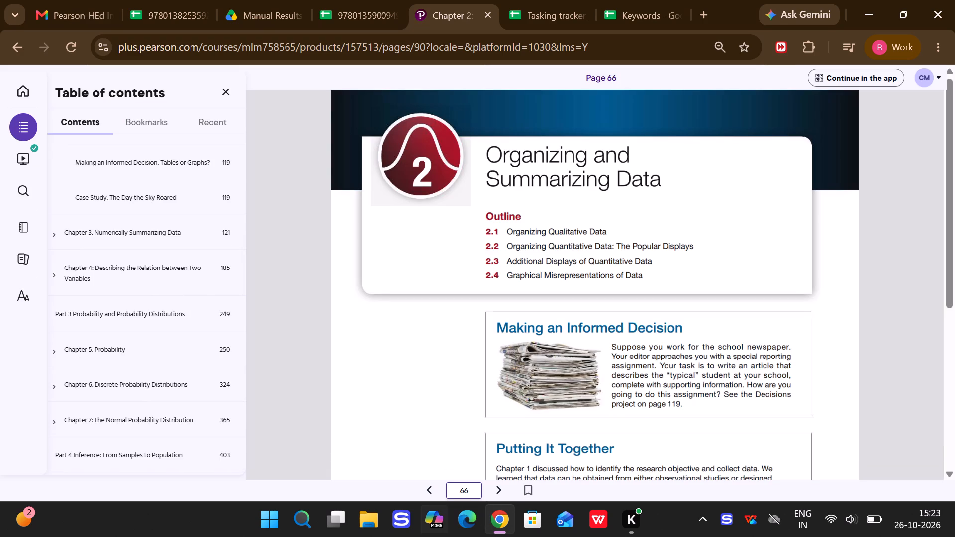
left_click(464, 494)
key("BackSpace")
key("Right")
key("BackSpace")
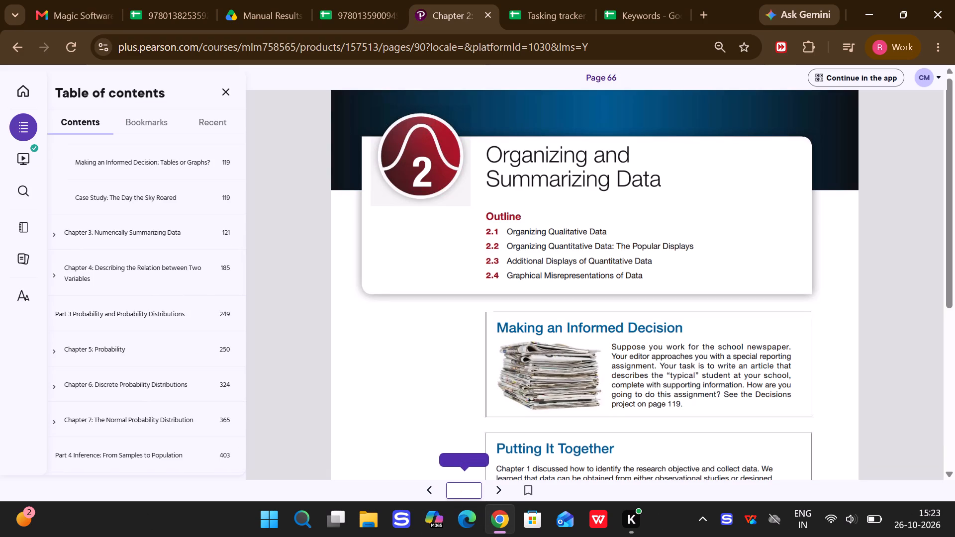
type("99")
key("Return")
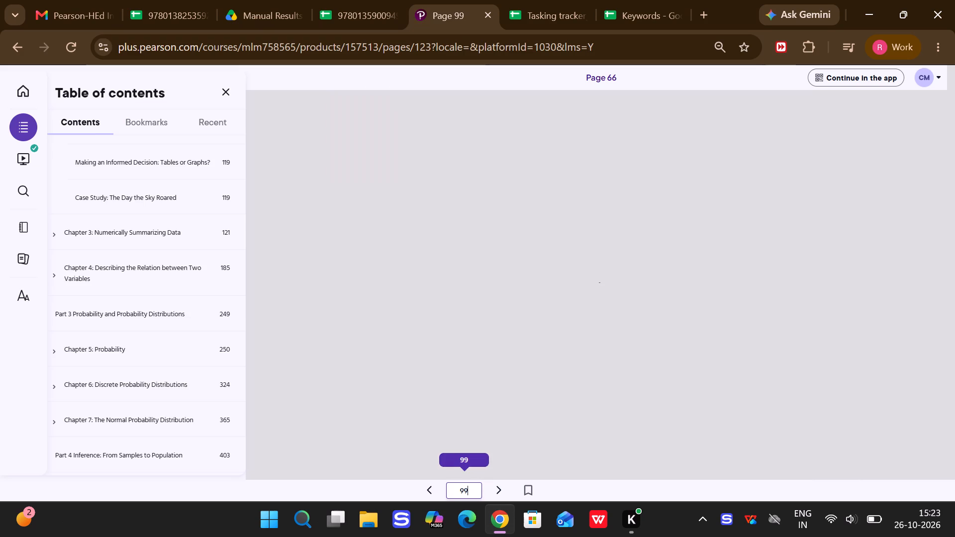
scroll(534, 387, "down", 2)
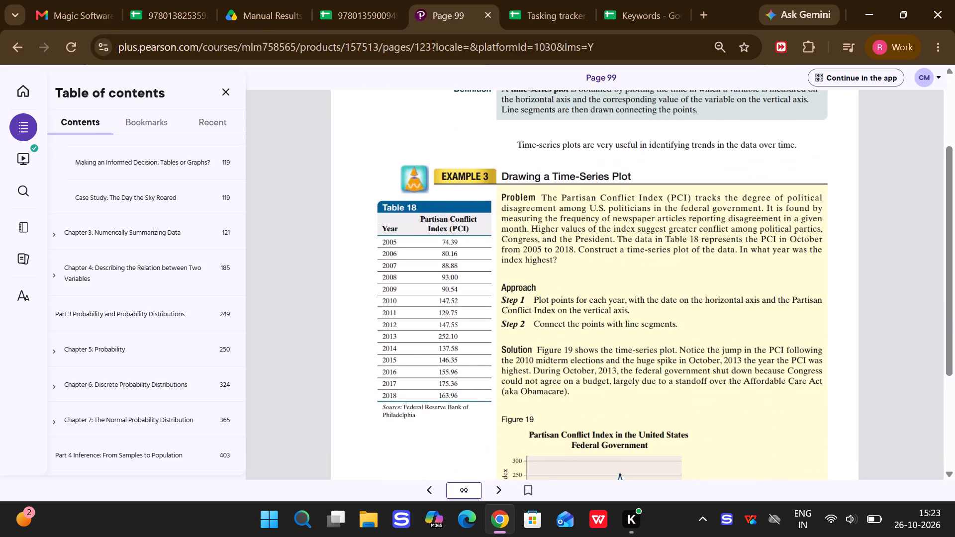